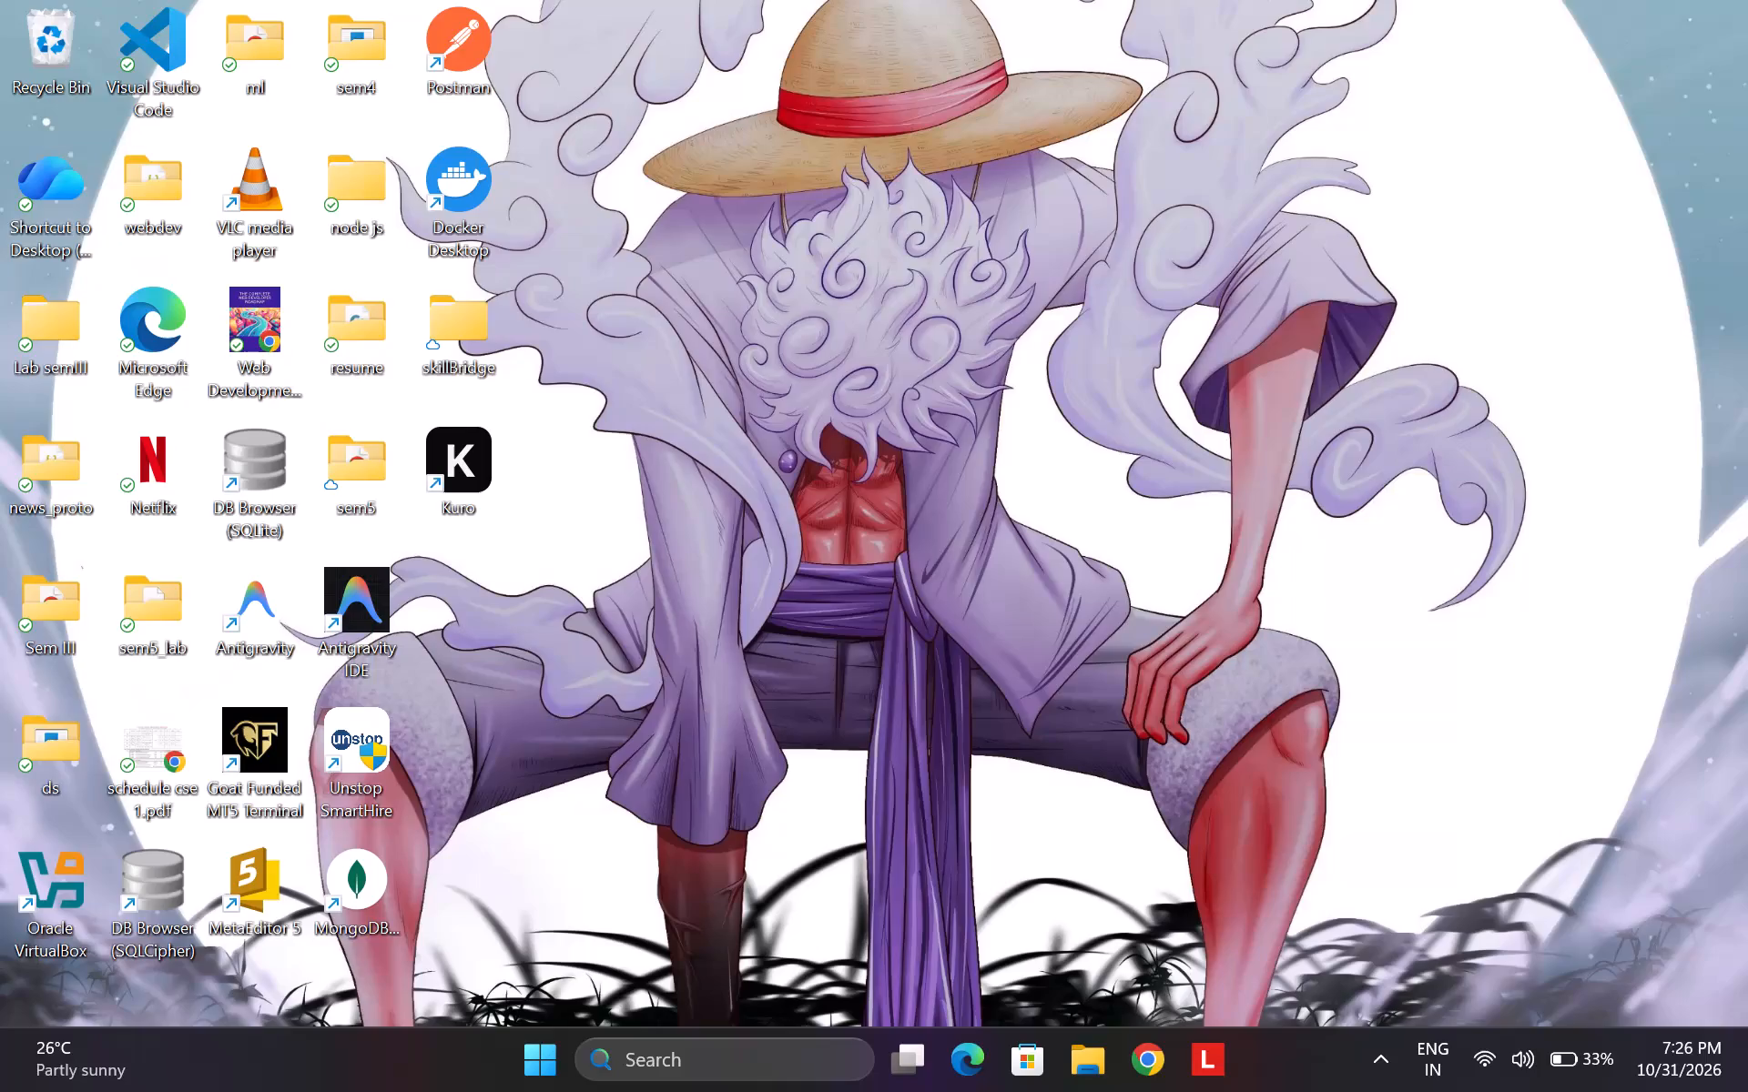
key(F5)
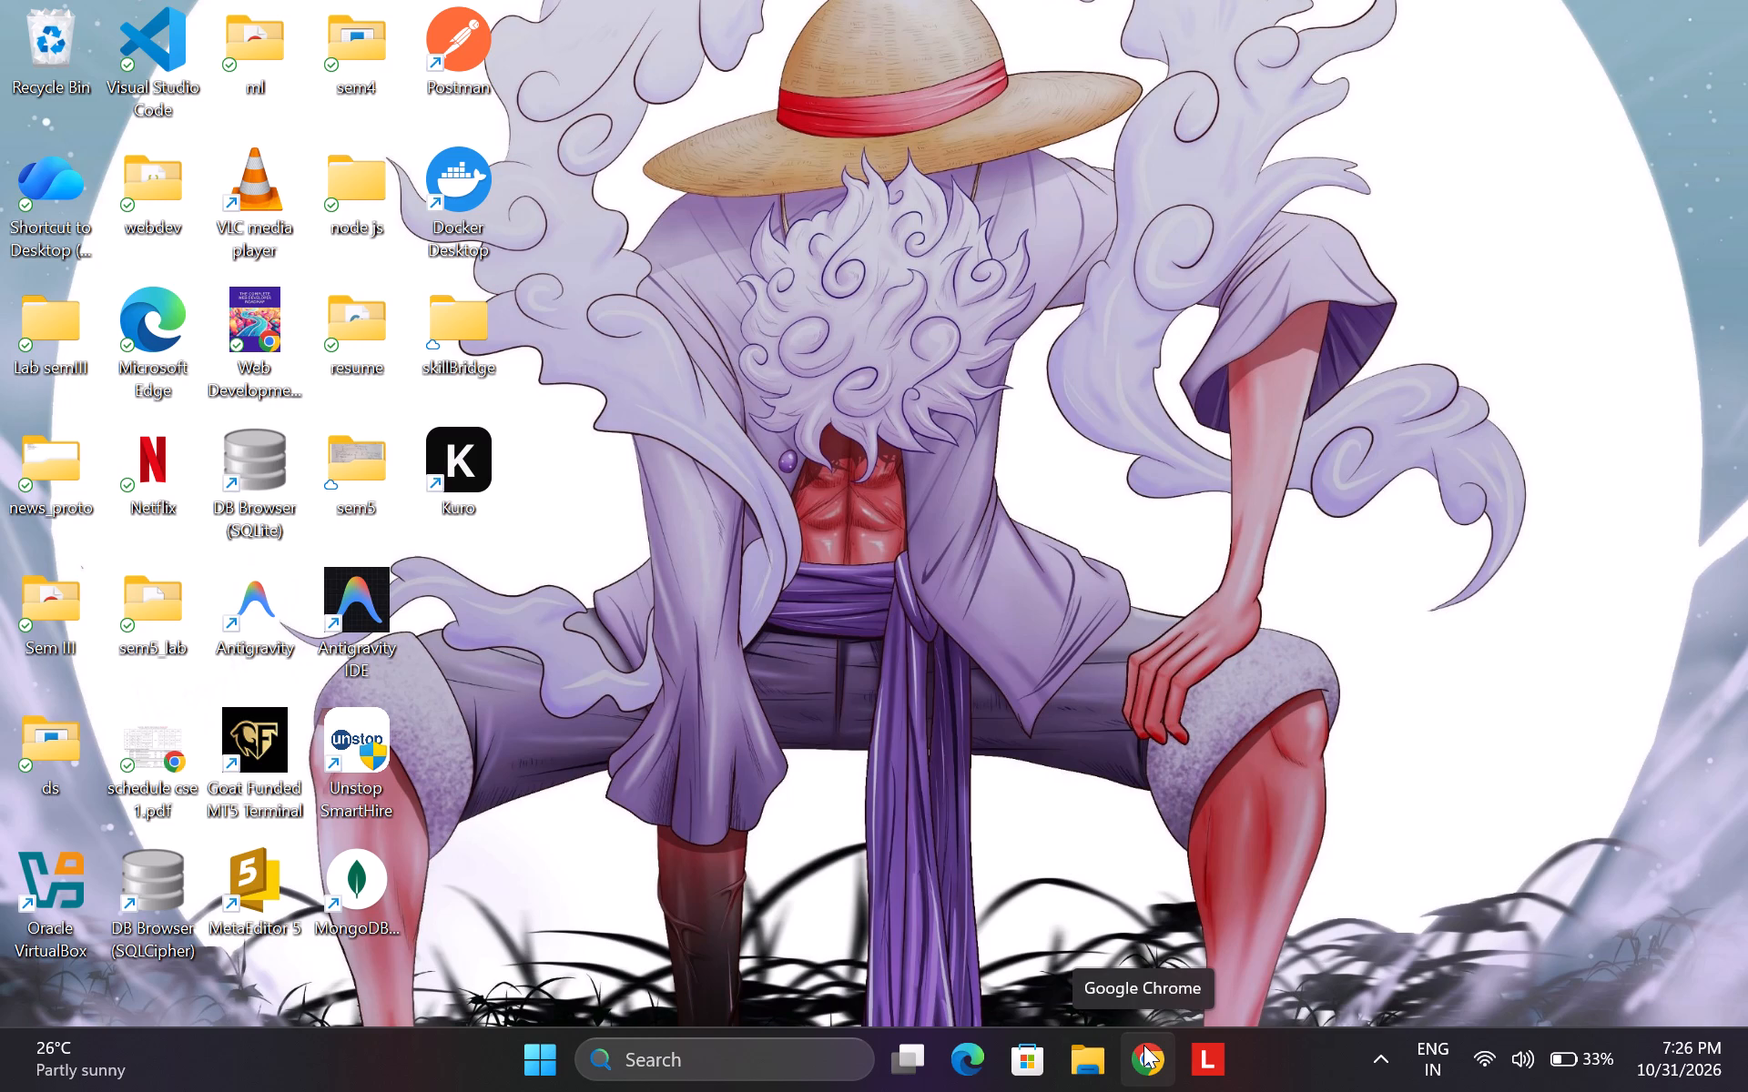
key(super+c)
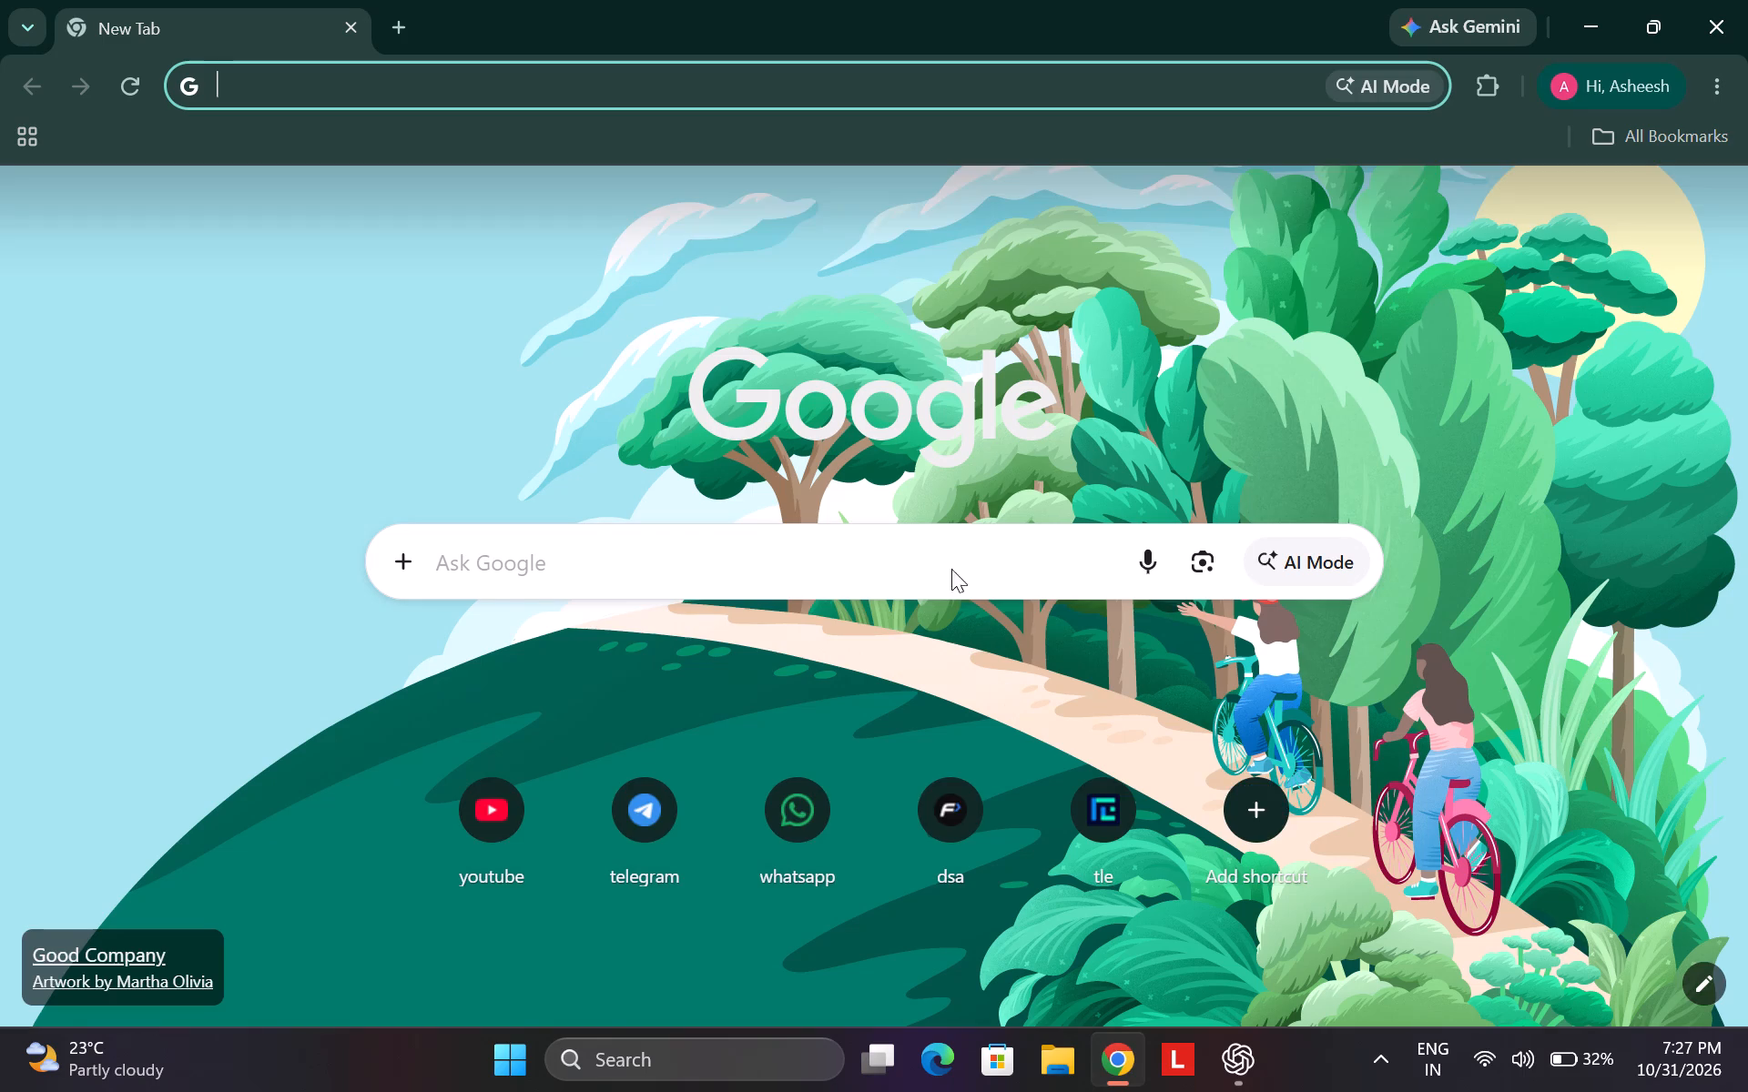
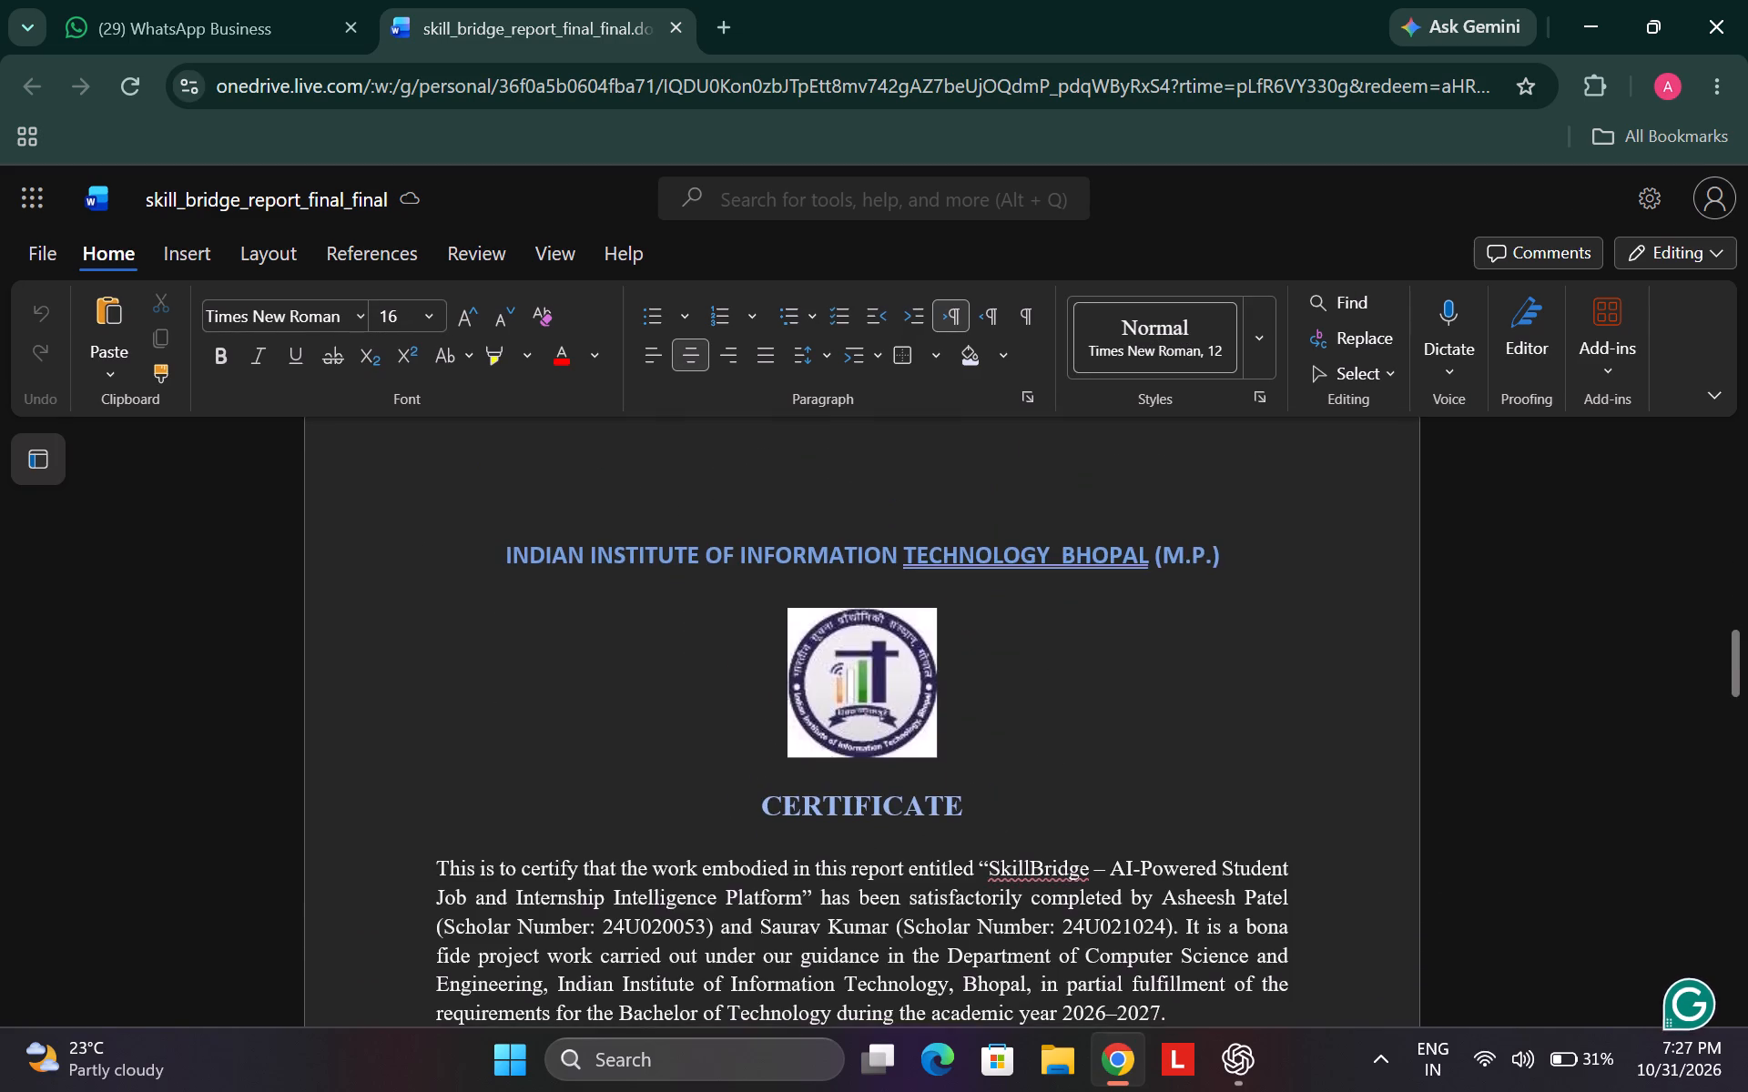
Look through the skill_bridge_report_final_final document from the Certificate page to the Declaration page.
scroll(988, 730, down, 3)
scroll(988, 730, up, 1)
scroll(988, 730, down, 2)
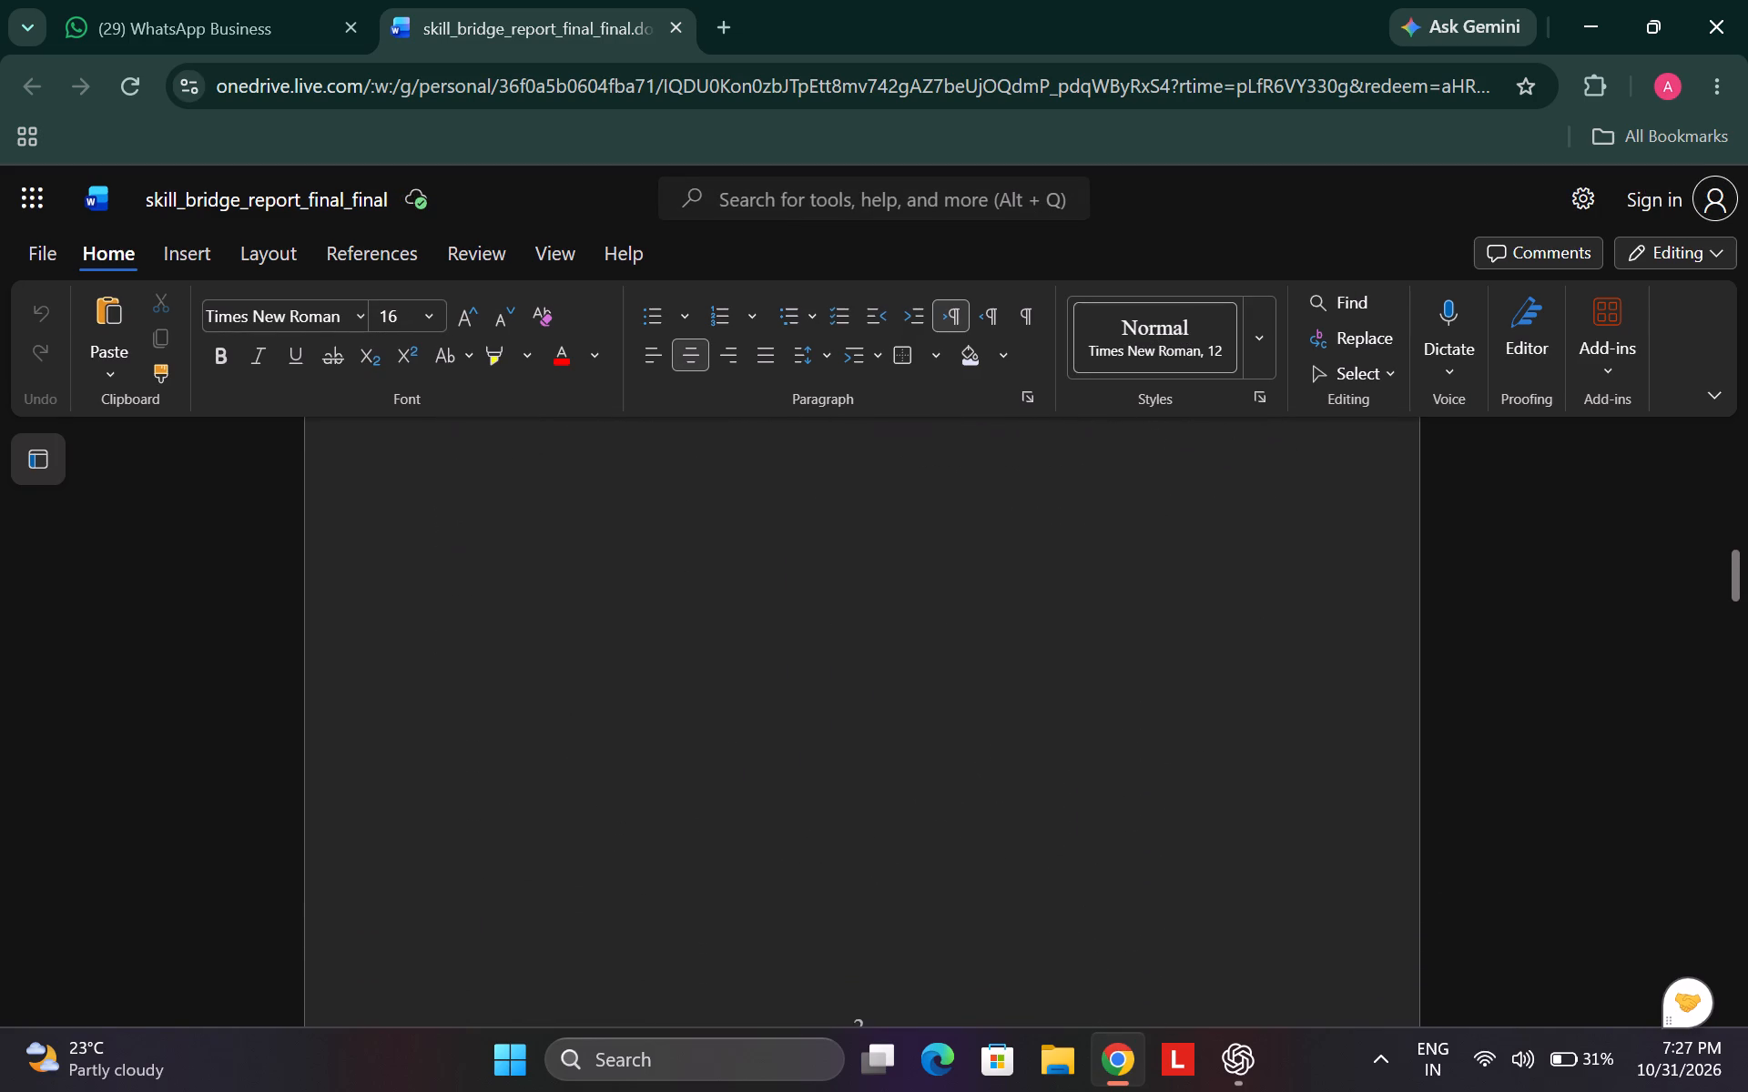
scroll(988, 730, down, 4)
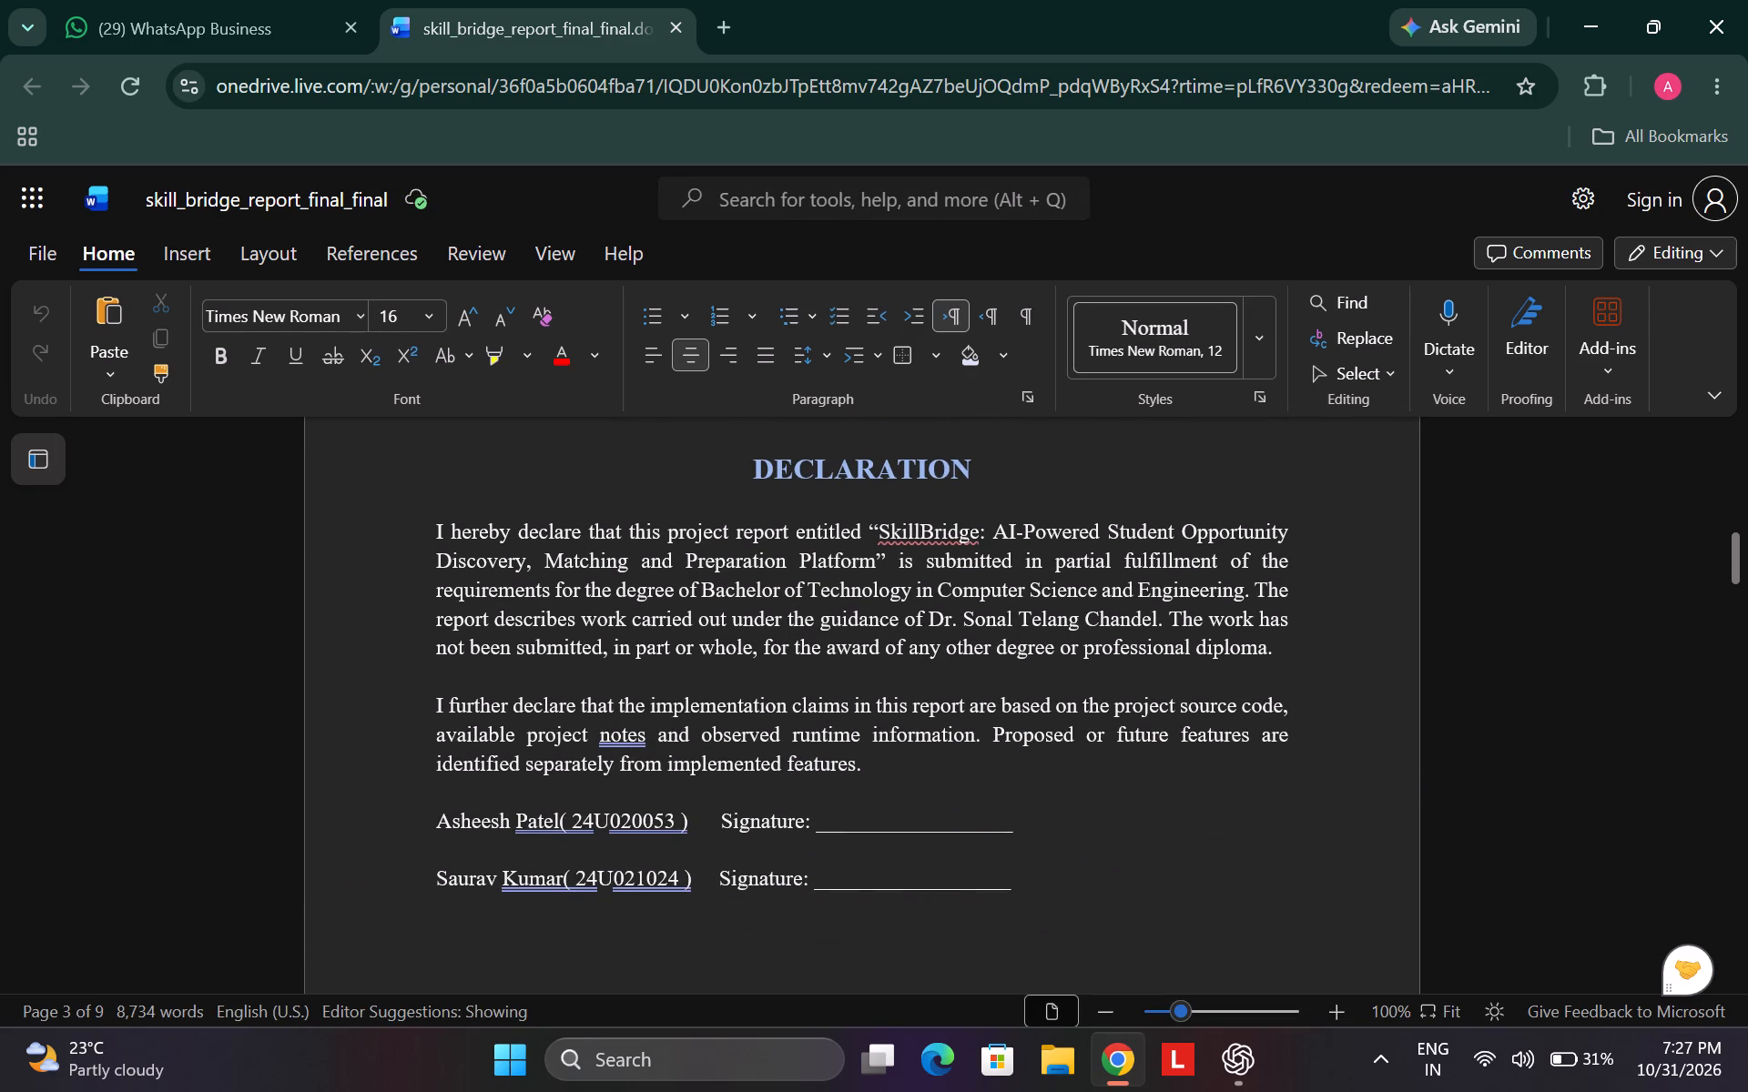
Review the skill_bridge_report_final_final document in Chrome from the Declaration through the Acknowledgement and List of Figures to the List of Tables.
scroll(1043, 705, down, 4)
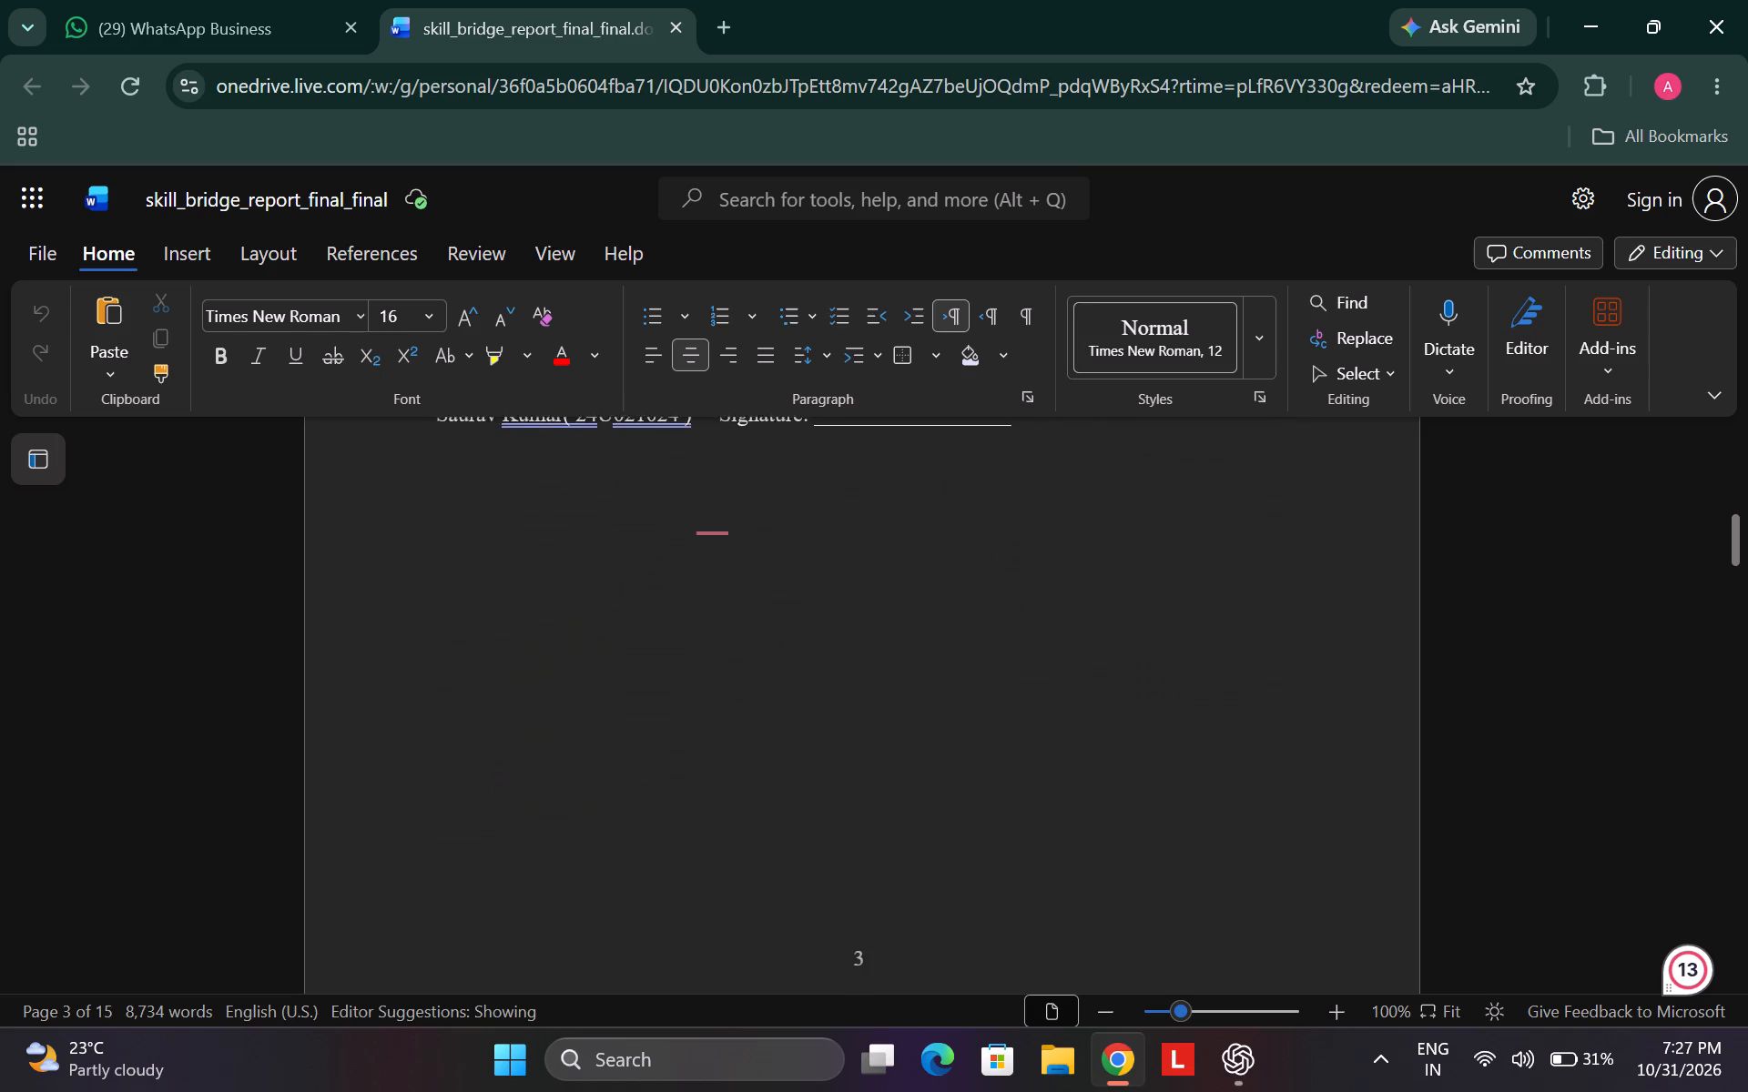
scroll(1043, 705, up, 1)
scroll(1043, 705, down, 3)
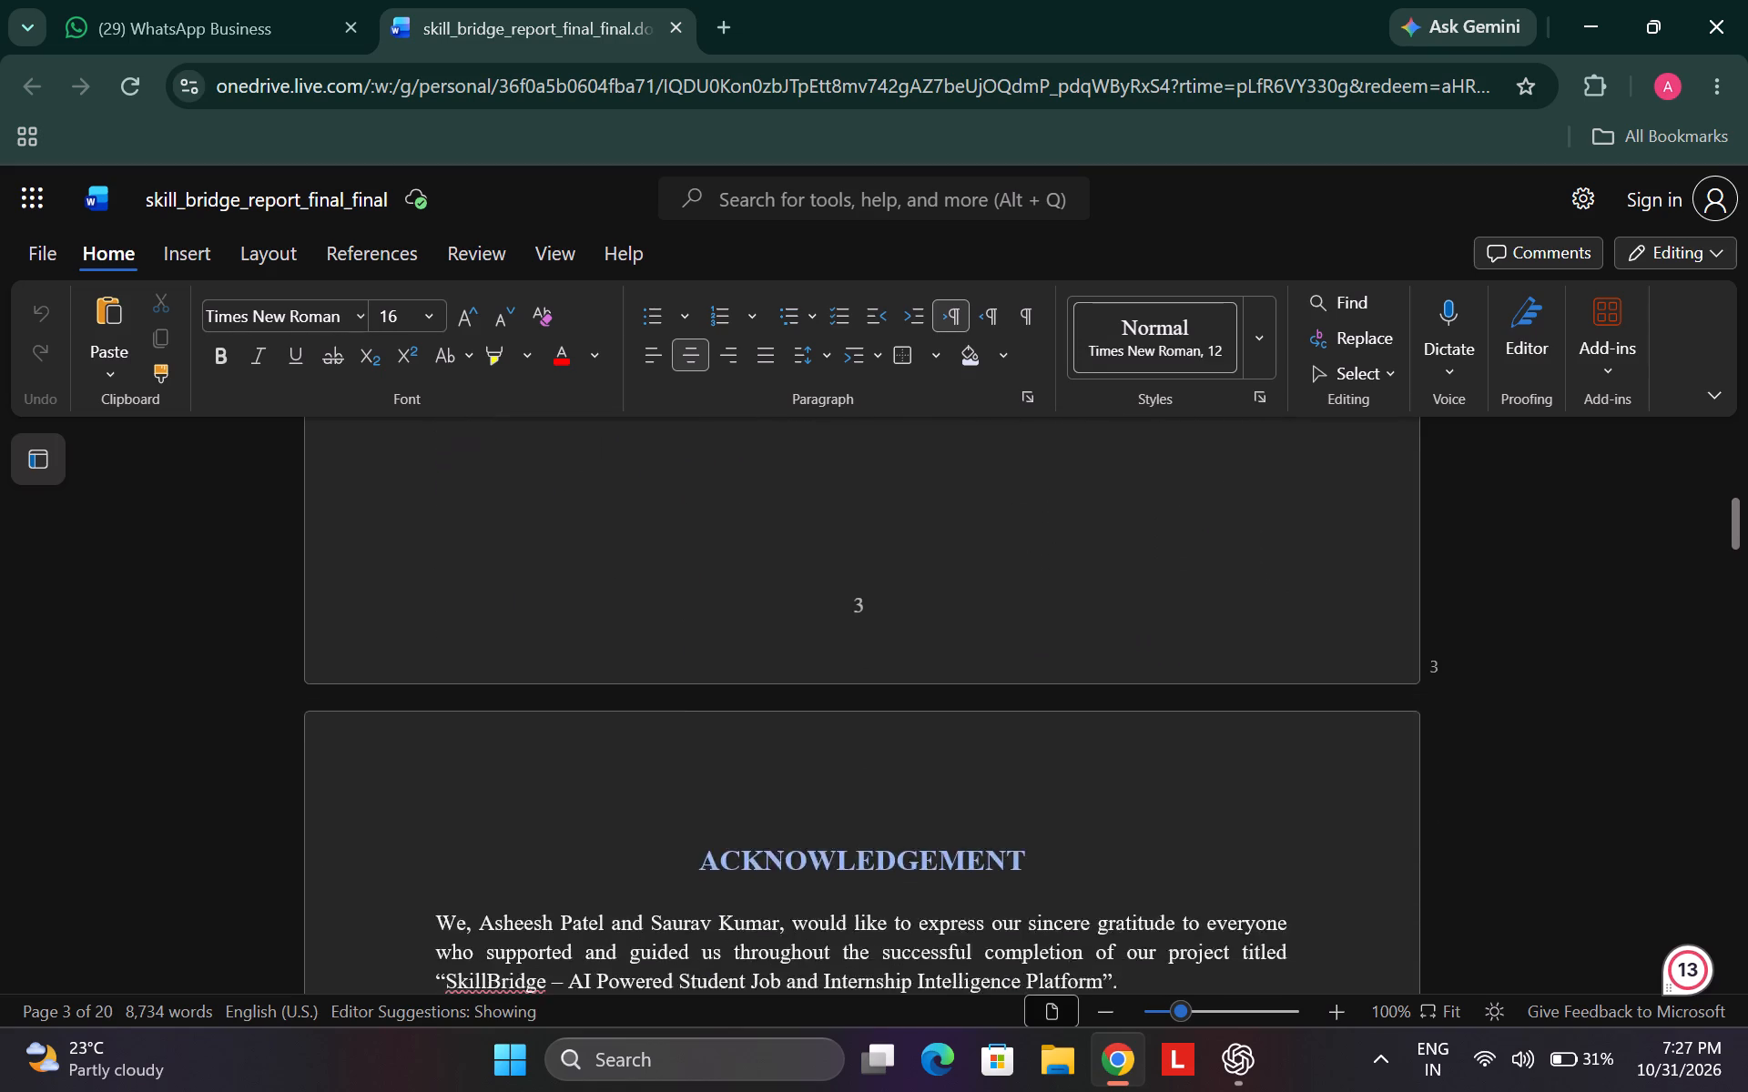
scroll(1043, 705, down, 1)
scroll(937, 755, up, 2)
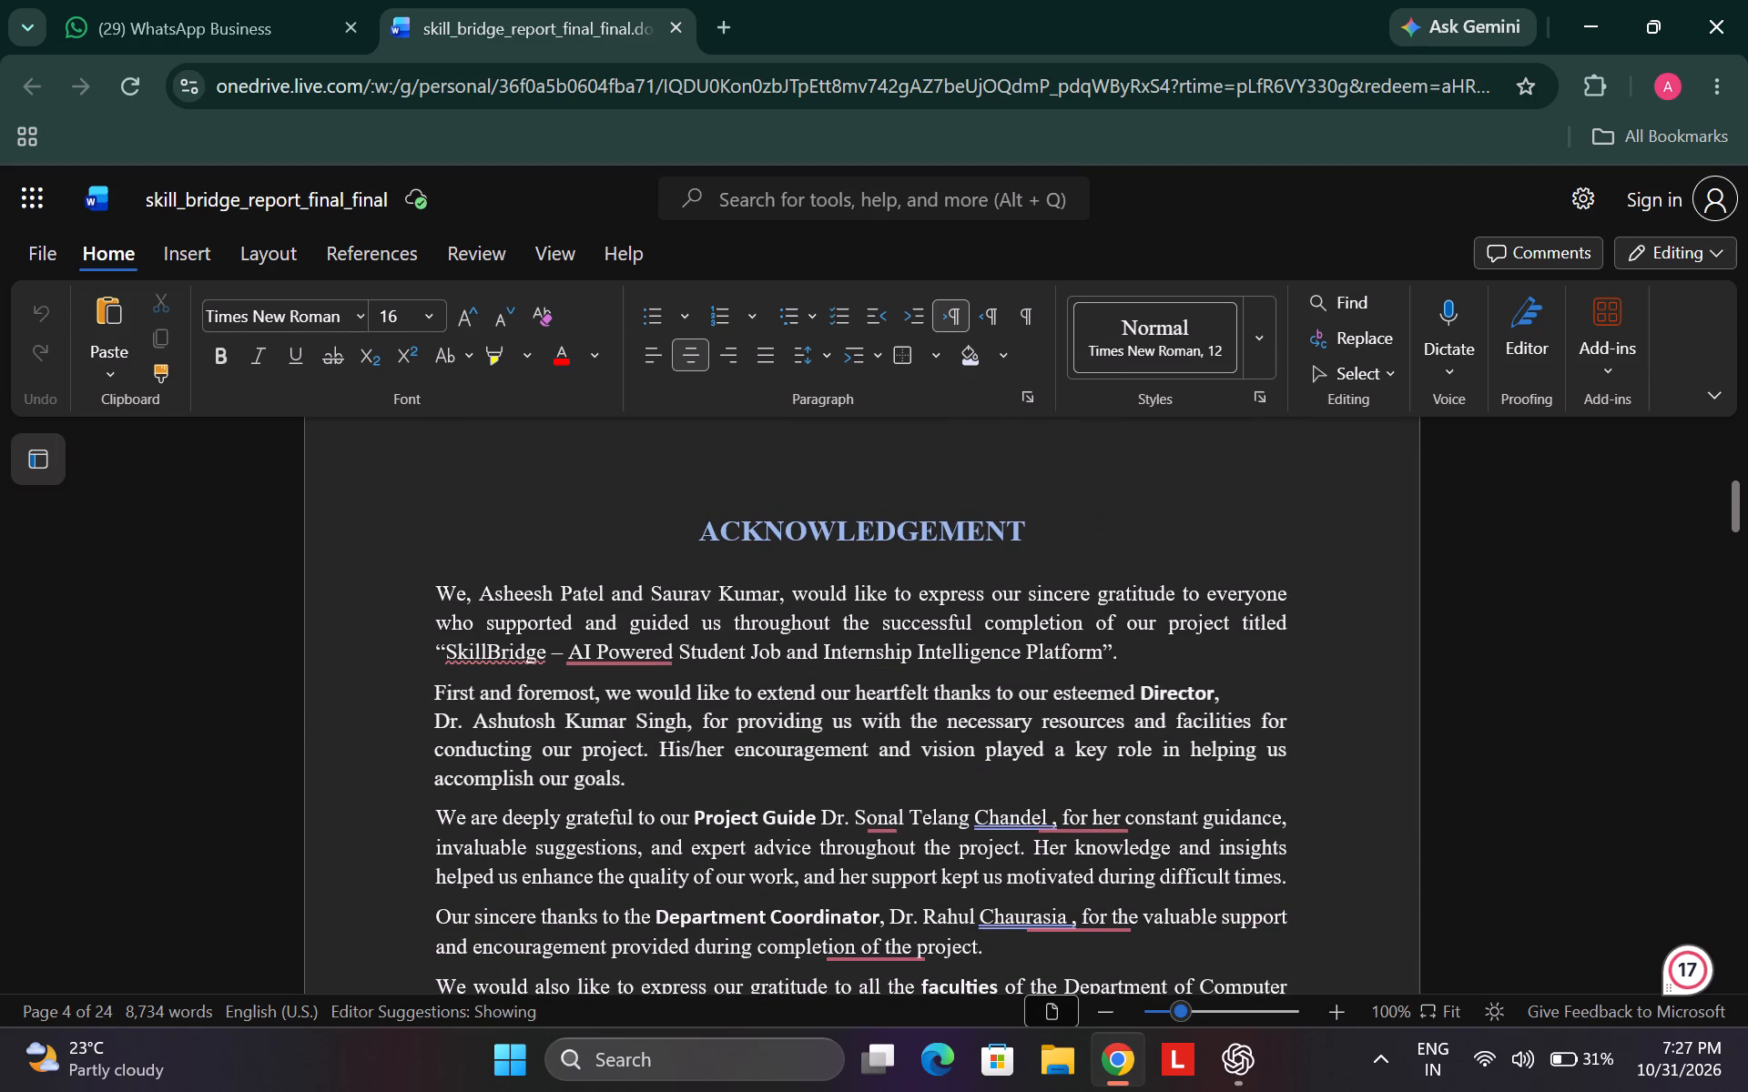
scroll(937, 755, down, 6)
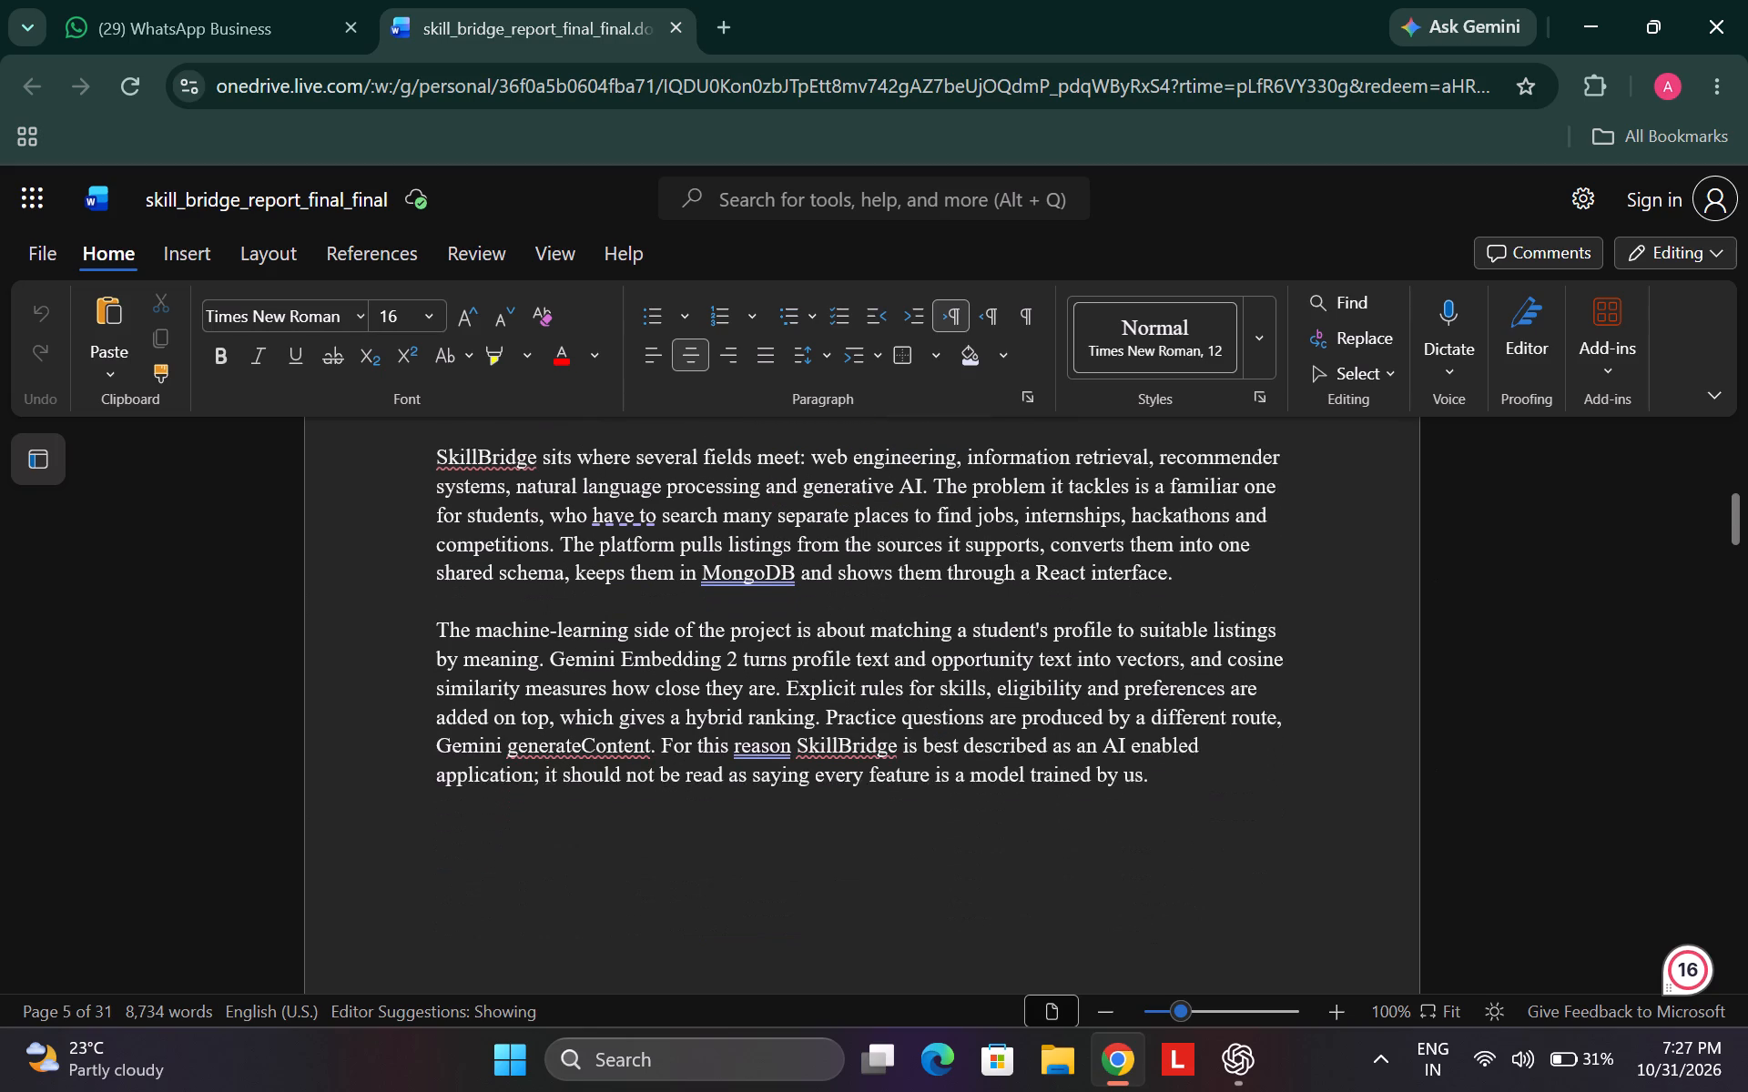
scroll(939, 786, up, 1)
scroll(939, 786, down, 2)
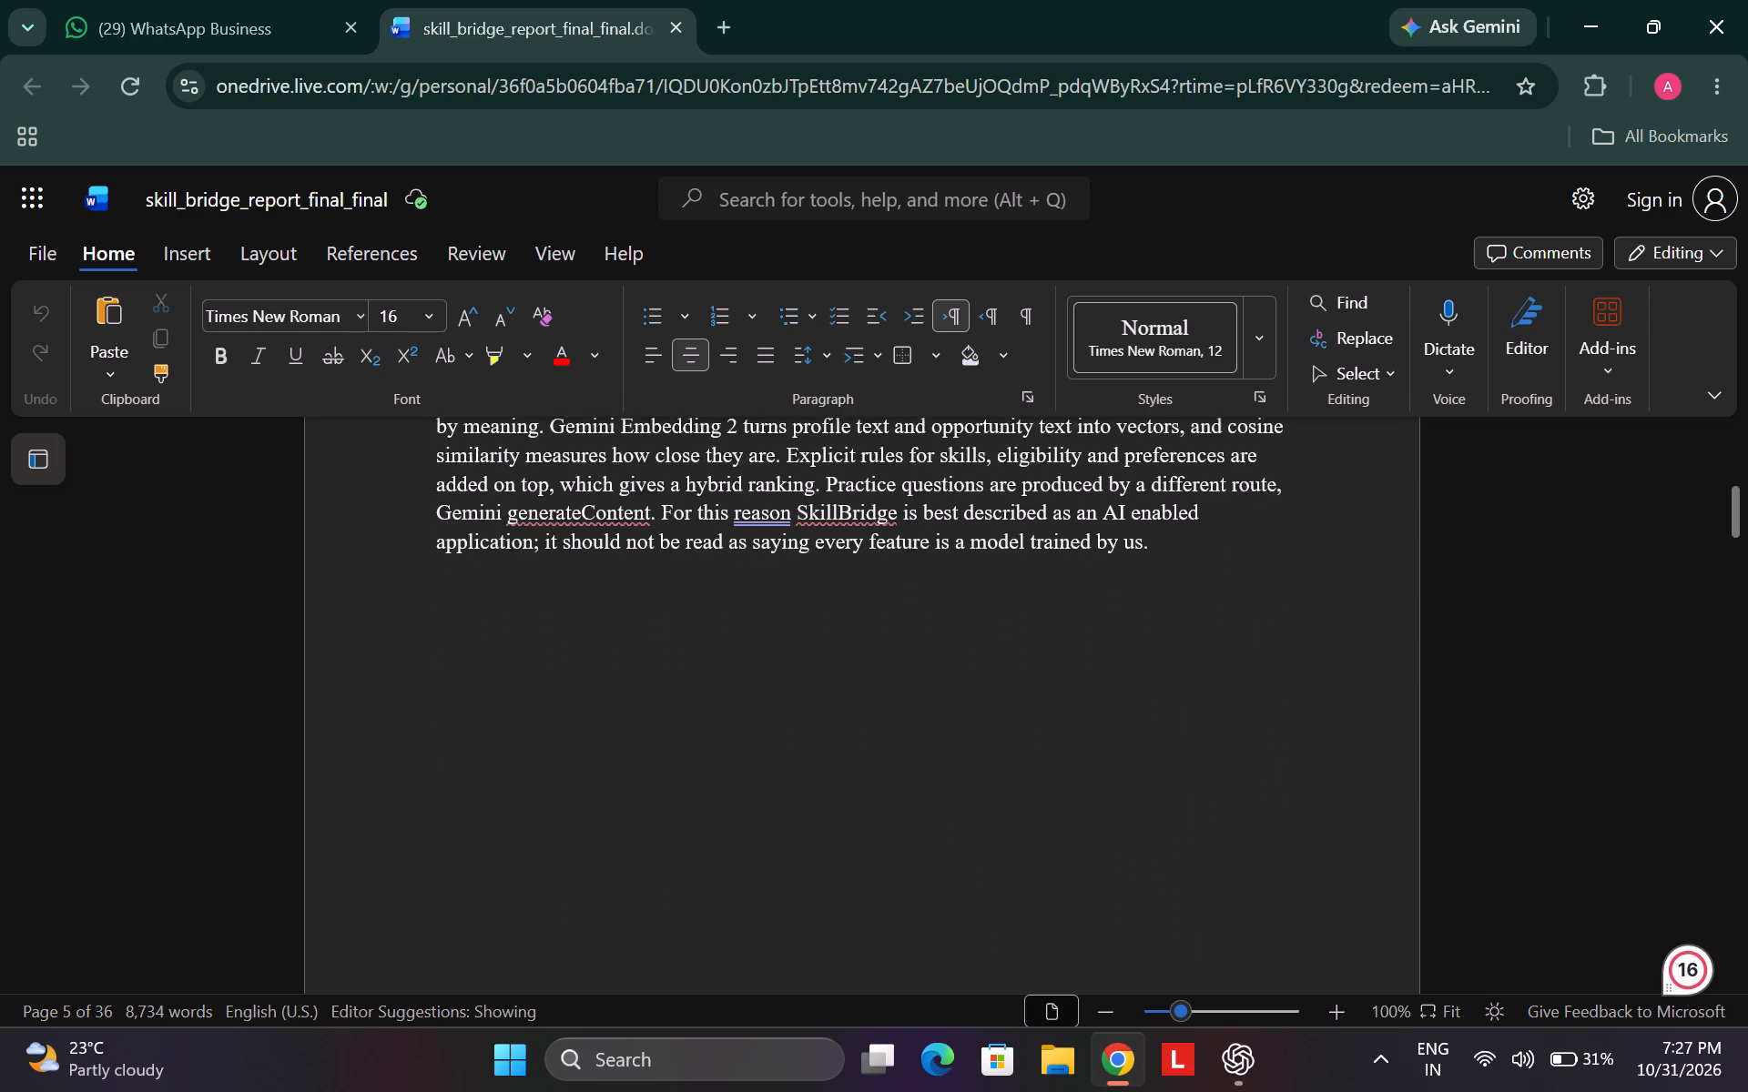
scroll(939, 786, down, 6)
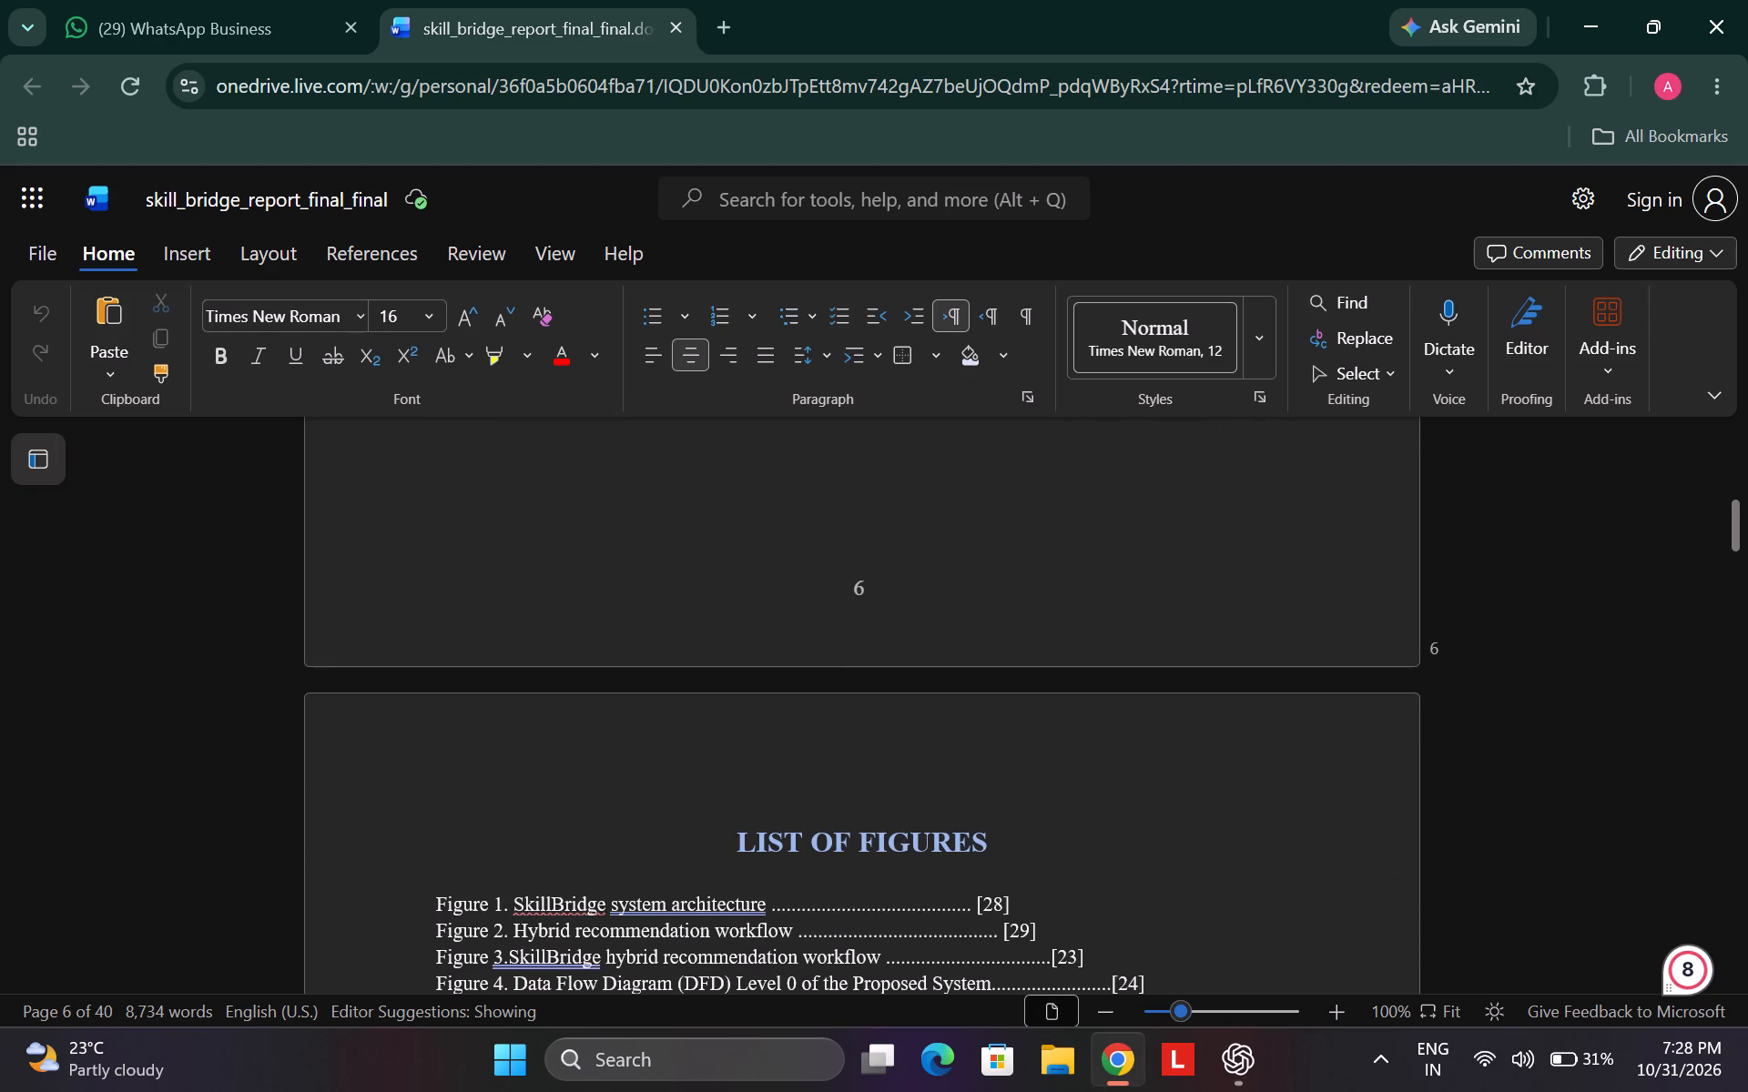
scroll(728, 804, down, 4)
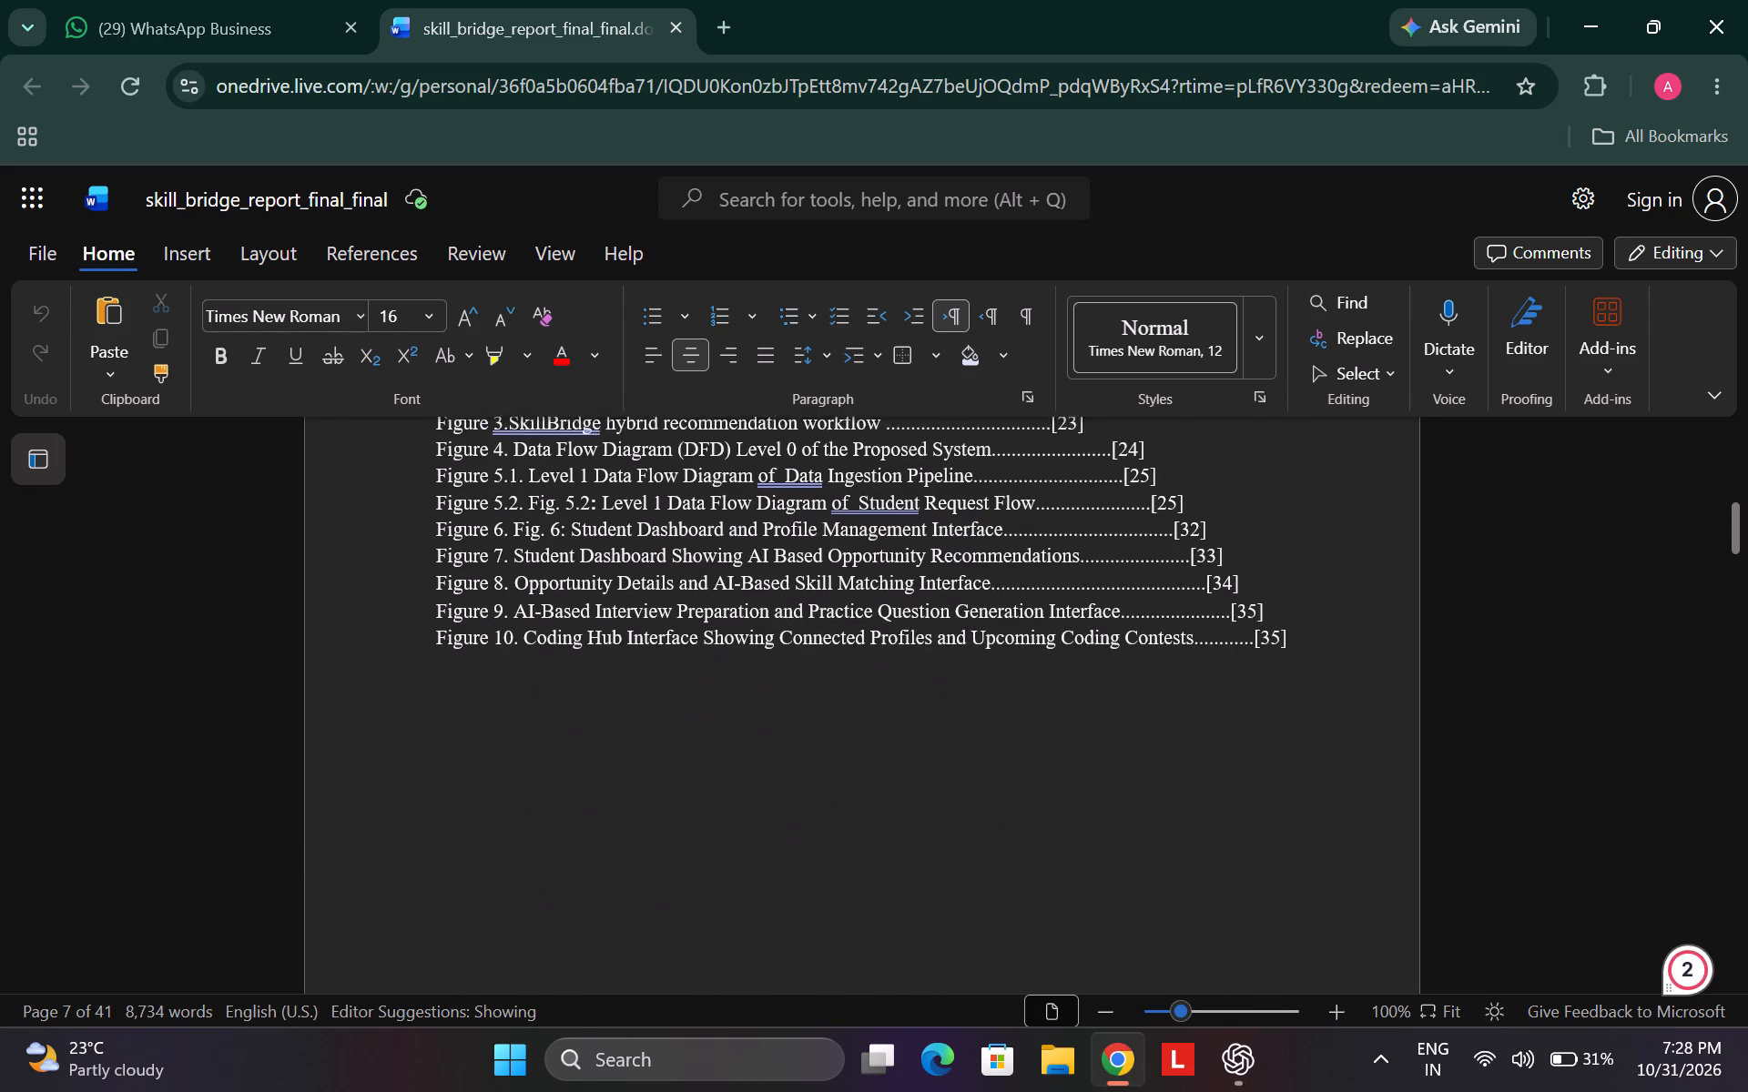
scroll(728, 804, down, 5)
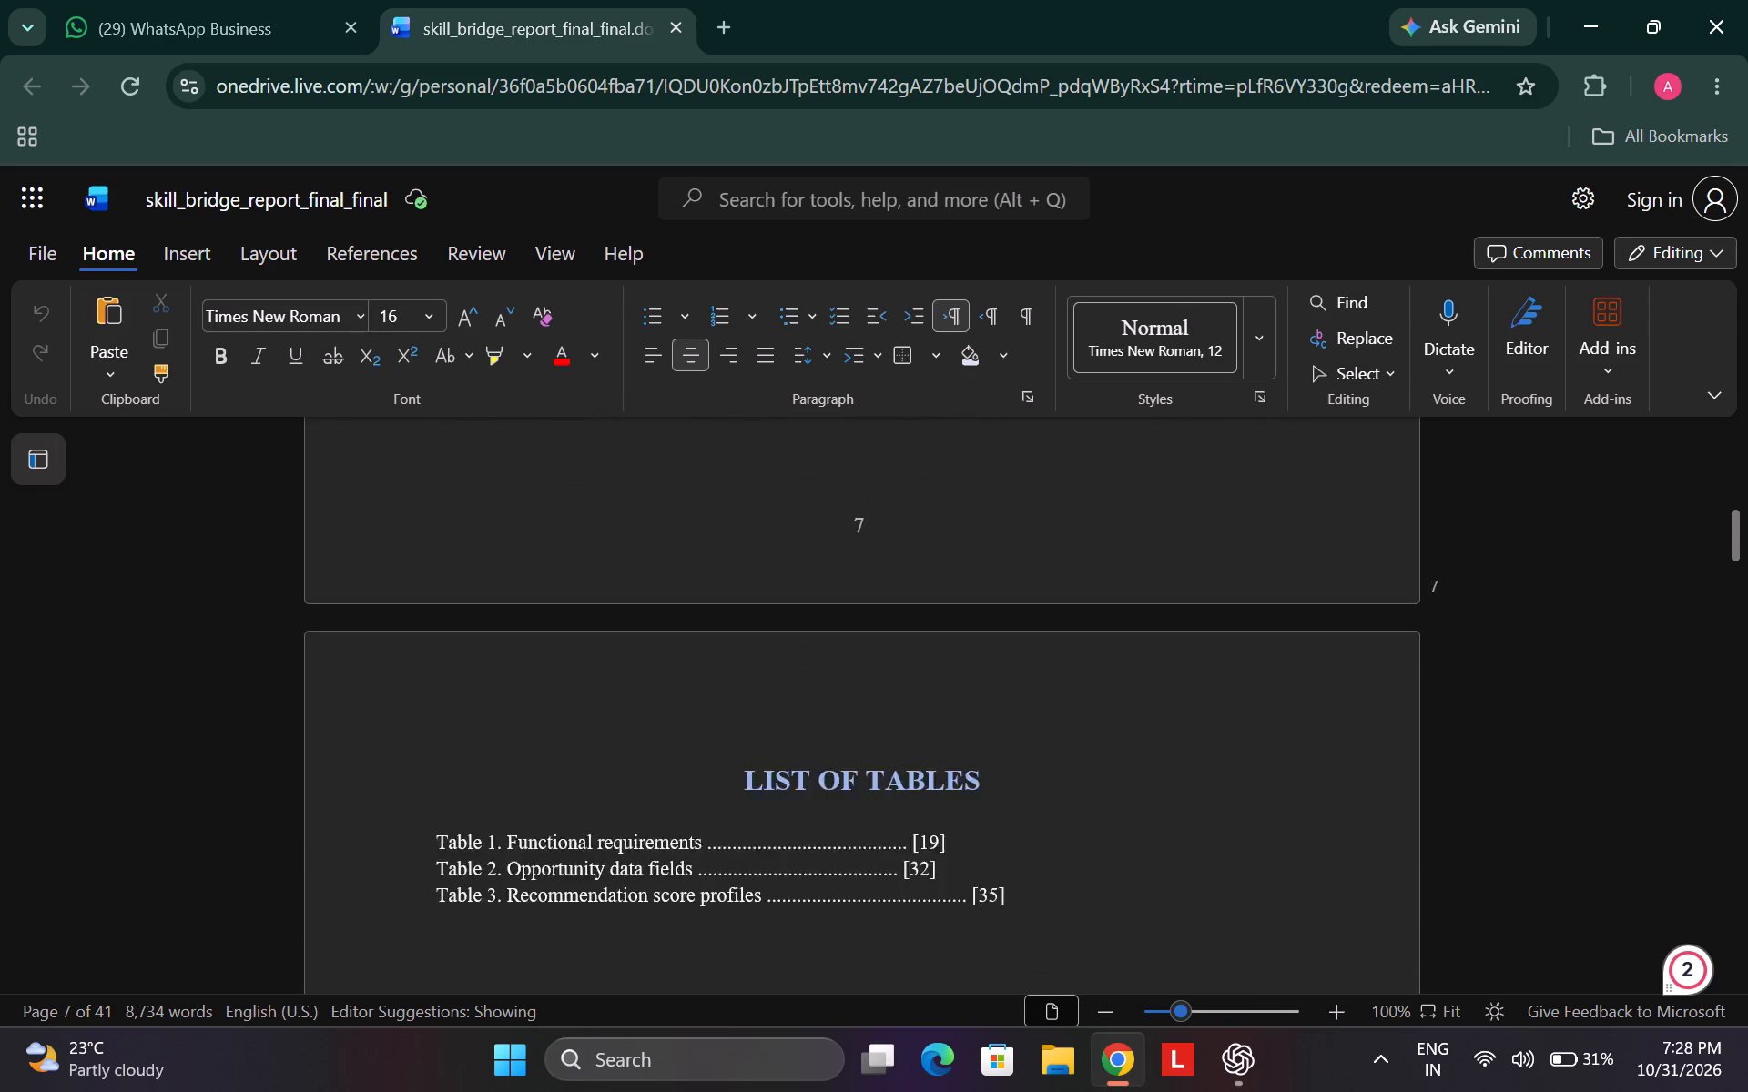
Read the report's Abstract, from the opening SkillBridge overview through the paragraphs on the technology stack and practice-question module.
scroll(728, 804, down, 6)
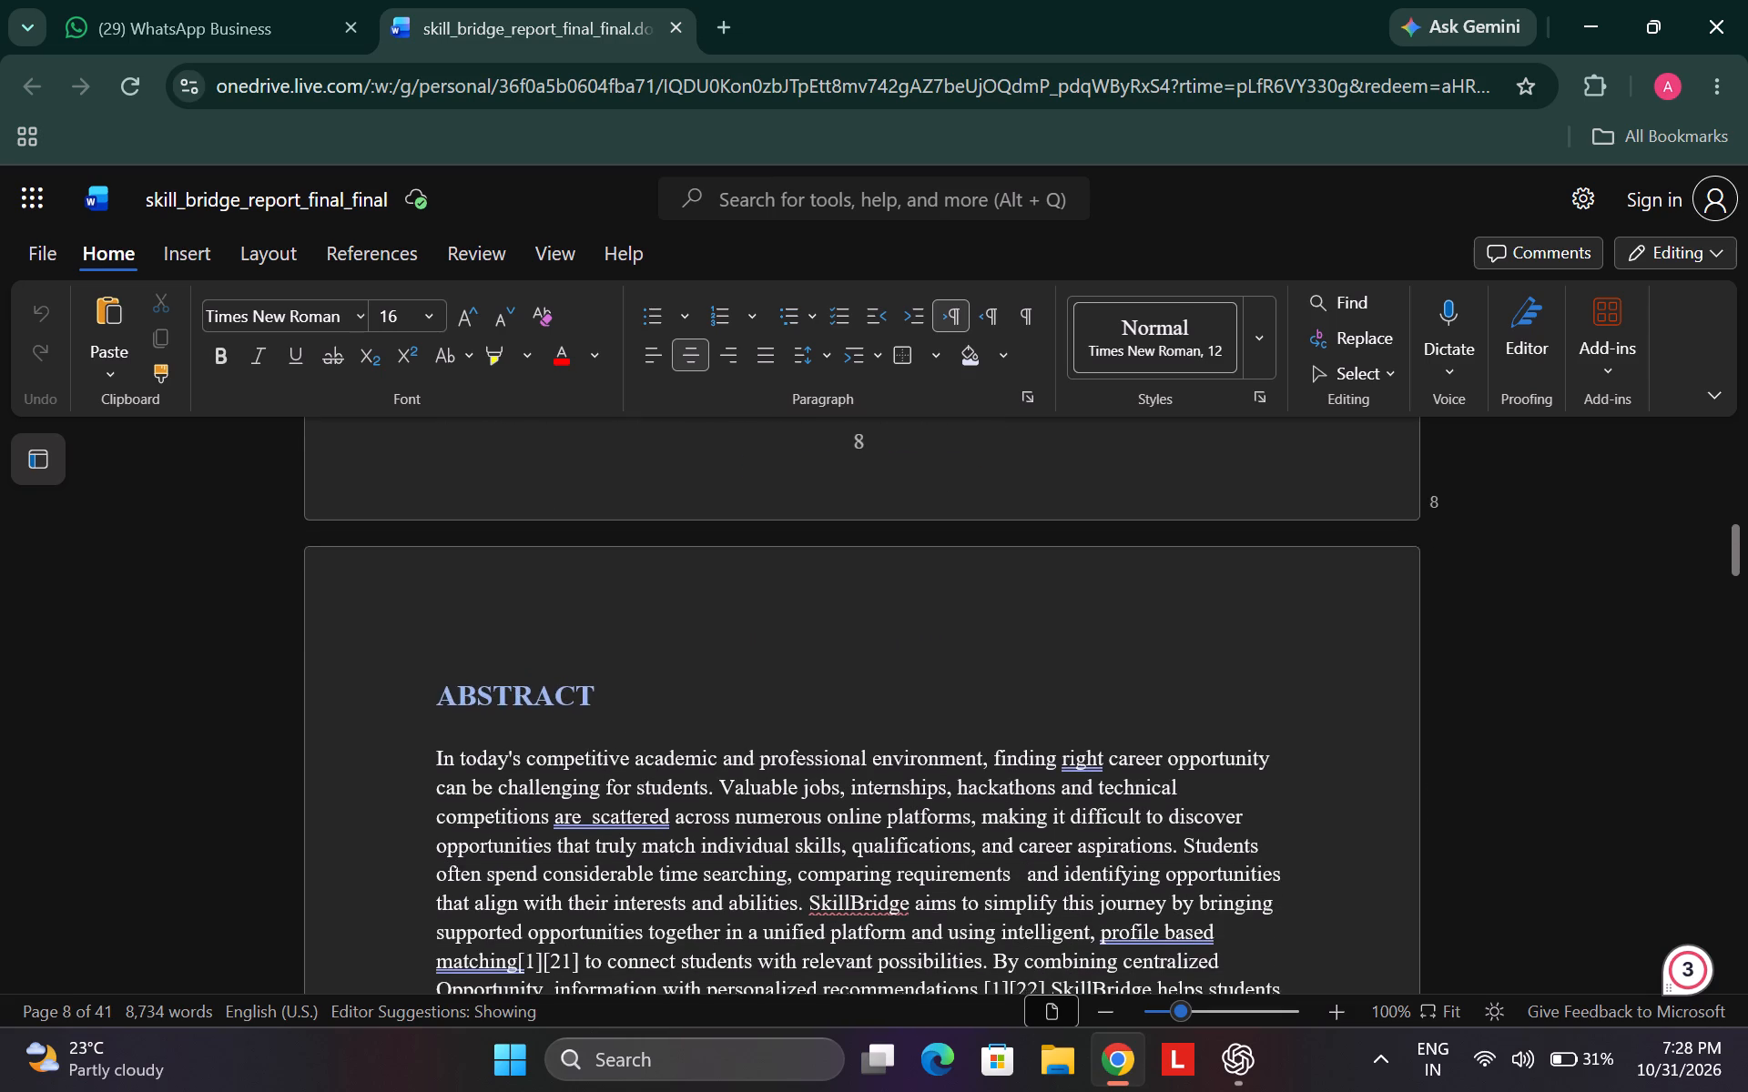
scroll(728, 804, down, 1)
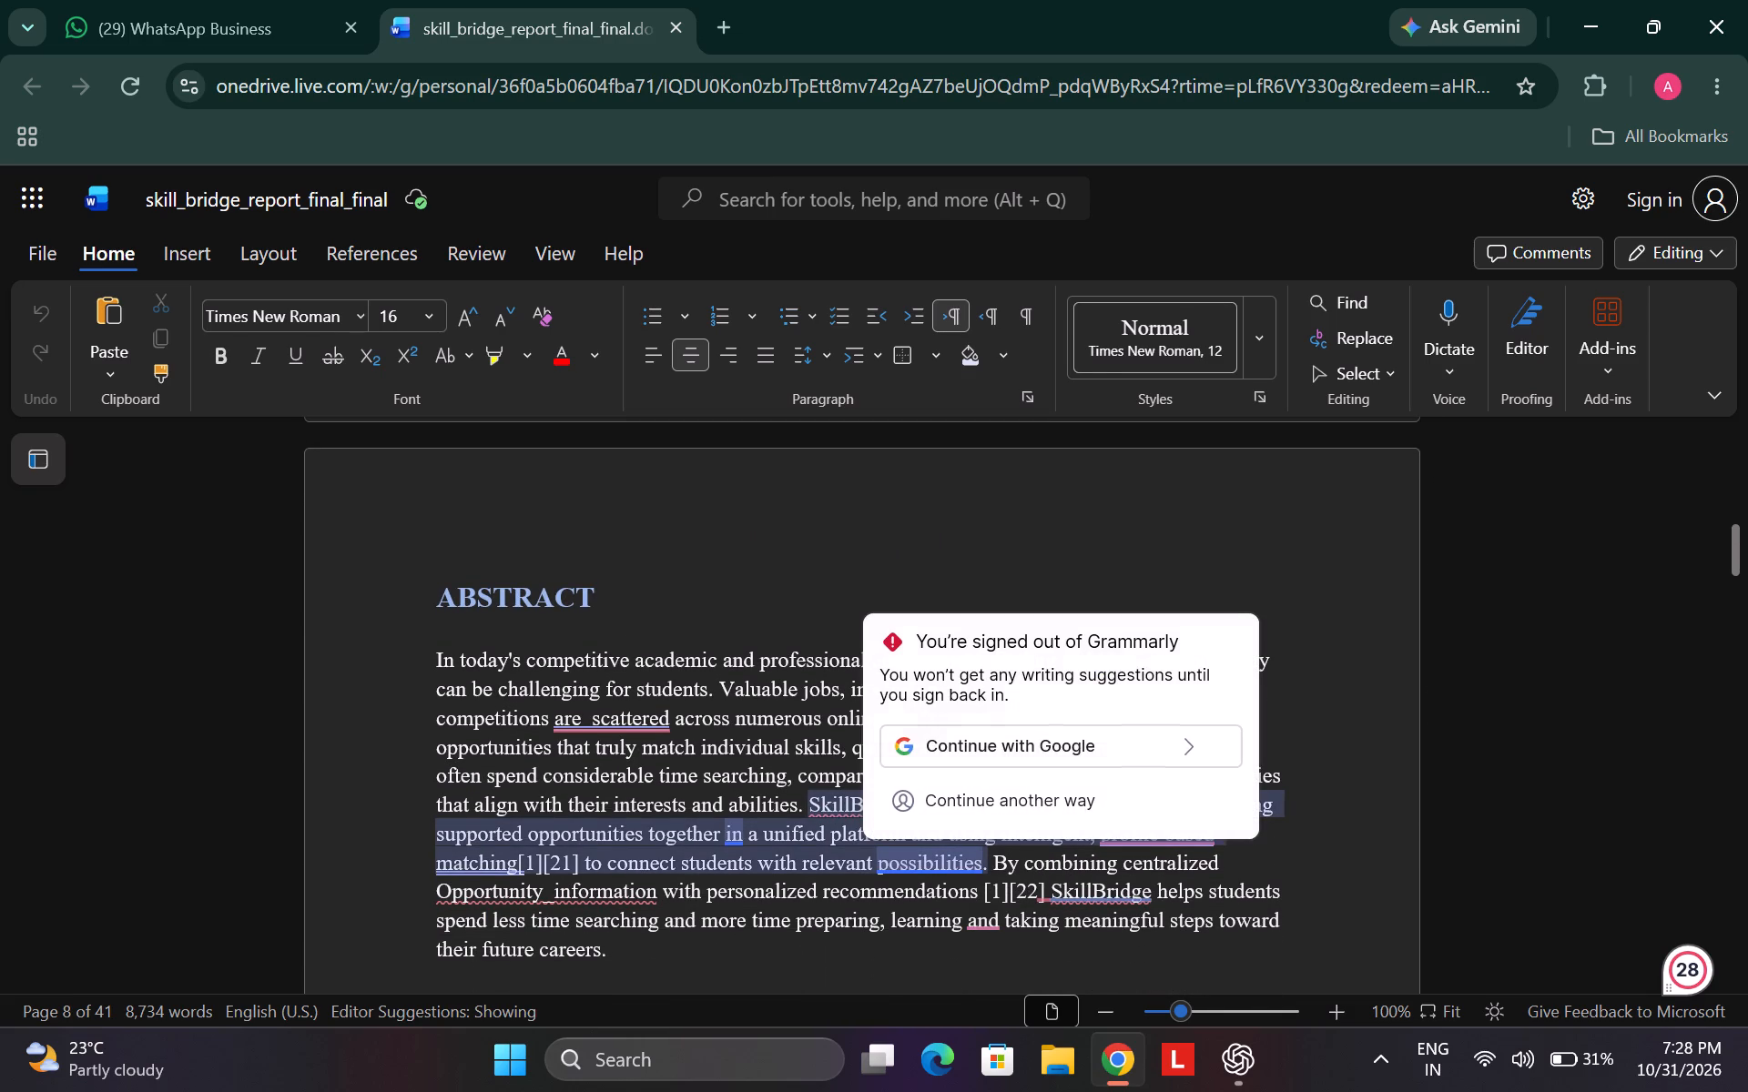
scroll(651, 828, down, 1)
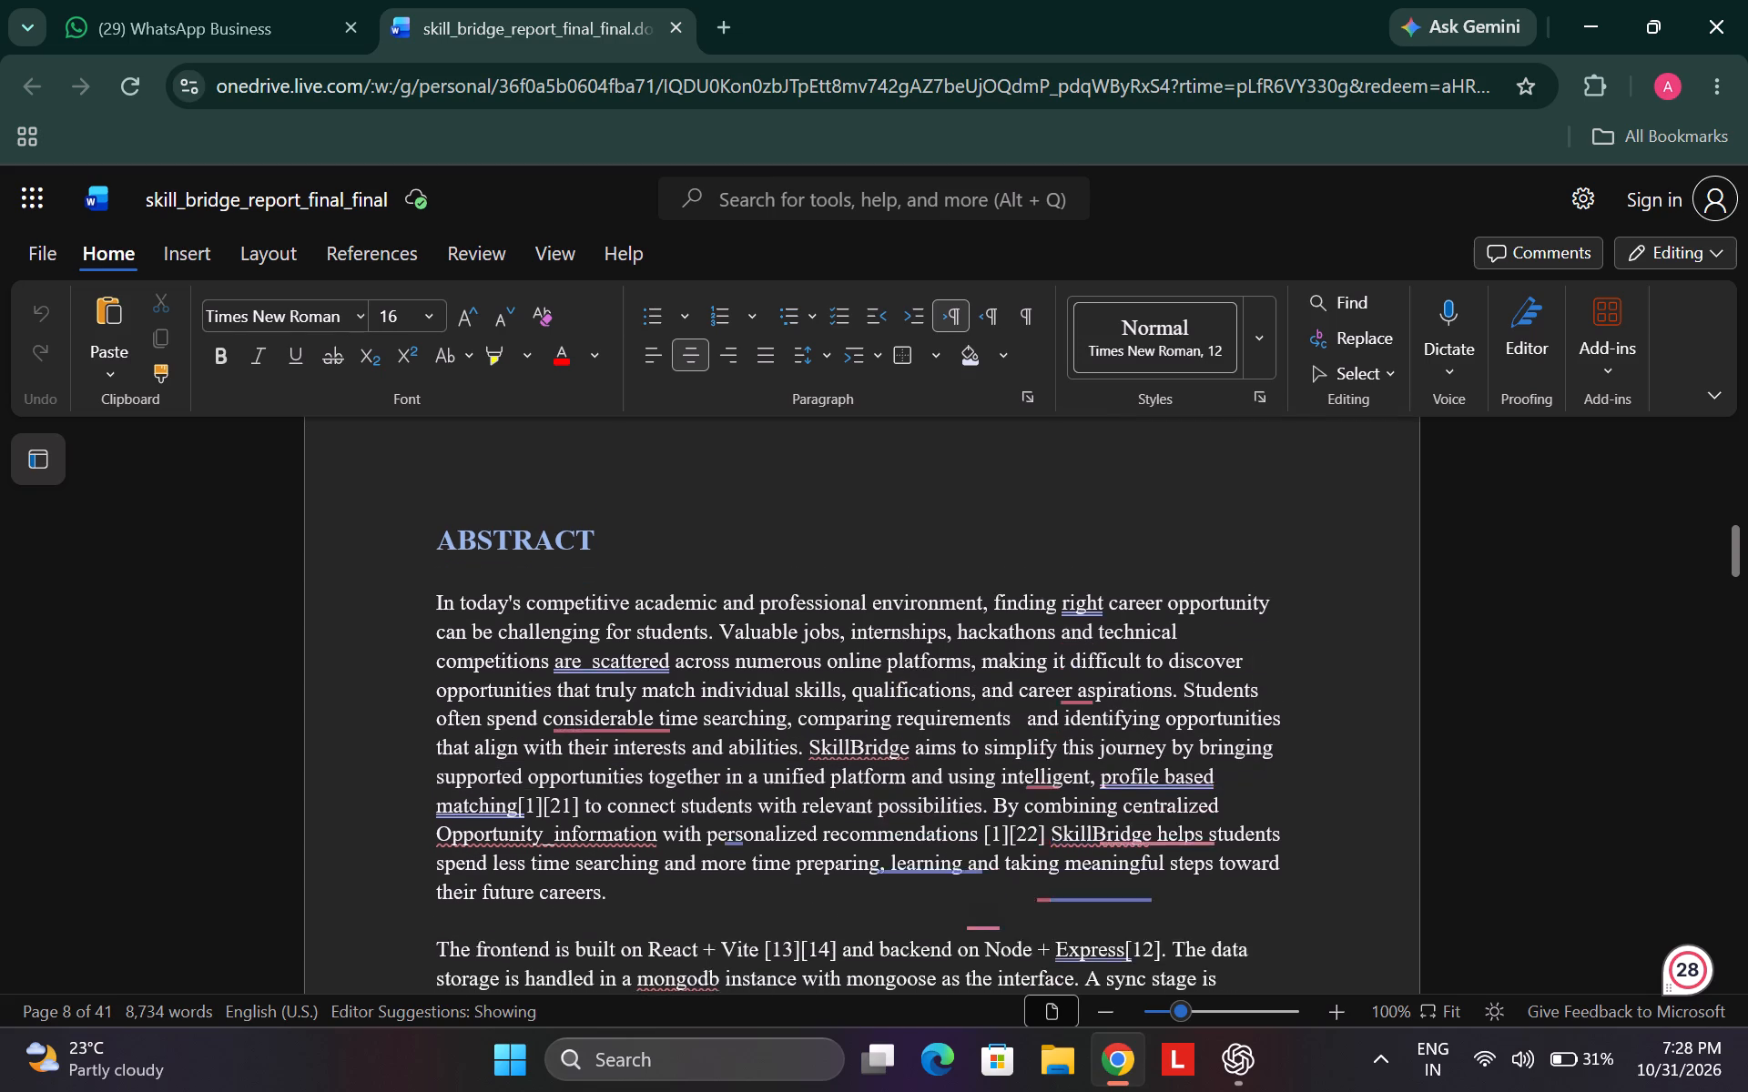
scroll(651, 828, down, 2)
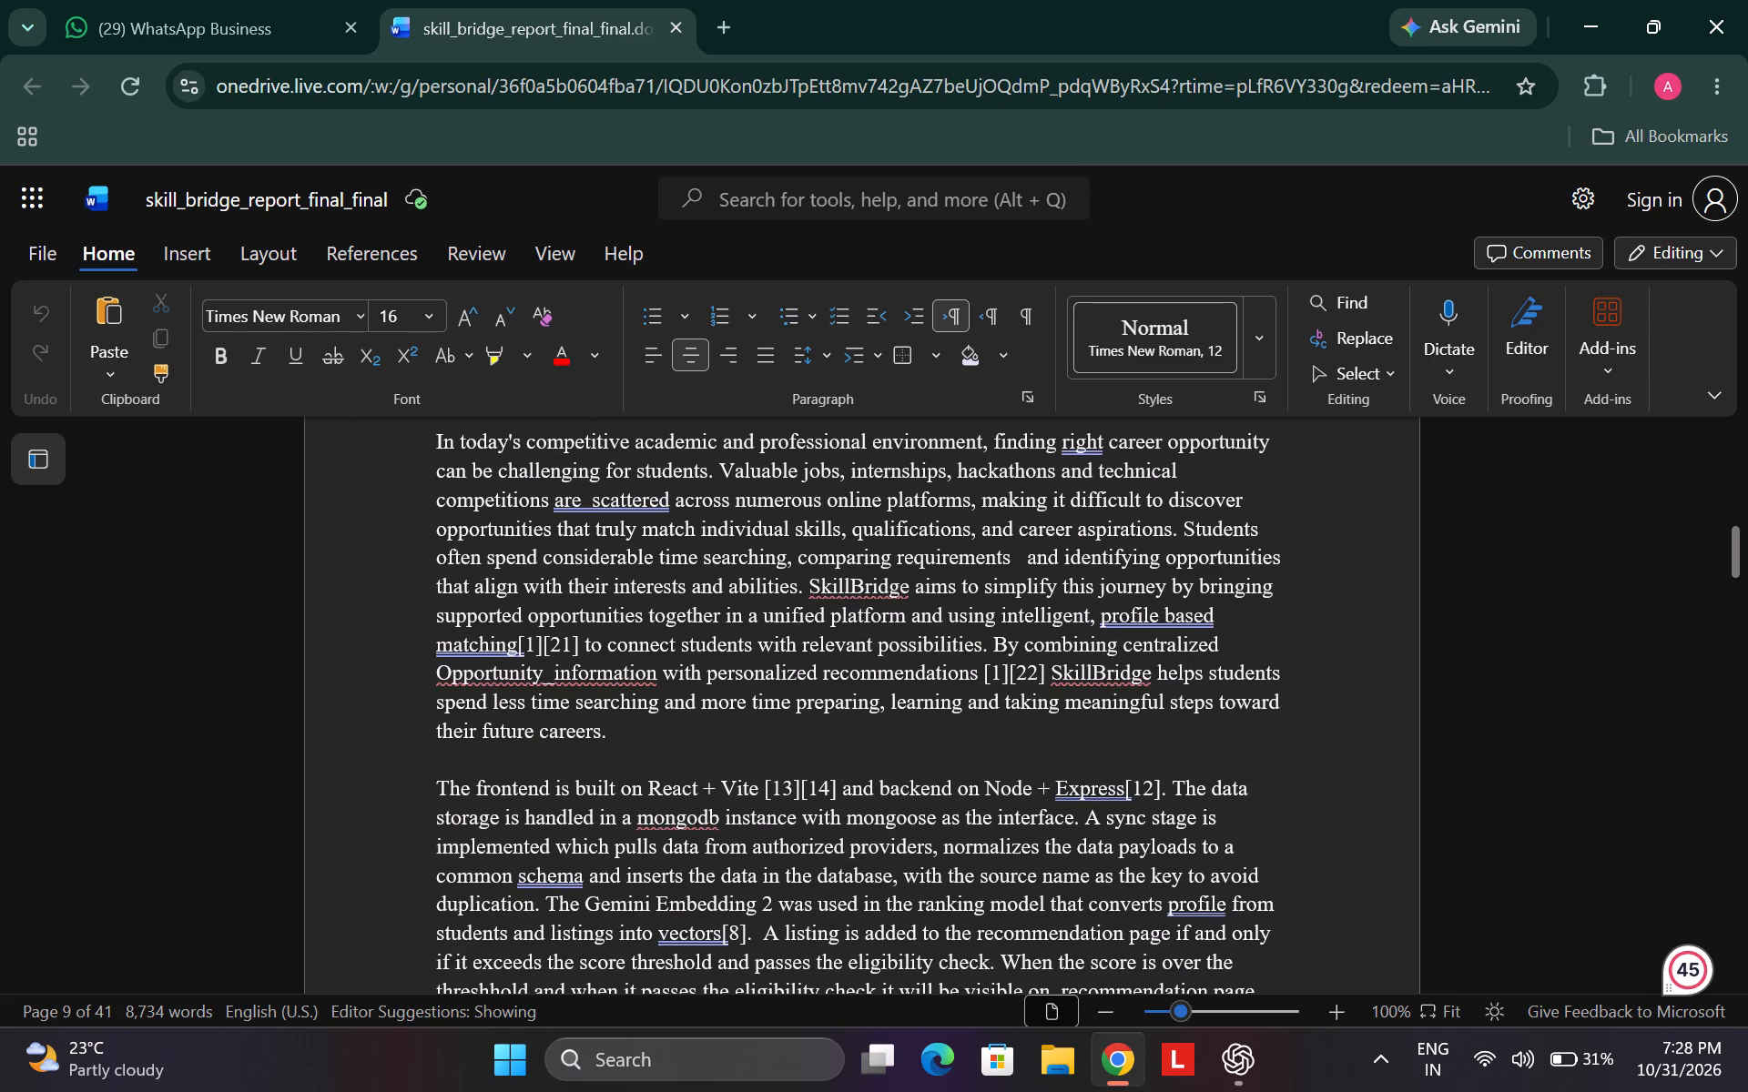
scroll(651, 828, down, 1)
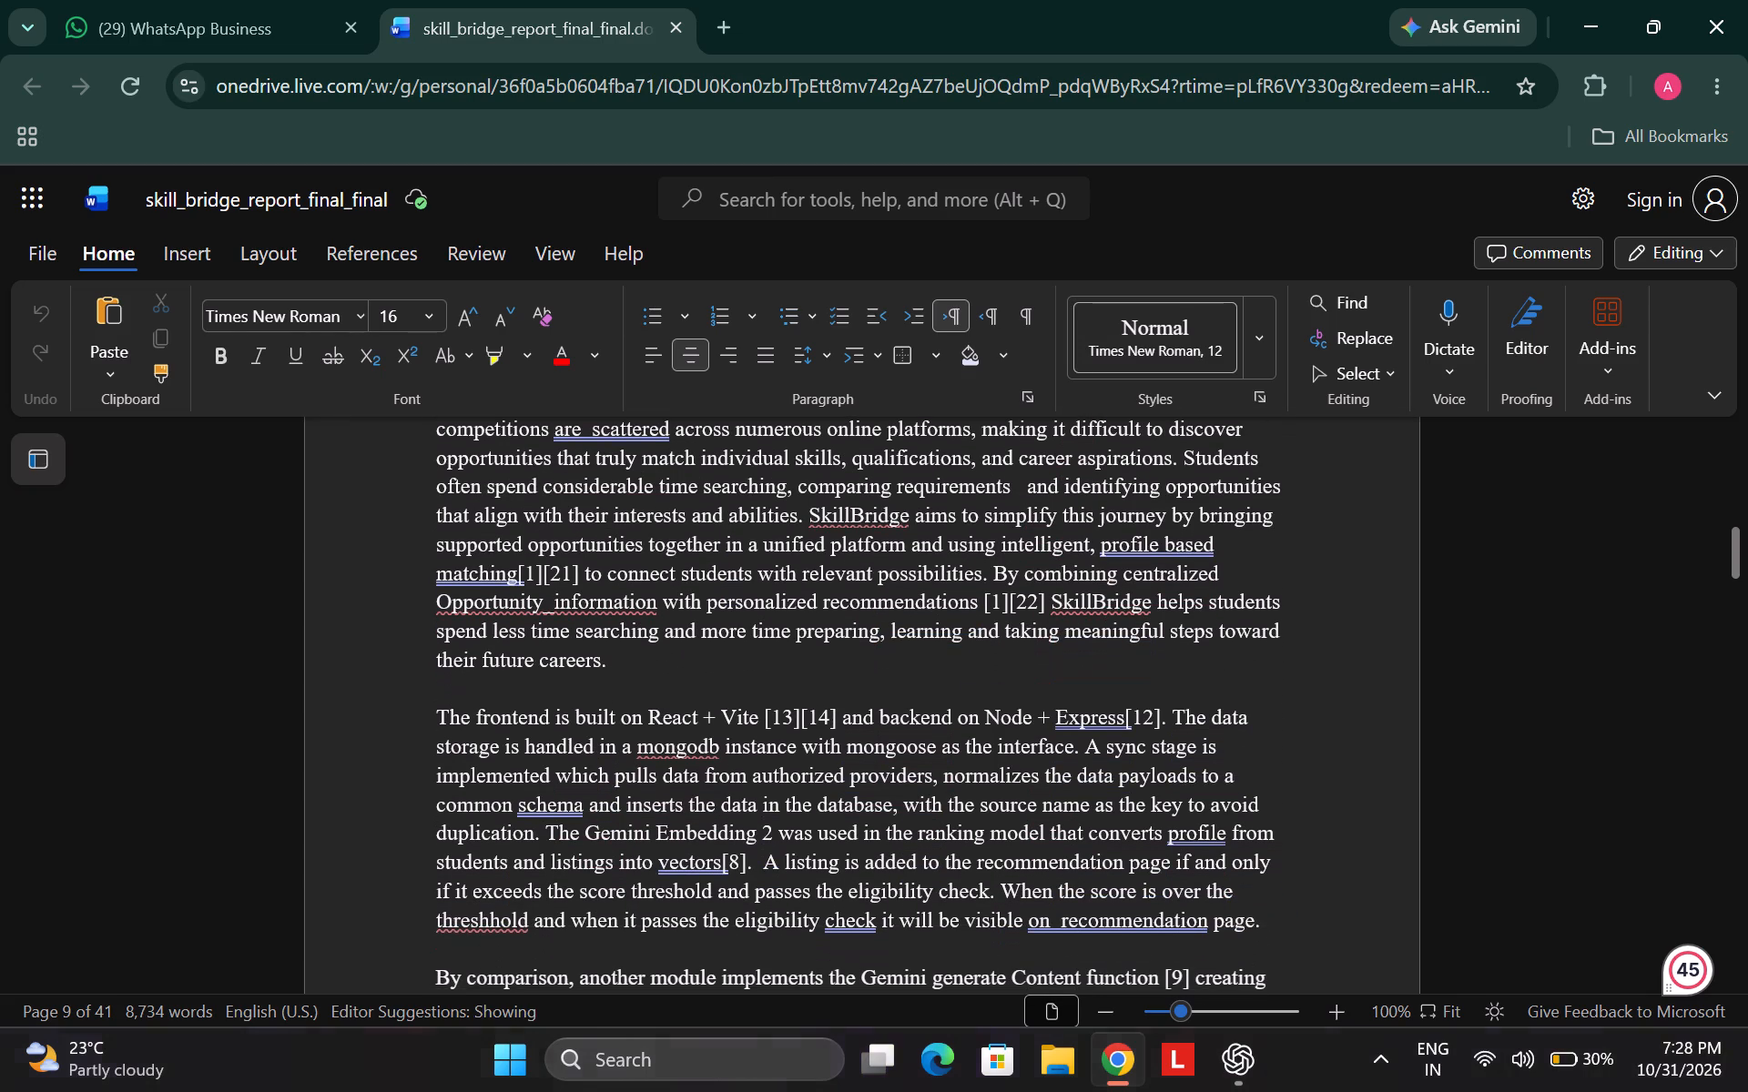
scroll(862, 894, down, 2)
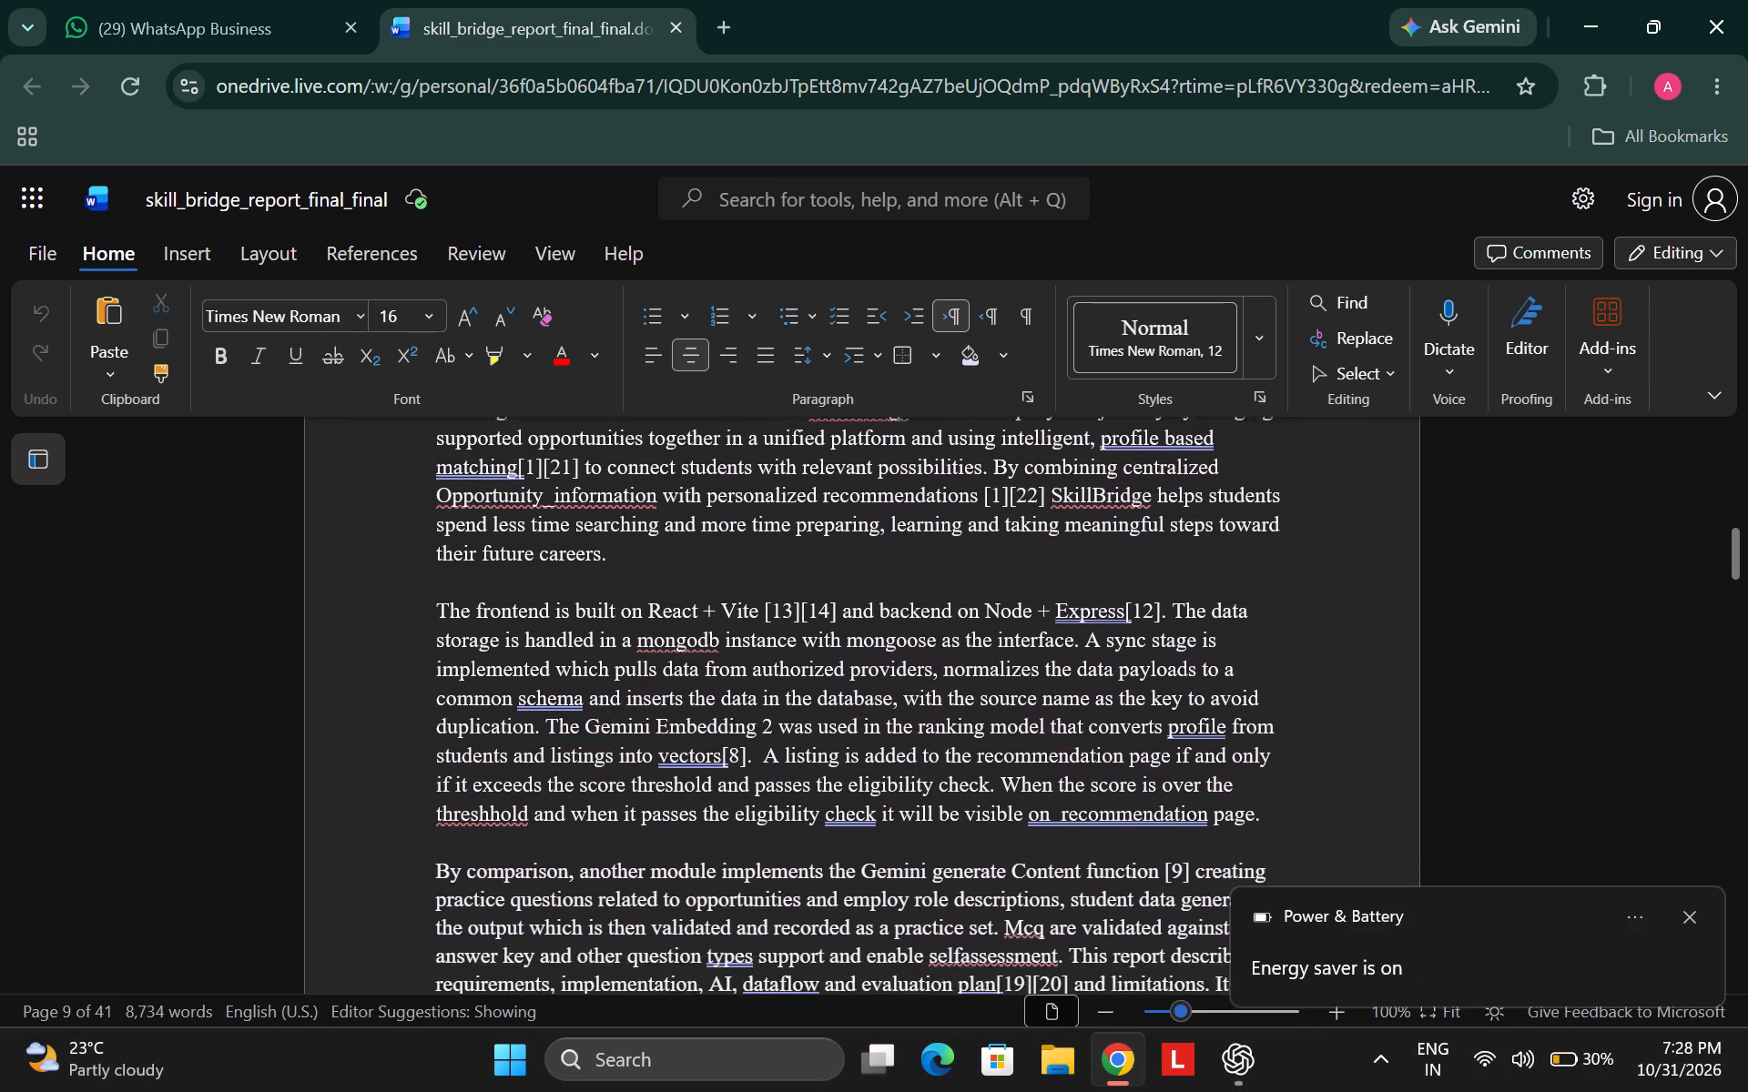
scroll(862, 894, down, 1)
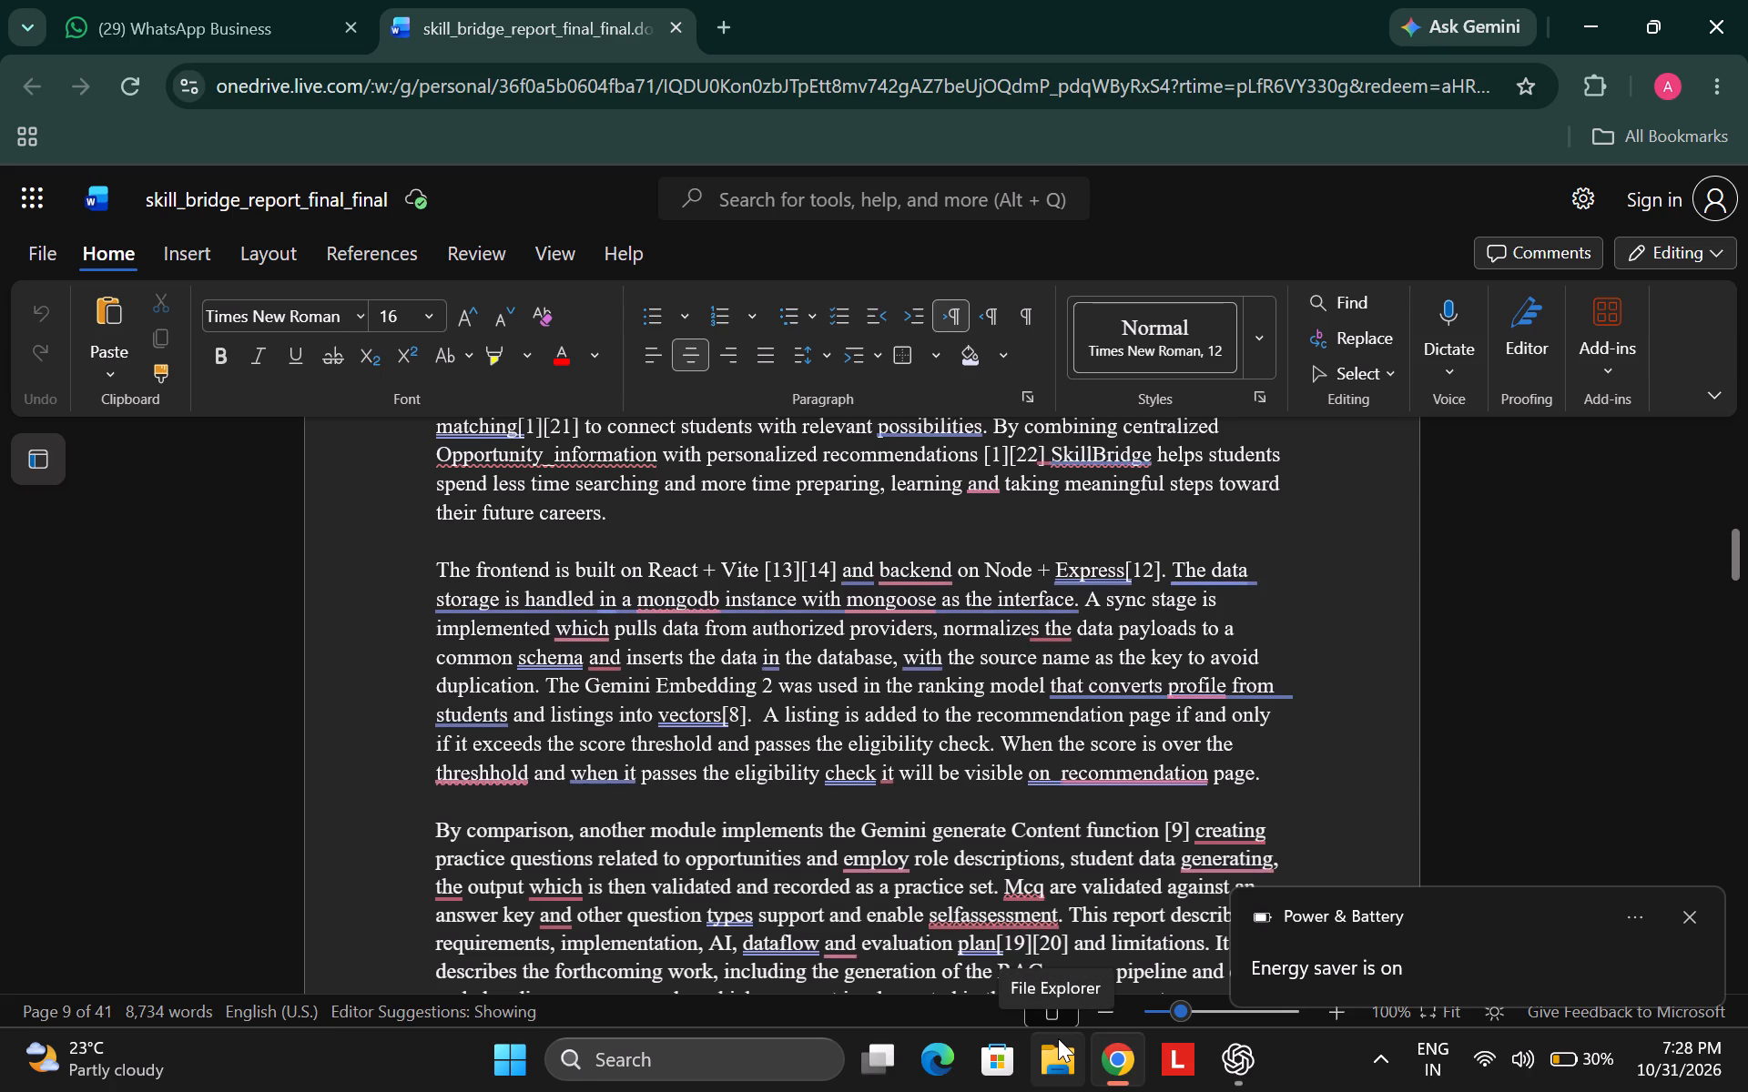
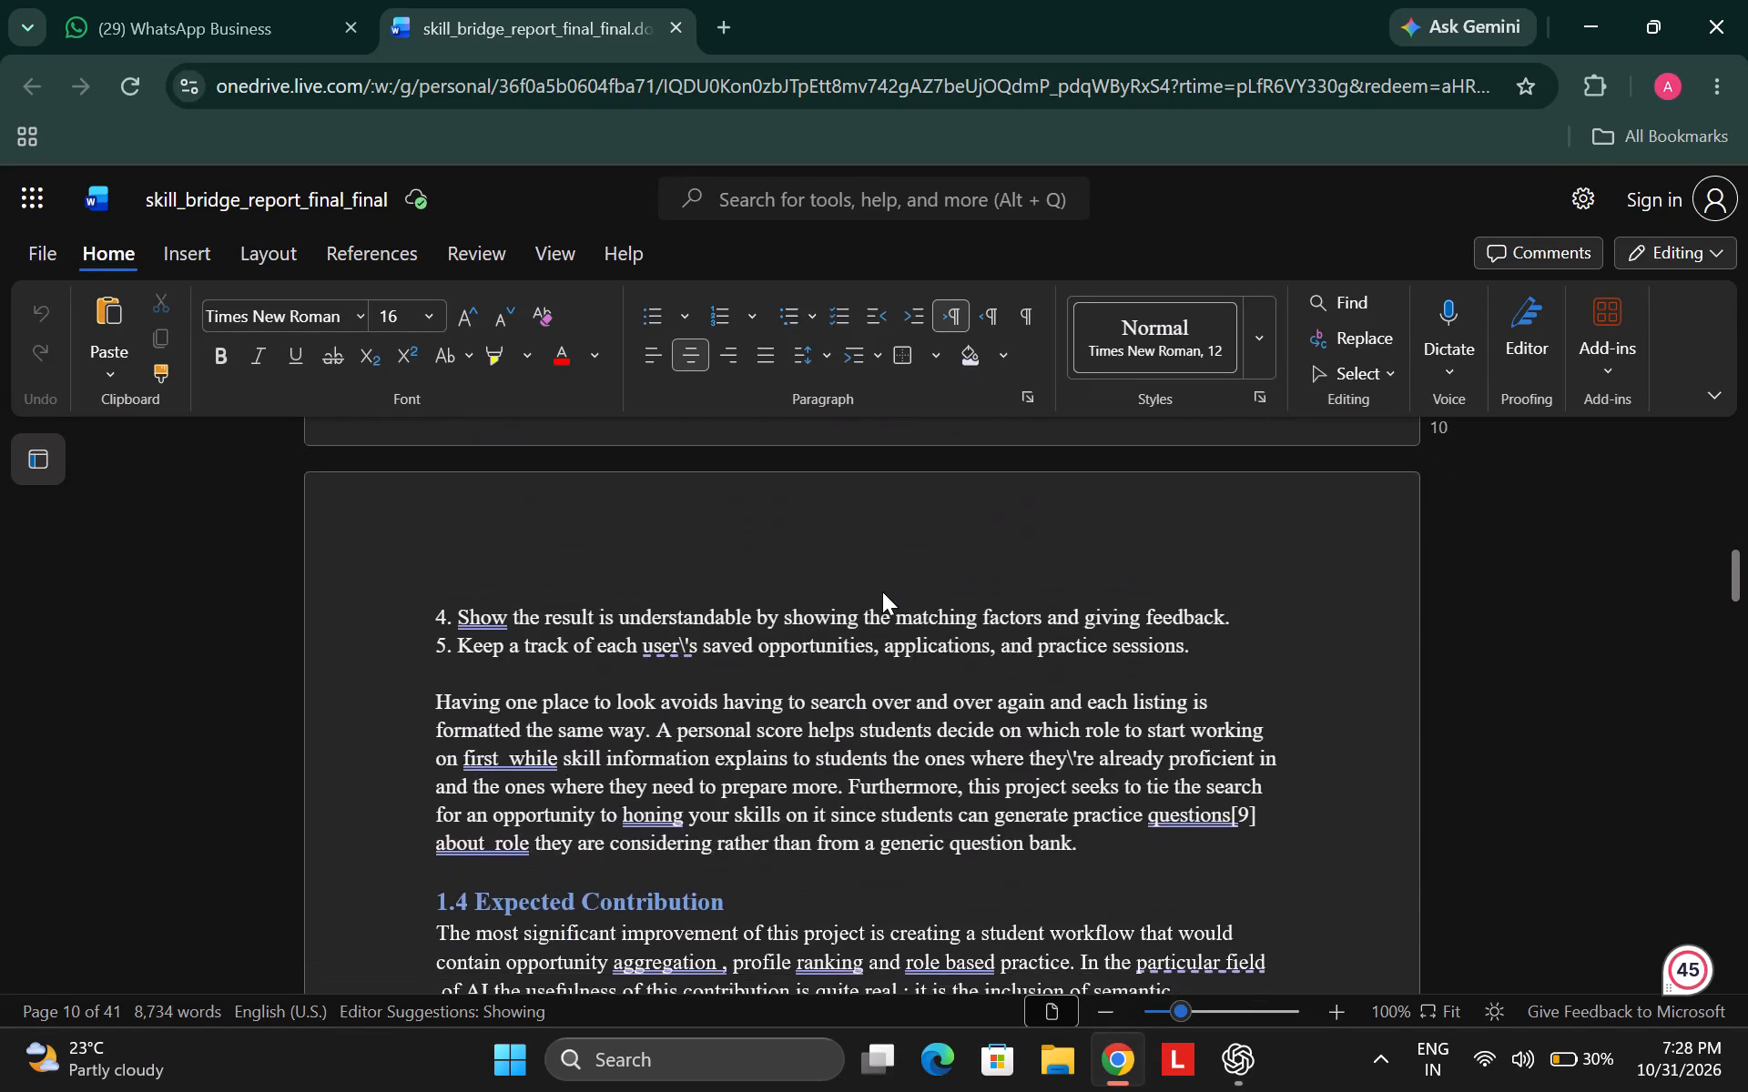
Change "user\'s" to "user" in item 5 of the numbered list above section 1.4 Expected Contribution.
scroll(882, 591, down, 2)
scroll(904, 622, up, 2)
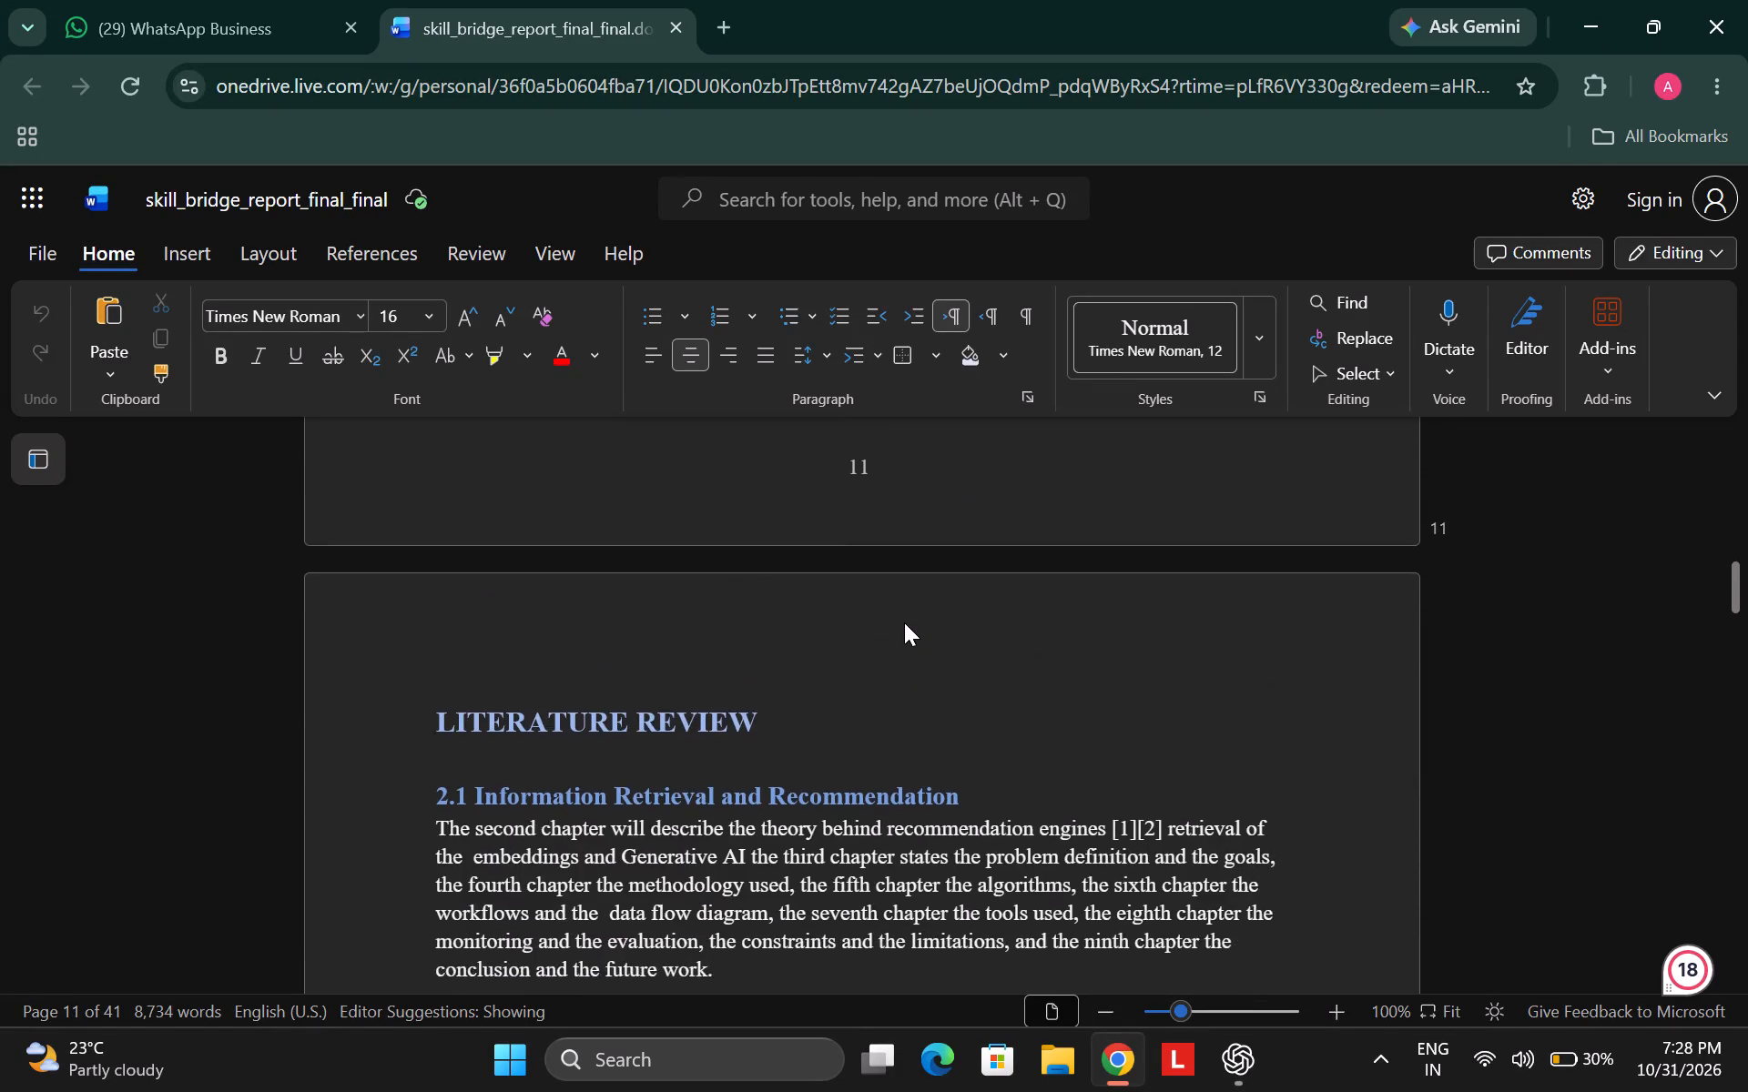
scroll(904, 622, up, 2)
scroll(1037, 727, up, 2)
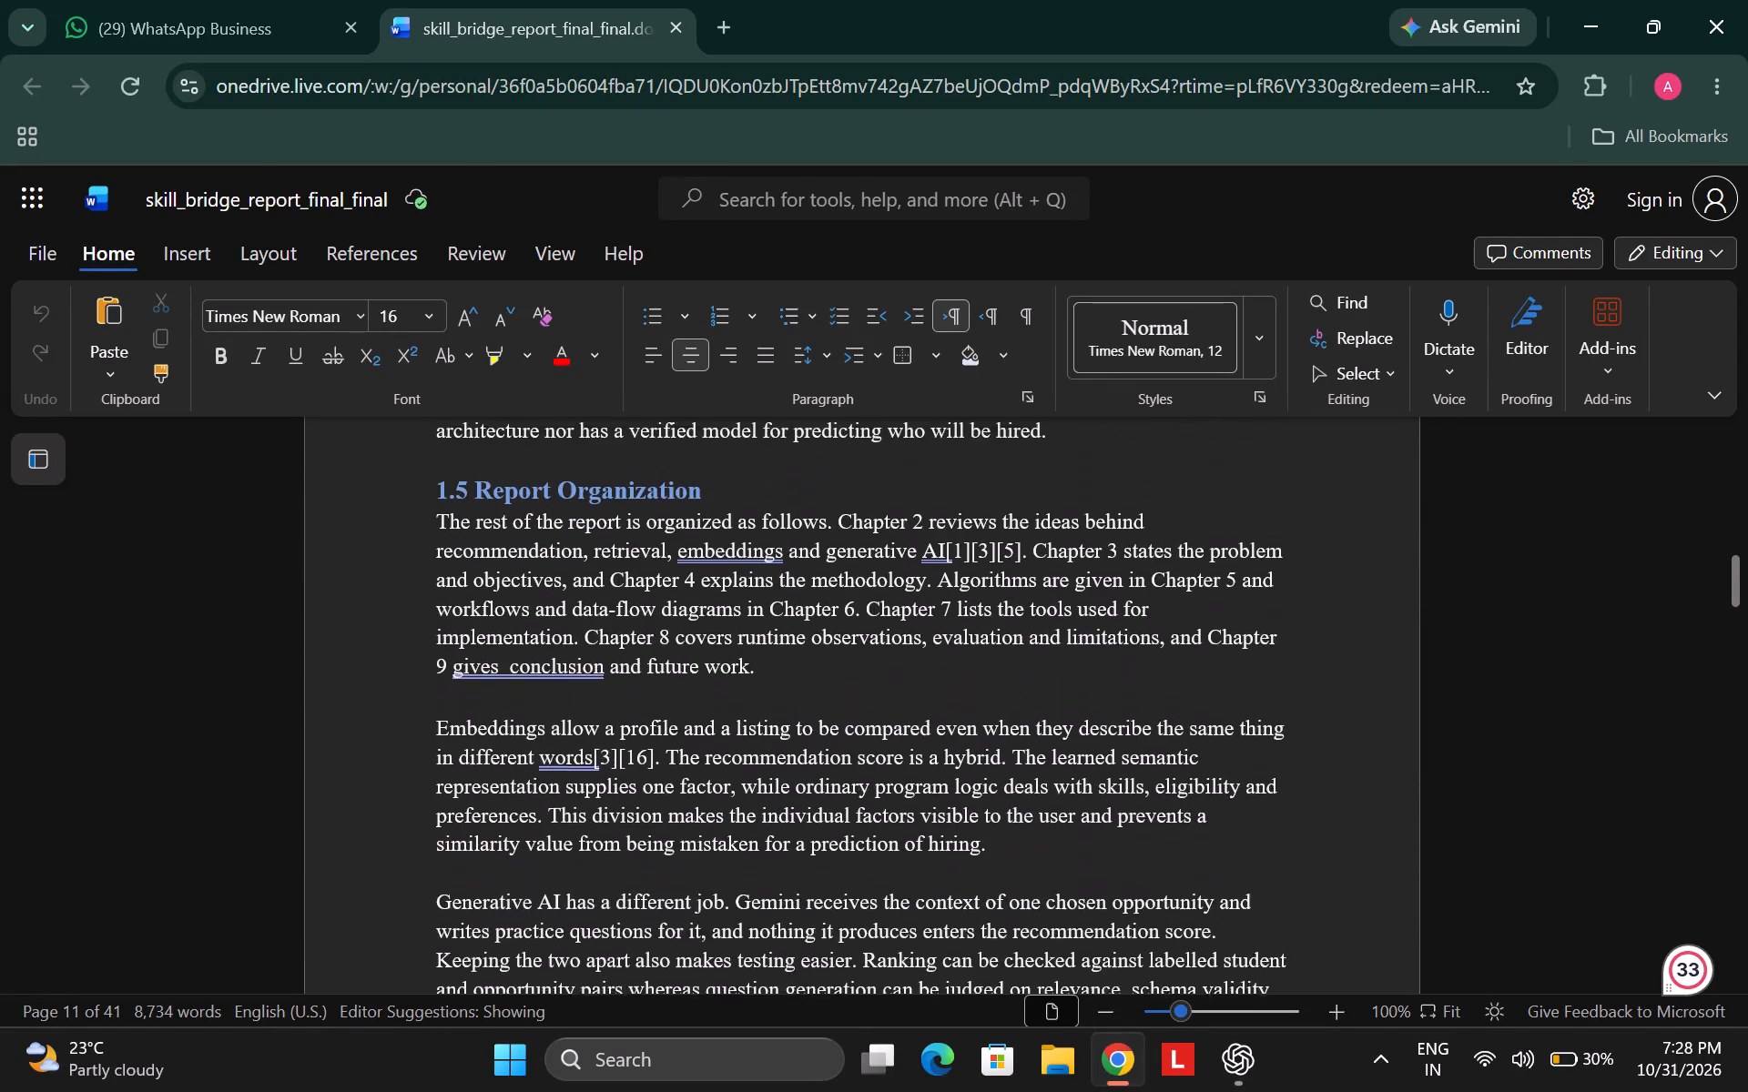
scroll(1037, 727, up, 3)
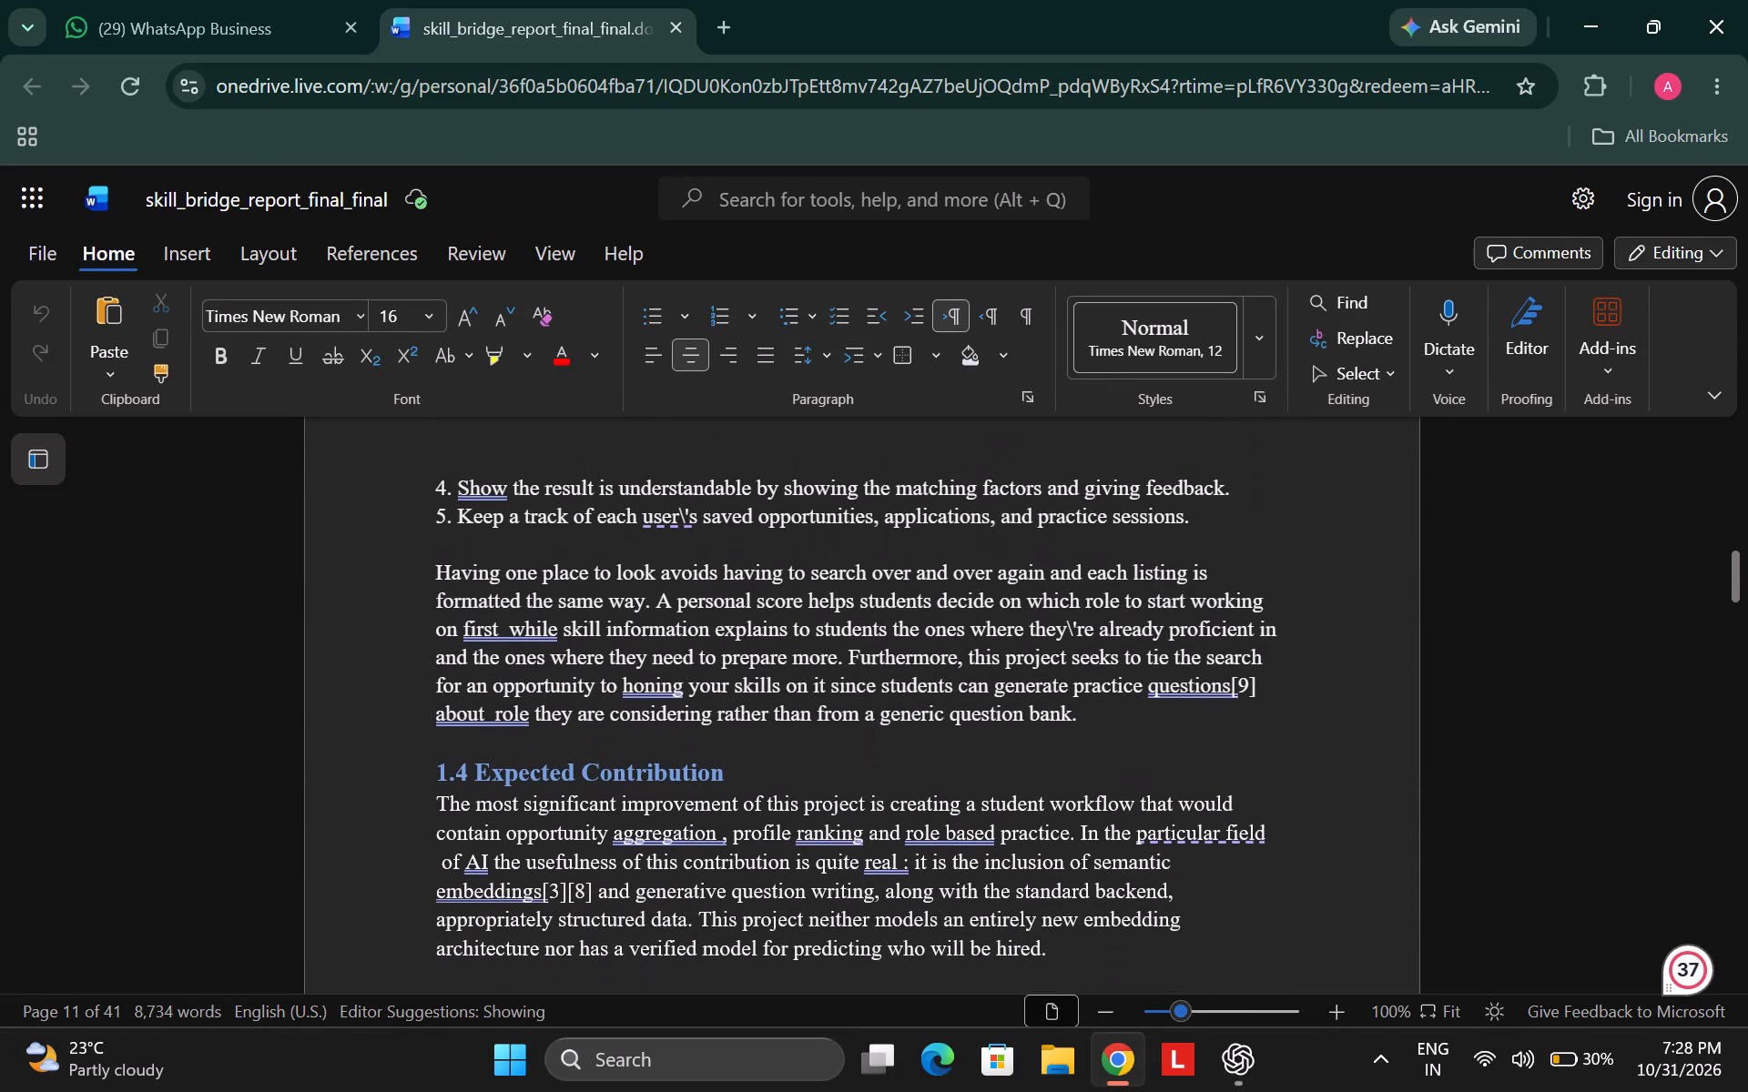
click(683, 519)
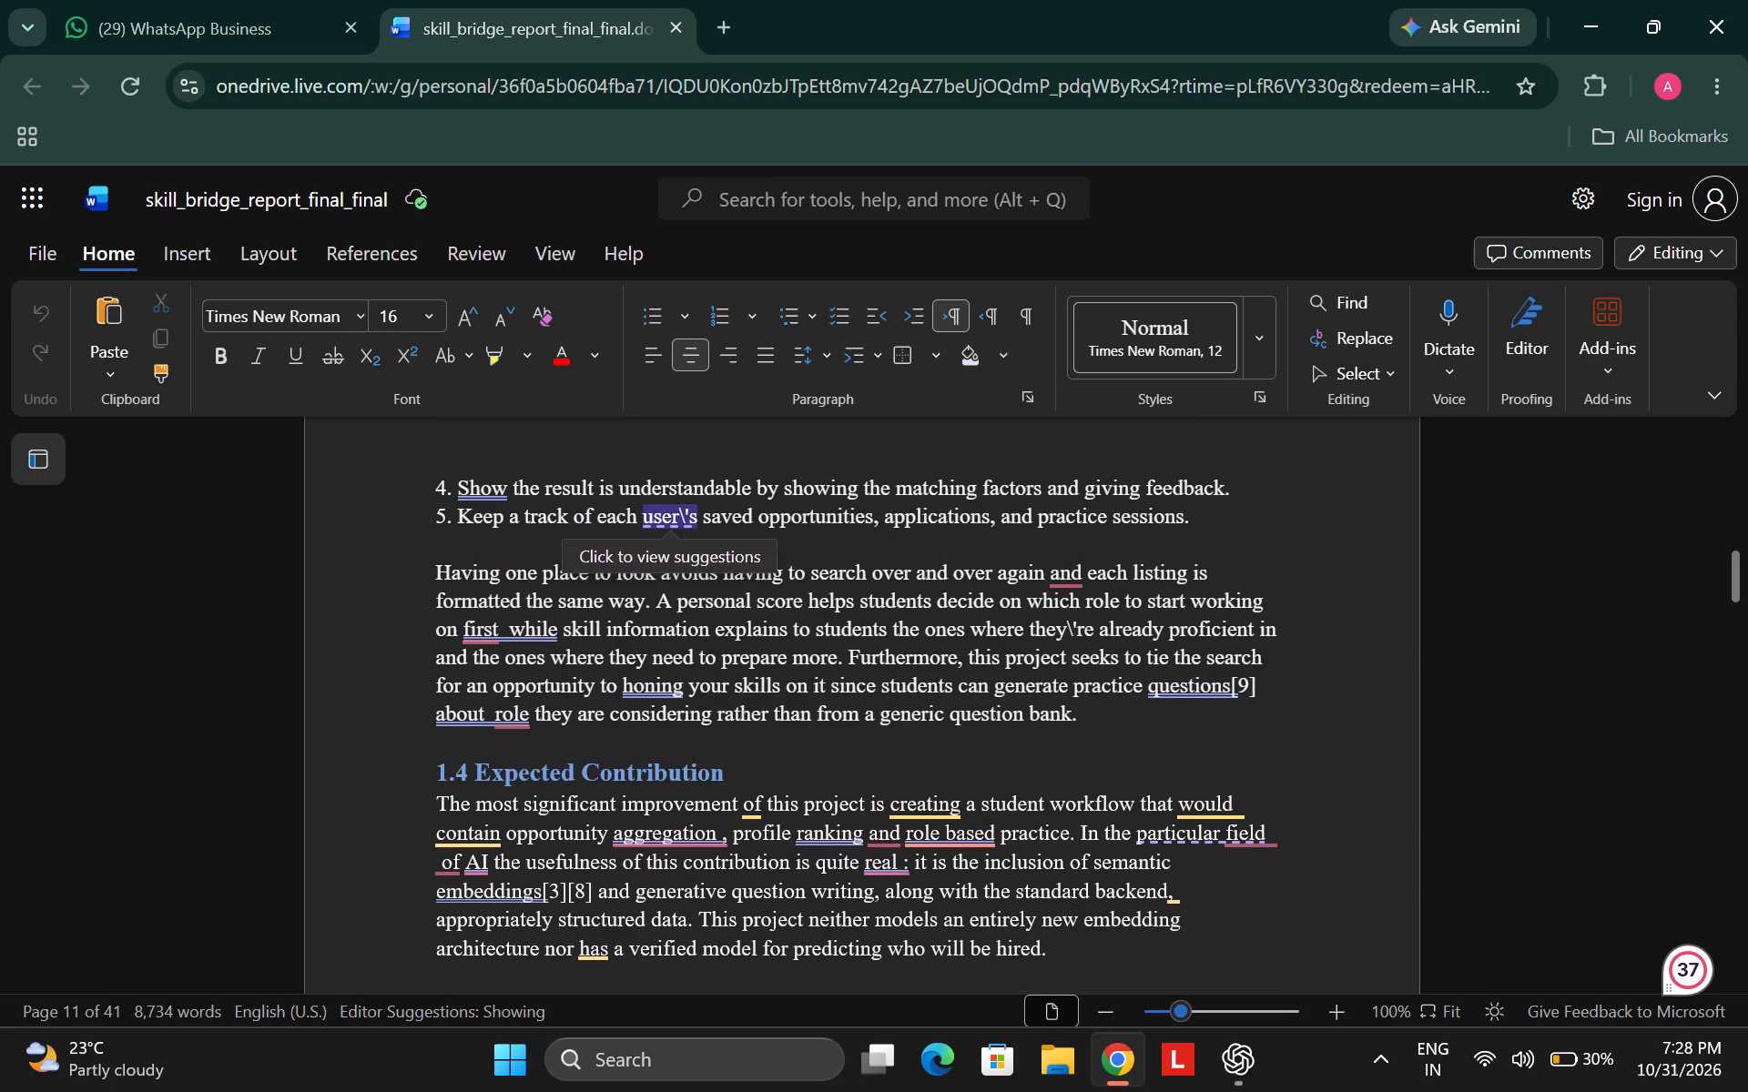
key(BackSpace)
key(Right)
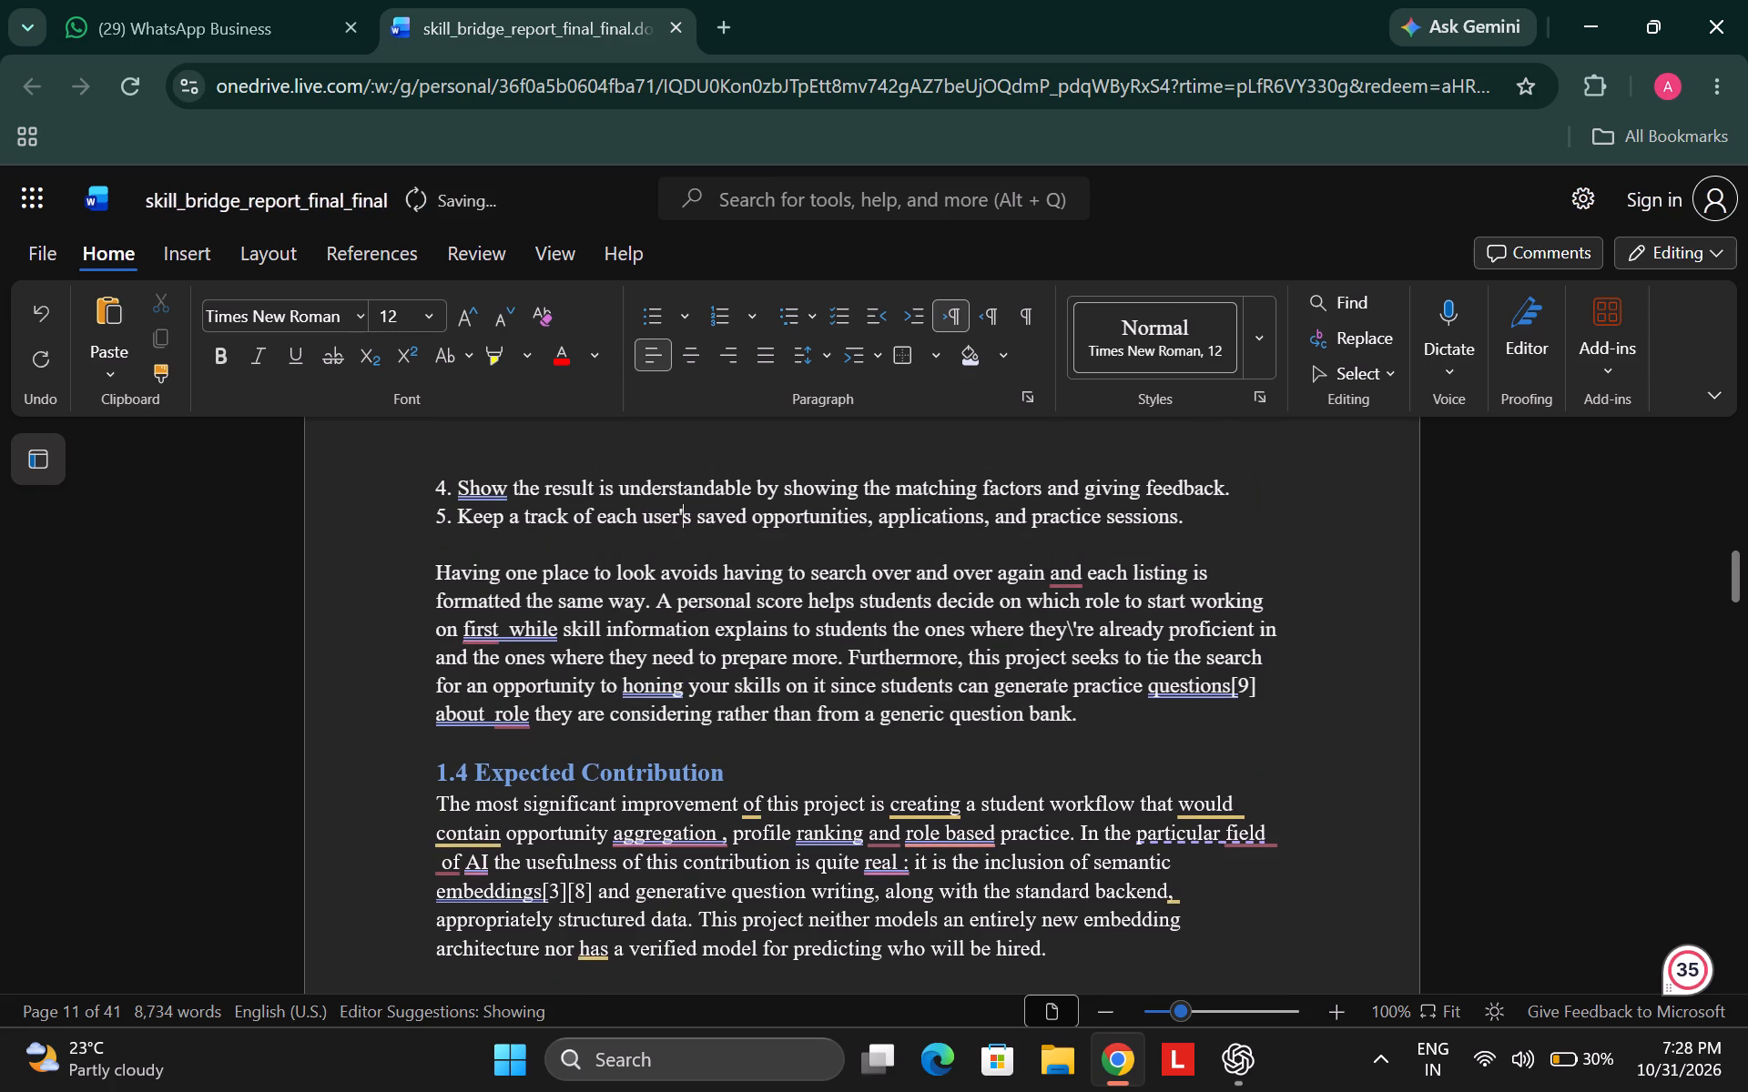
key(Right)
key(BackSpace)
key(BackSpace)
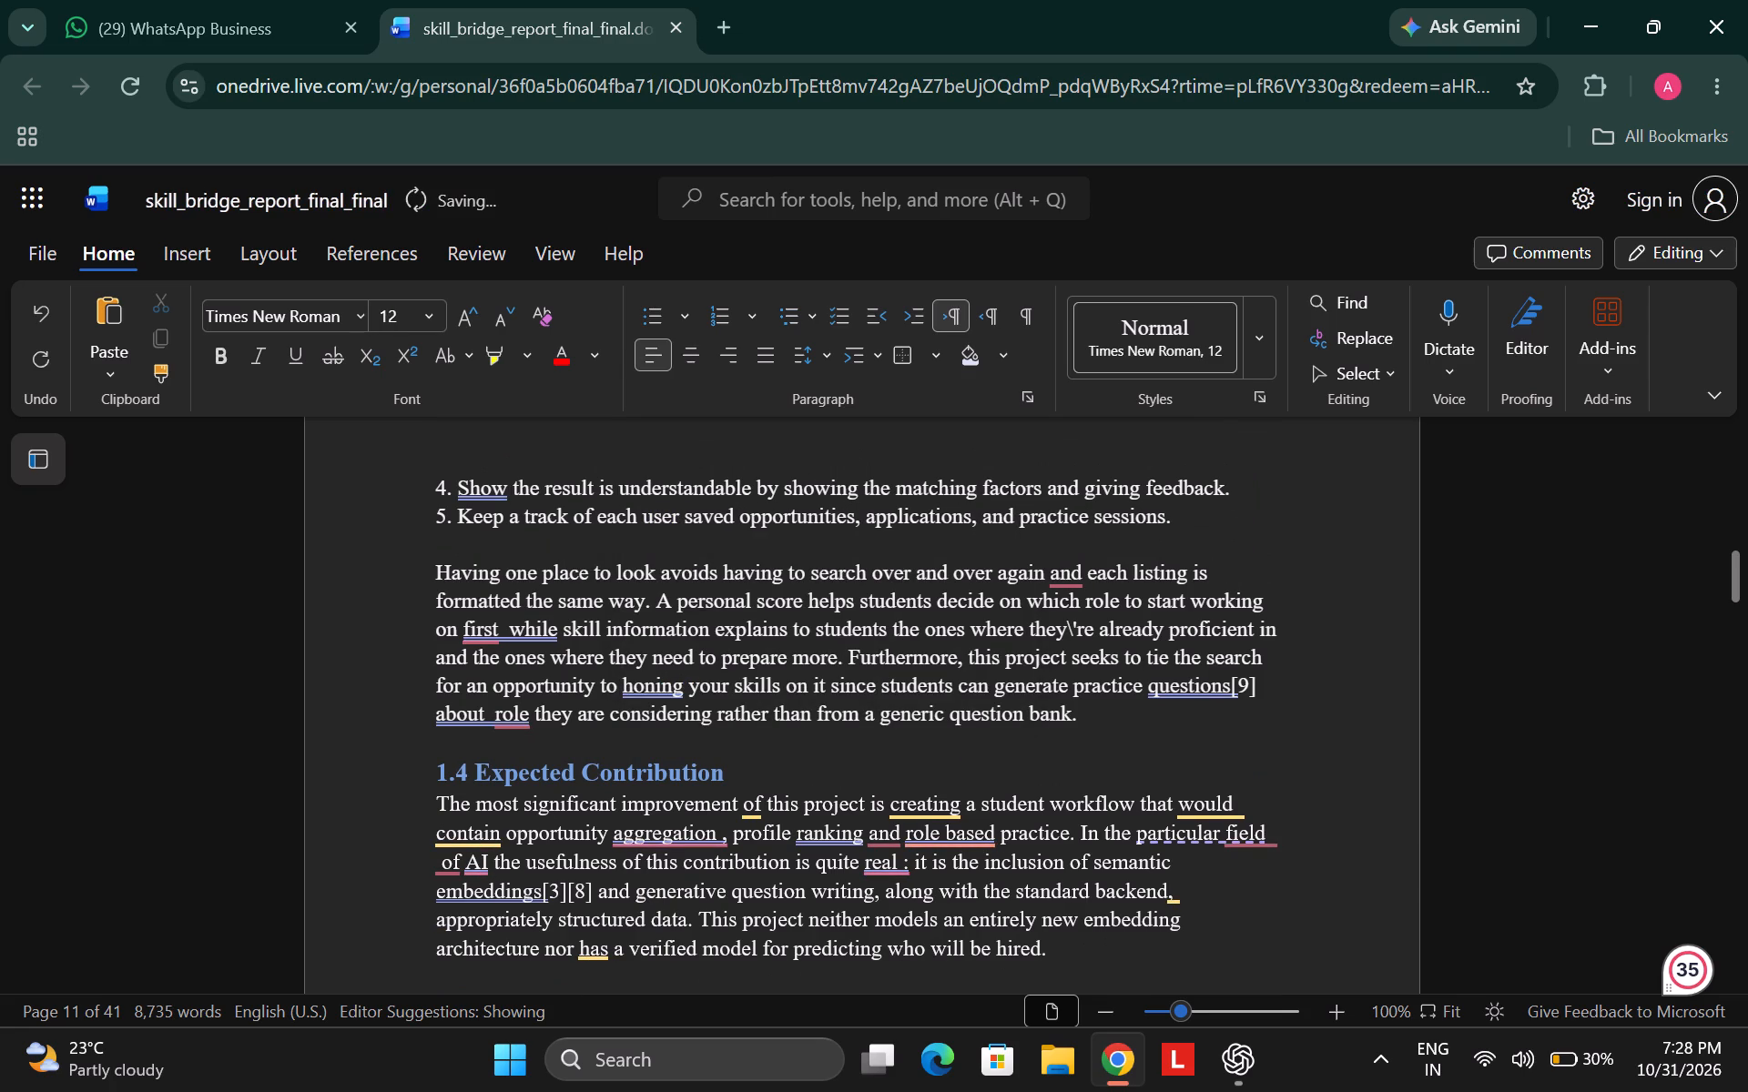
Replace the comma after "applications" in list item 5 with a space.
click(980, 522)
key(BackSpace)
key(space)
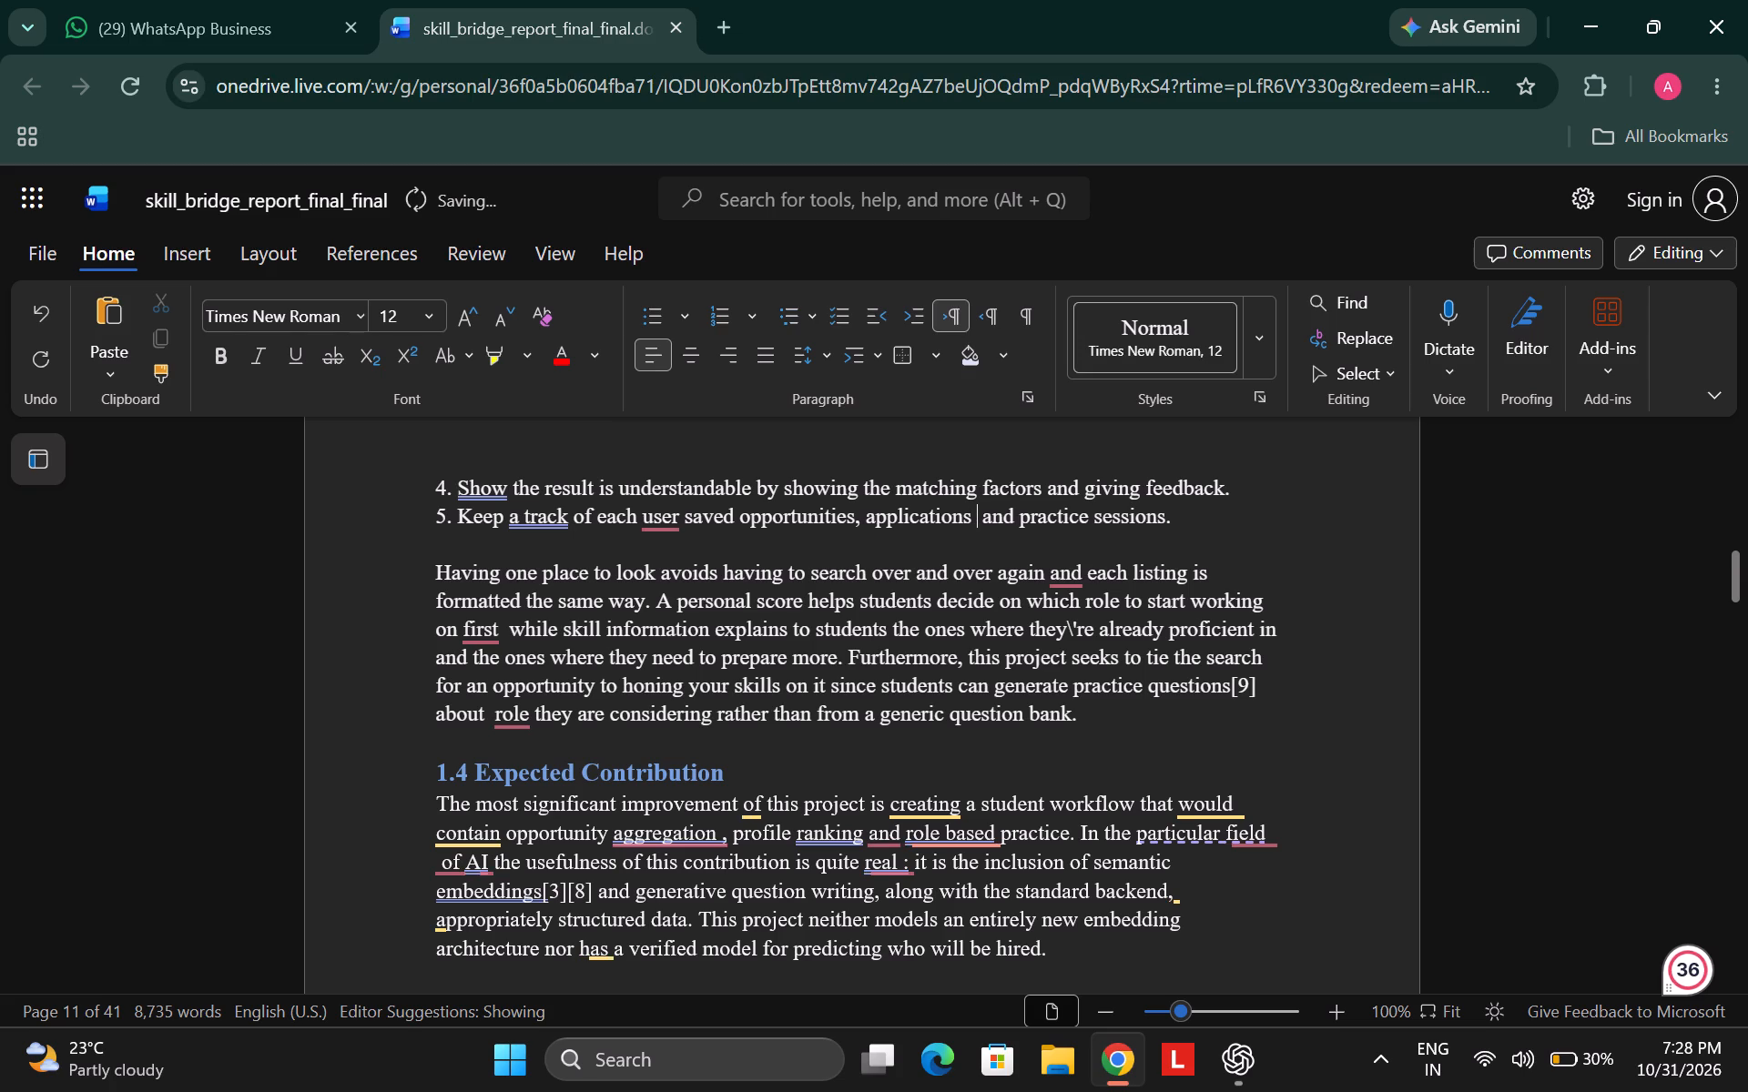
Place the text cursor within "they\'re" in the paragraph above section 1.4 Expected Contribution.
click(1070, 620)
key(Right)
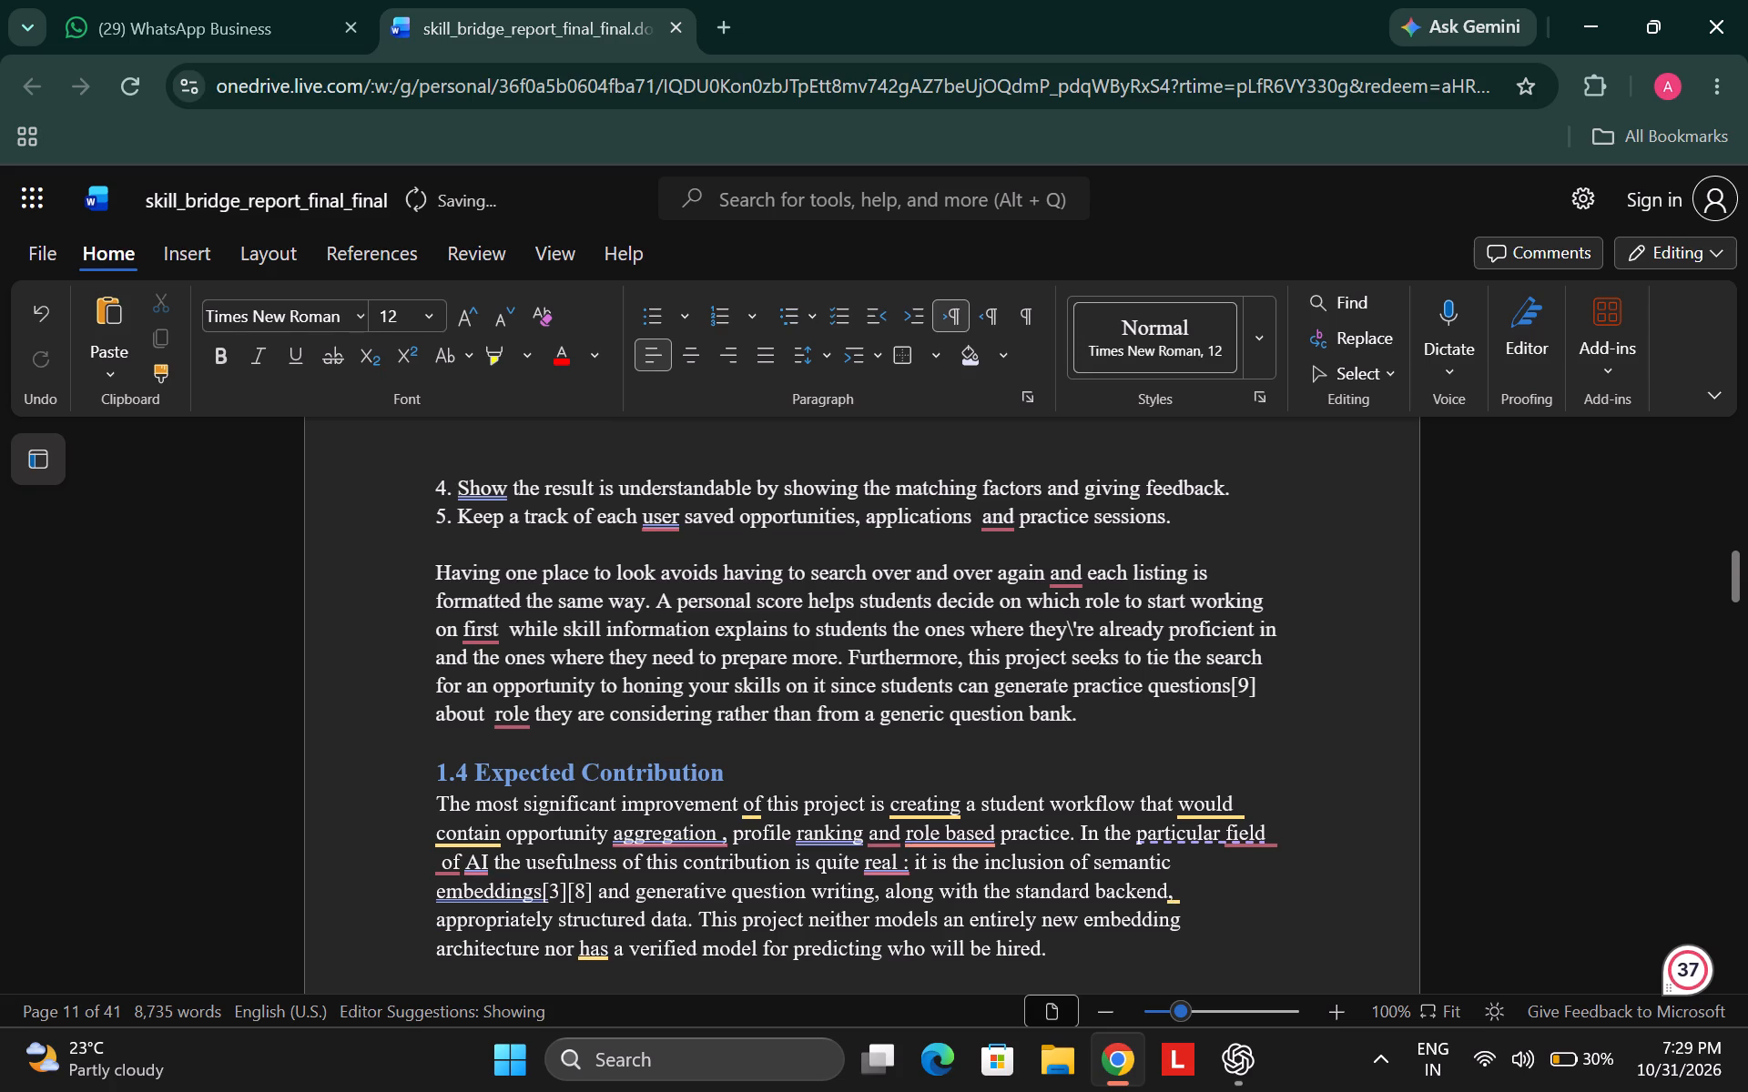
Correct the garbled contraction to "they are" before "already proficient" in the paragraph above section 1.4.
key(BackSpace)
key(Right)
key(BackSpace)
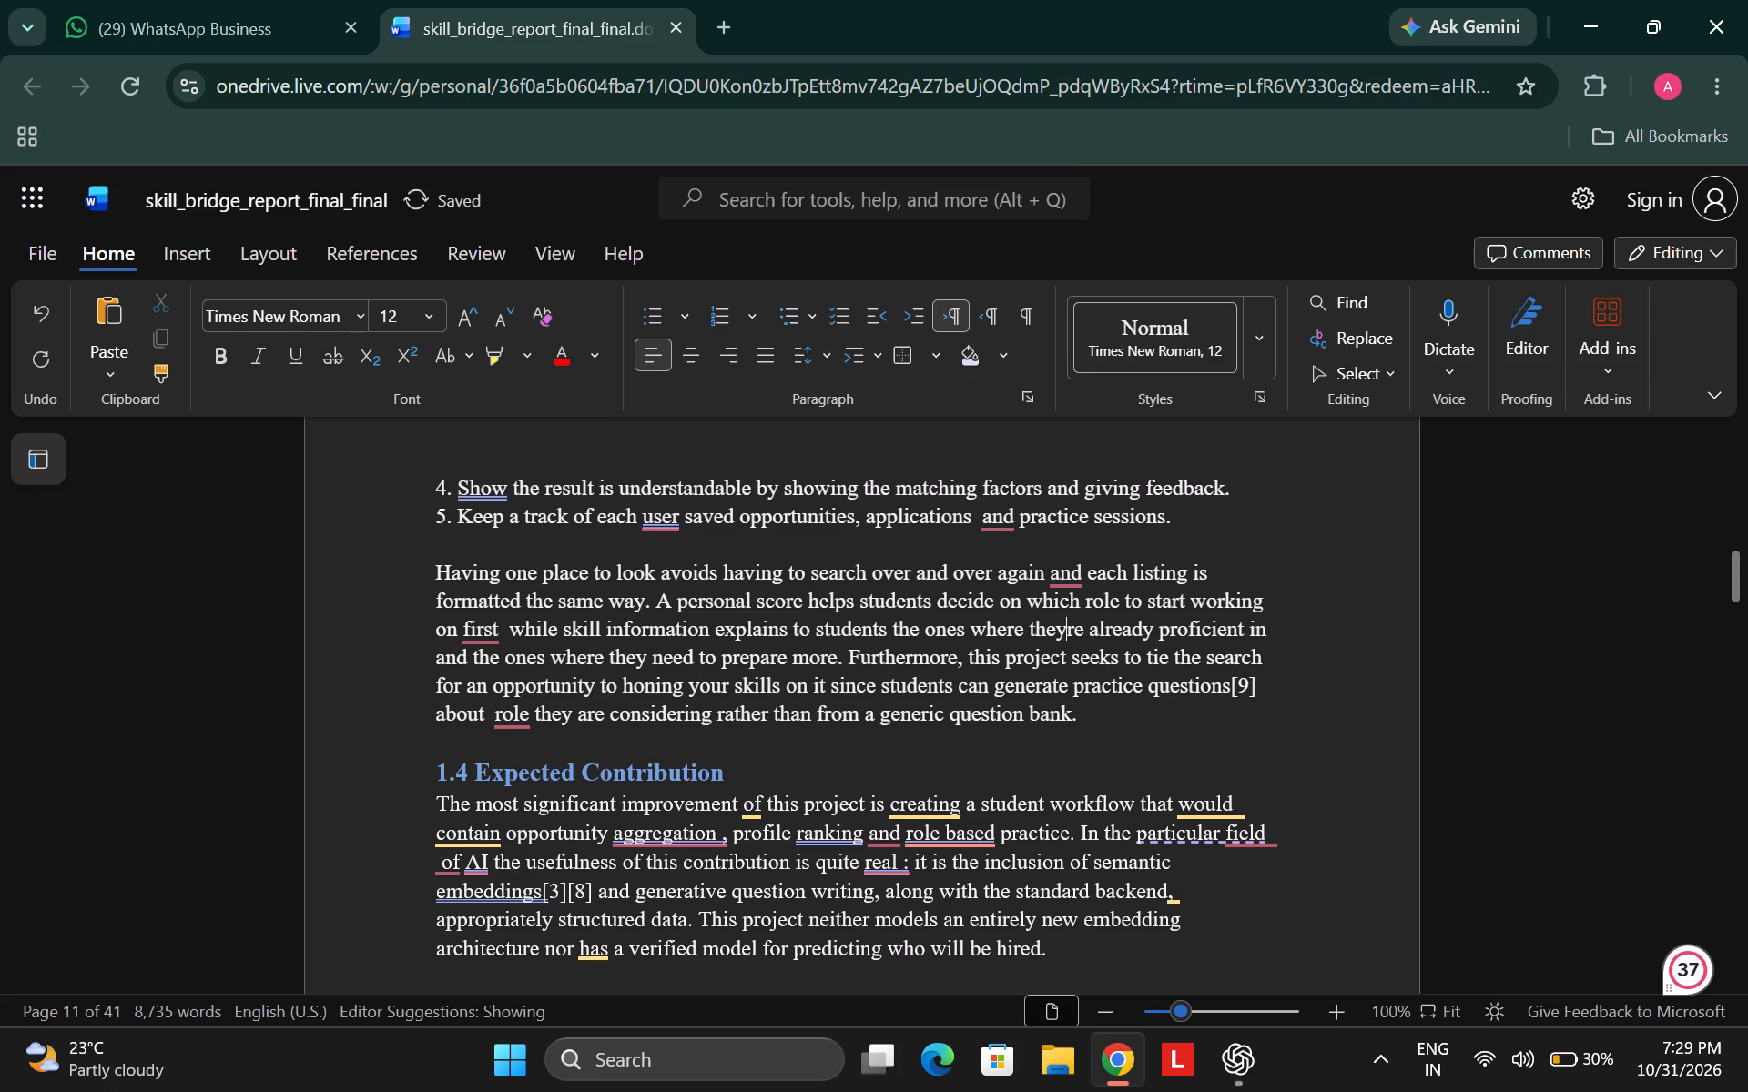
key(space)
text(a)
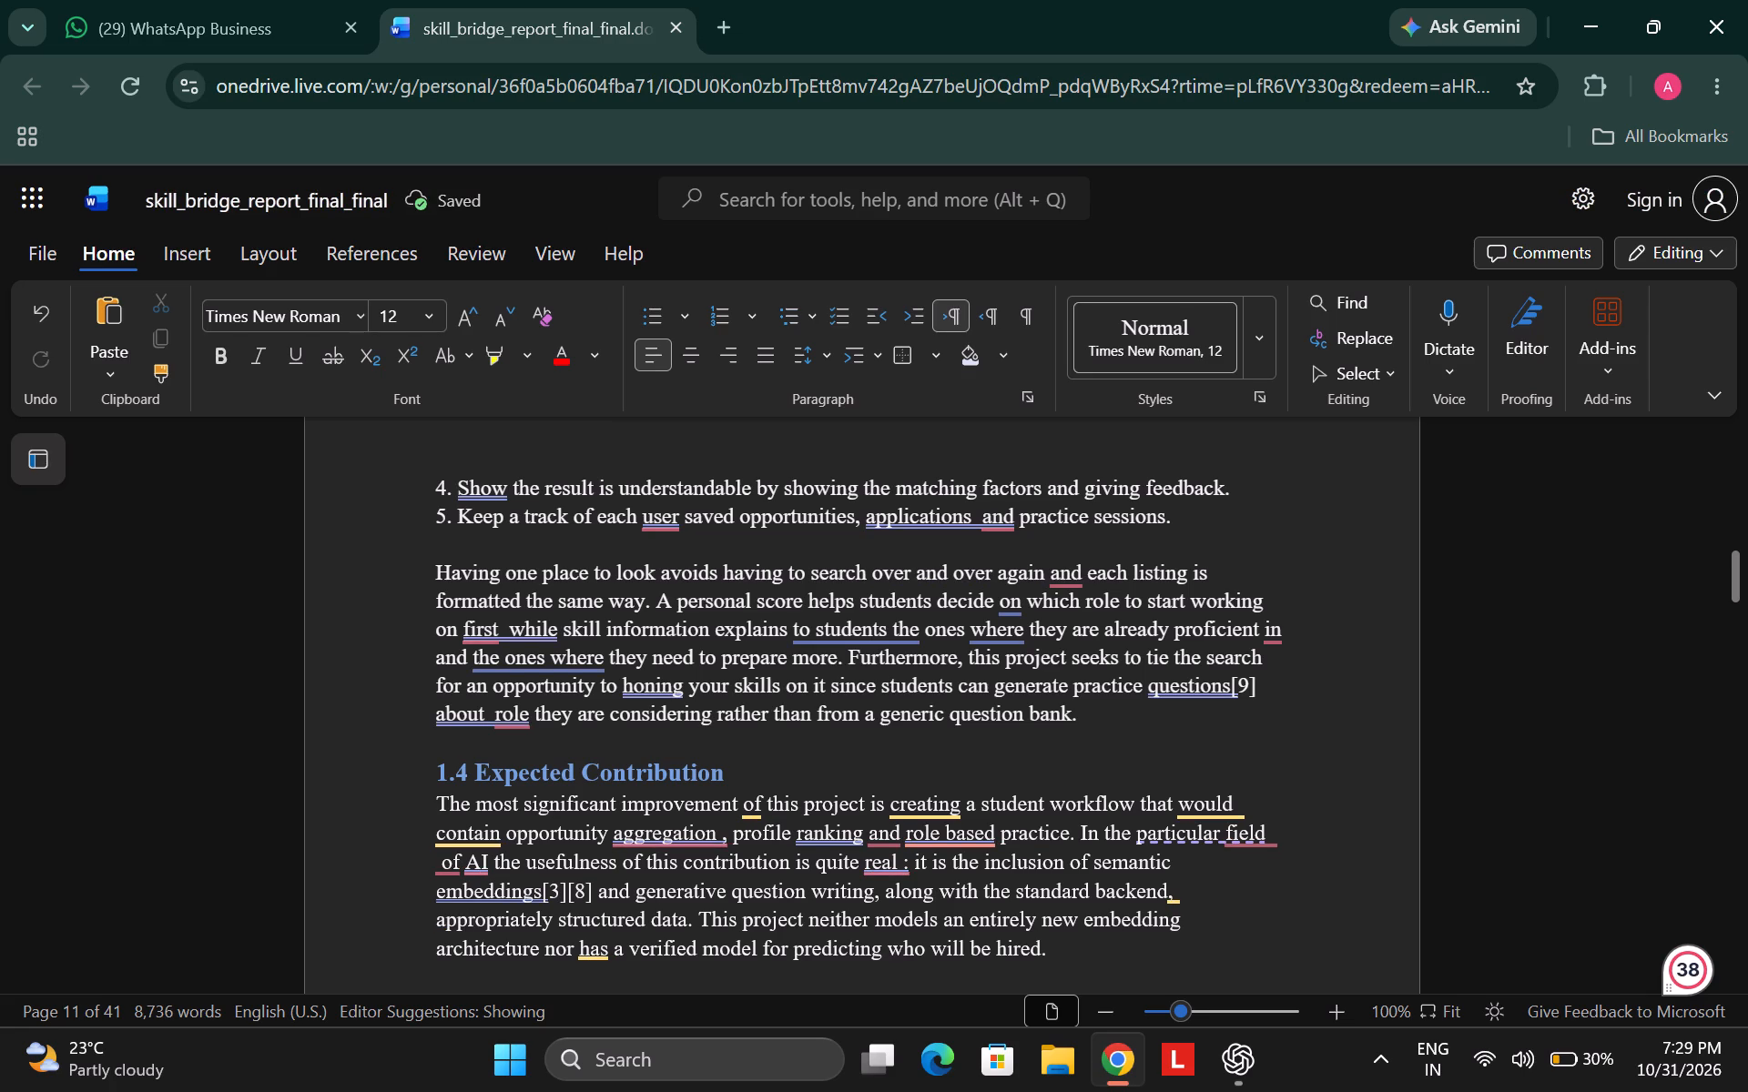
scroll(861, 693, down, 2)
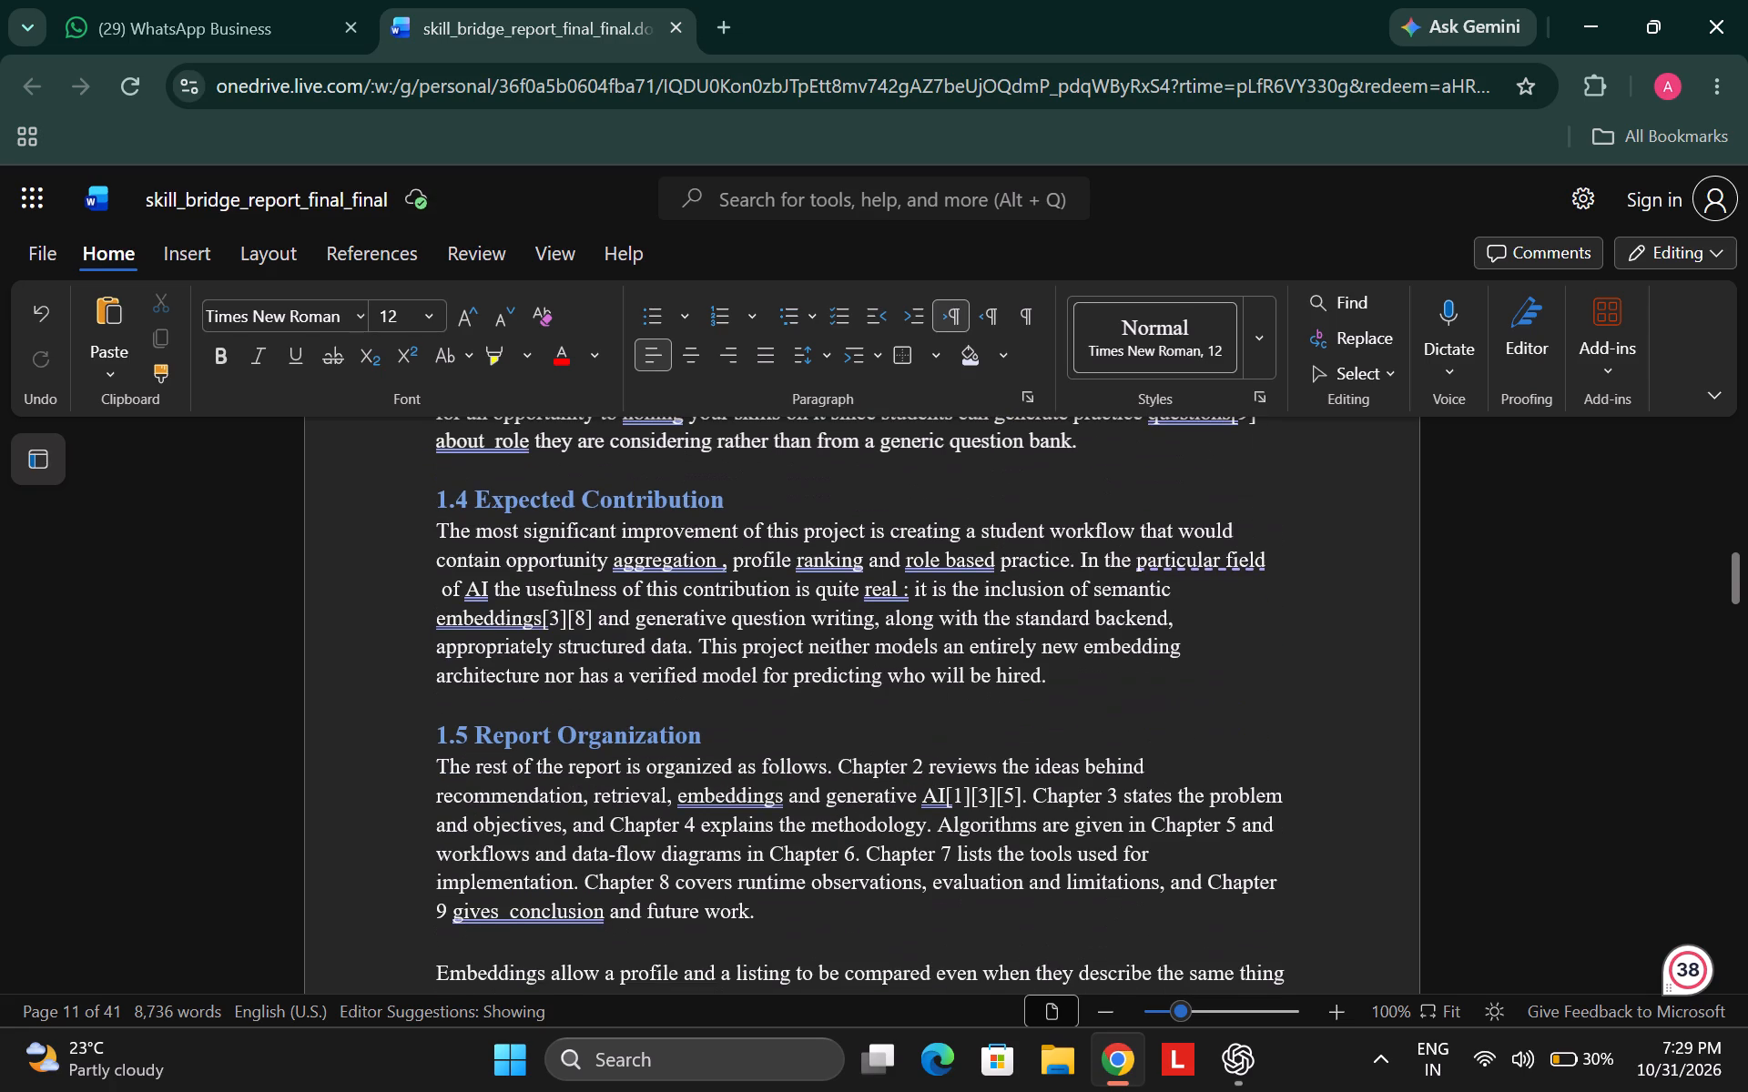
scroll(861, 693, down, 2)
scroll(861, 693, up, 1)
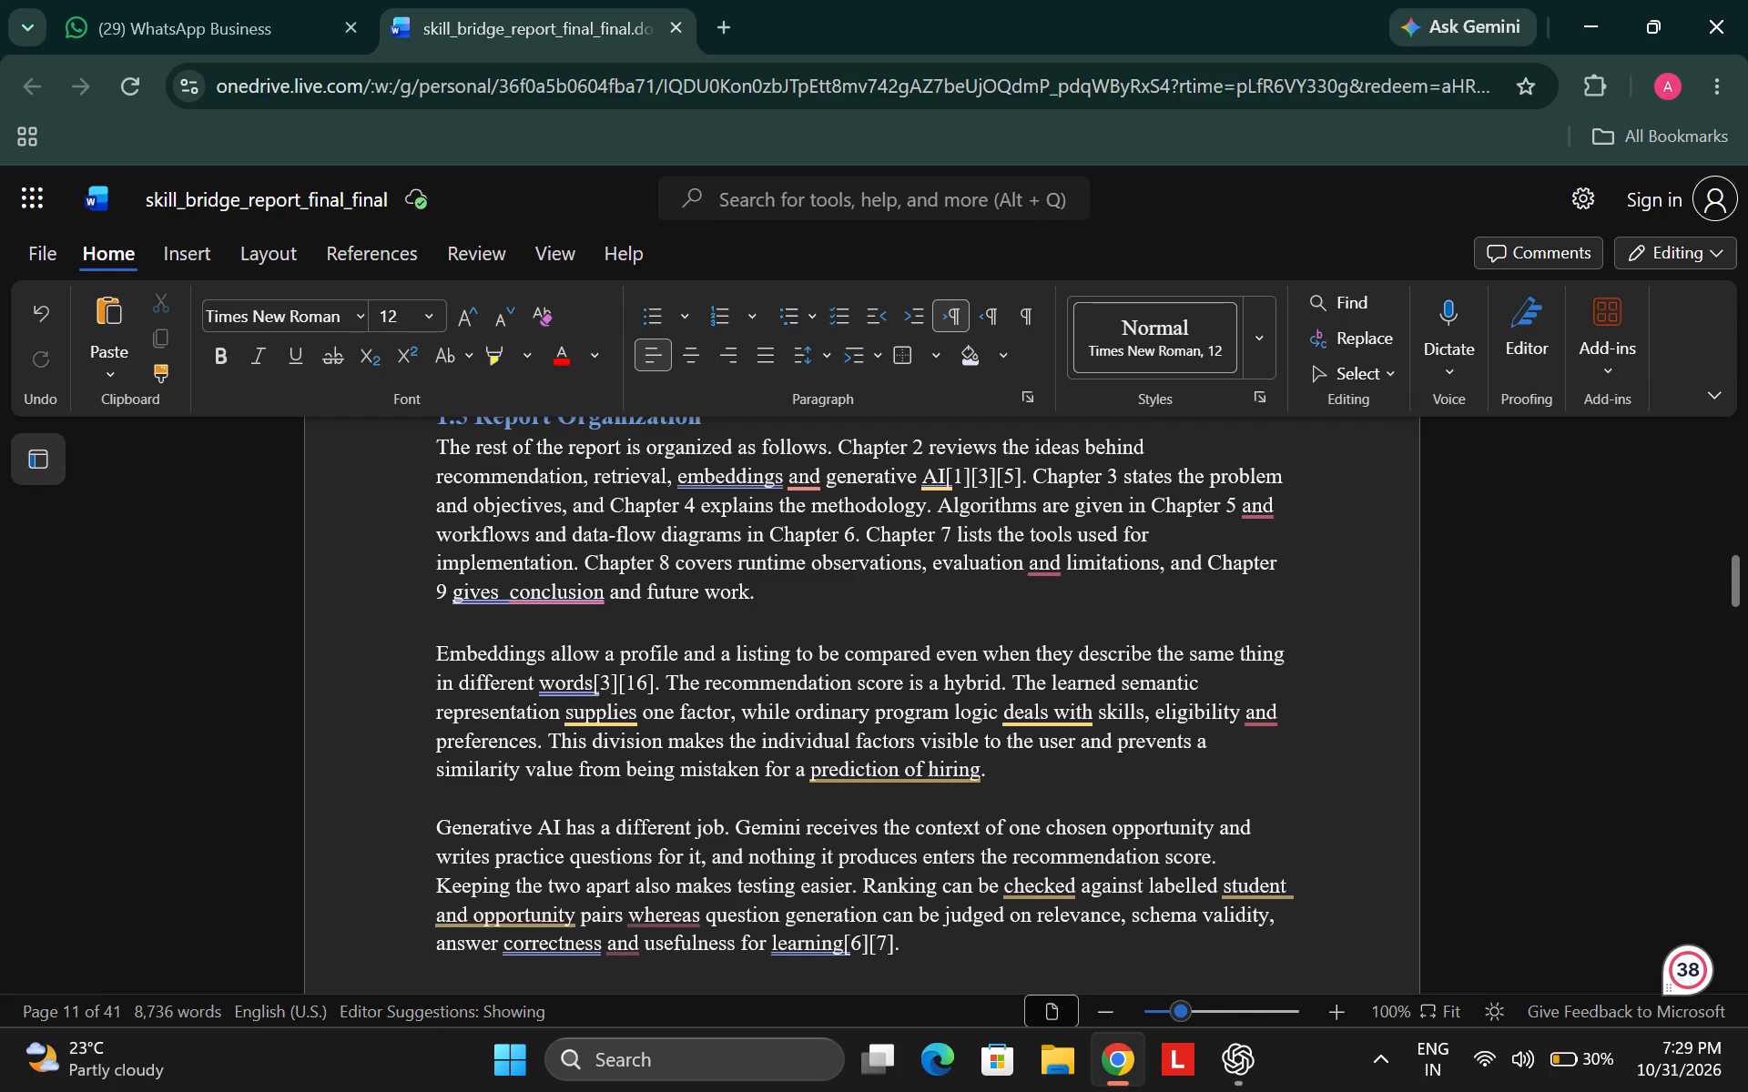
scroll(861, 693, down, 1)
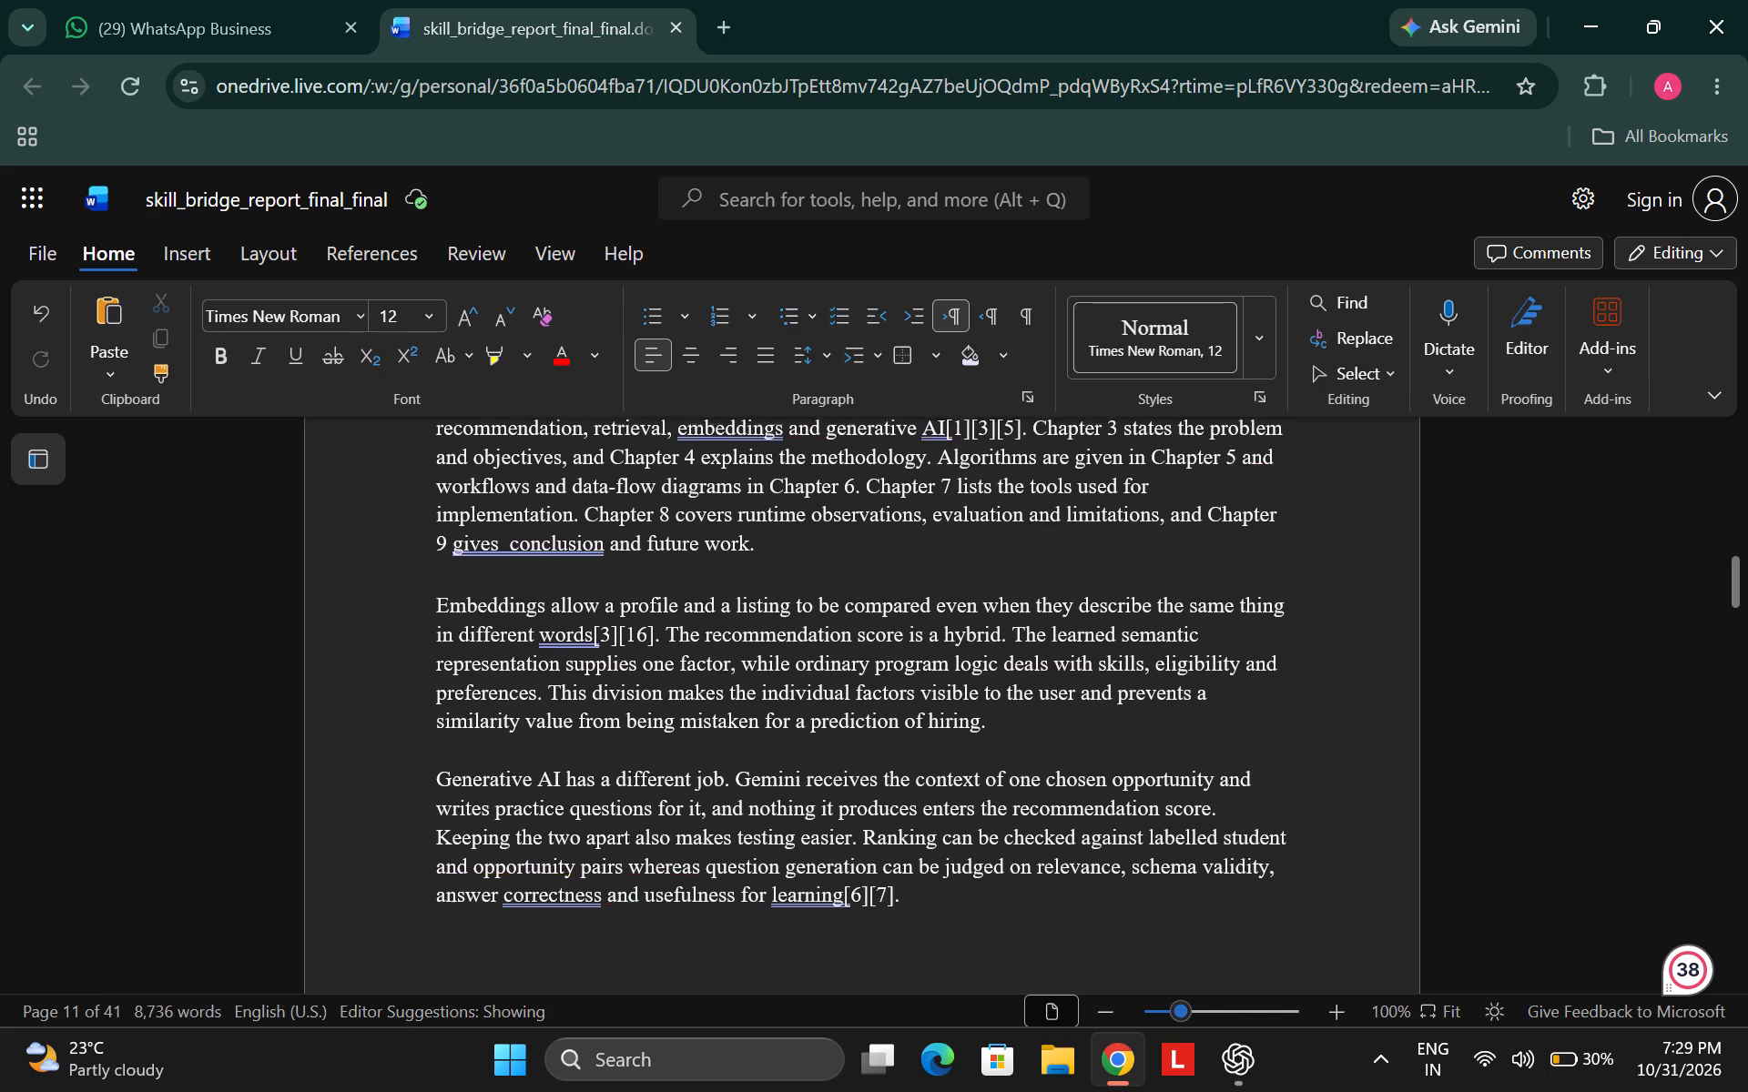
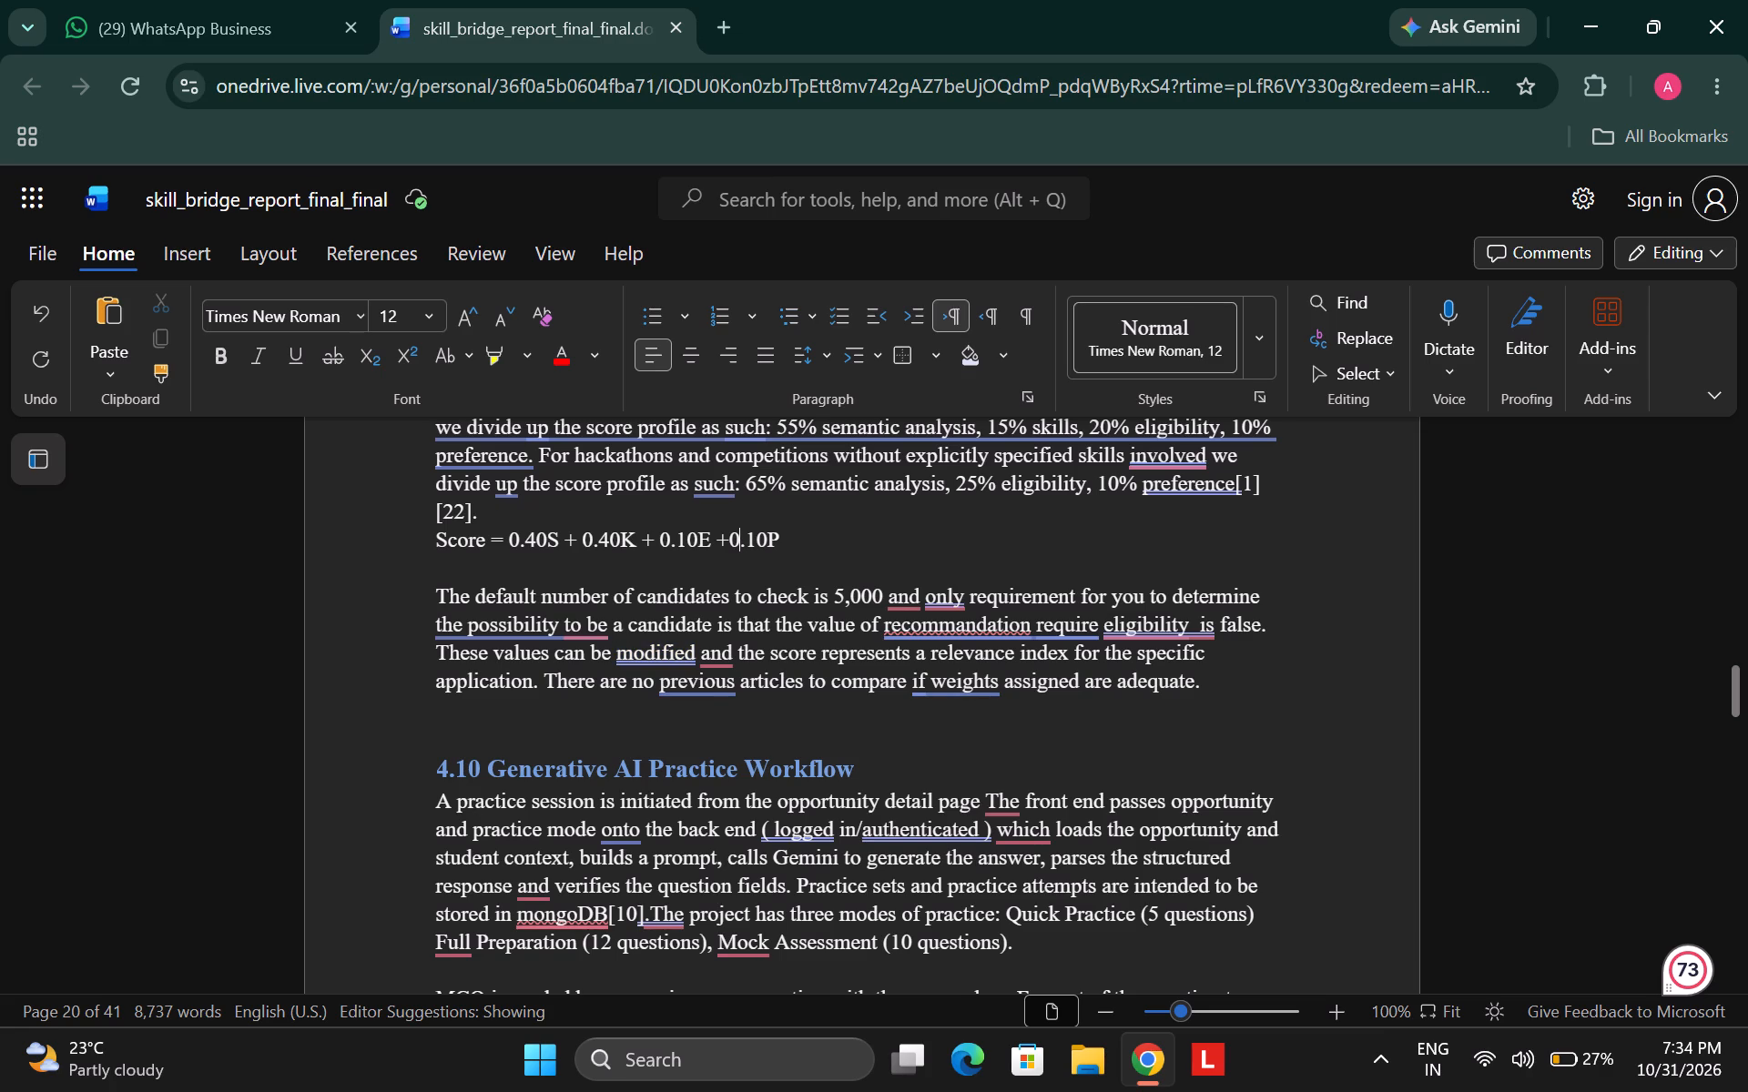
click(853, 594)
key(BackSpace)
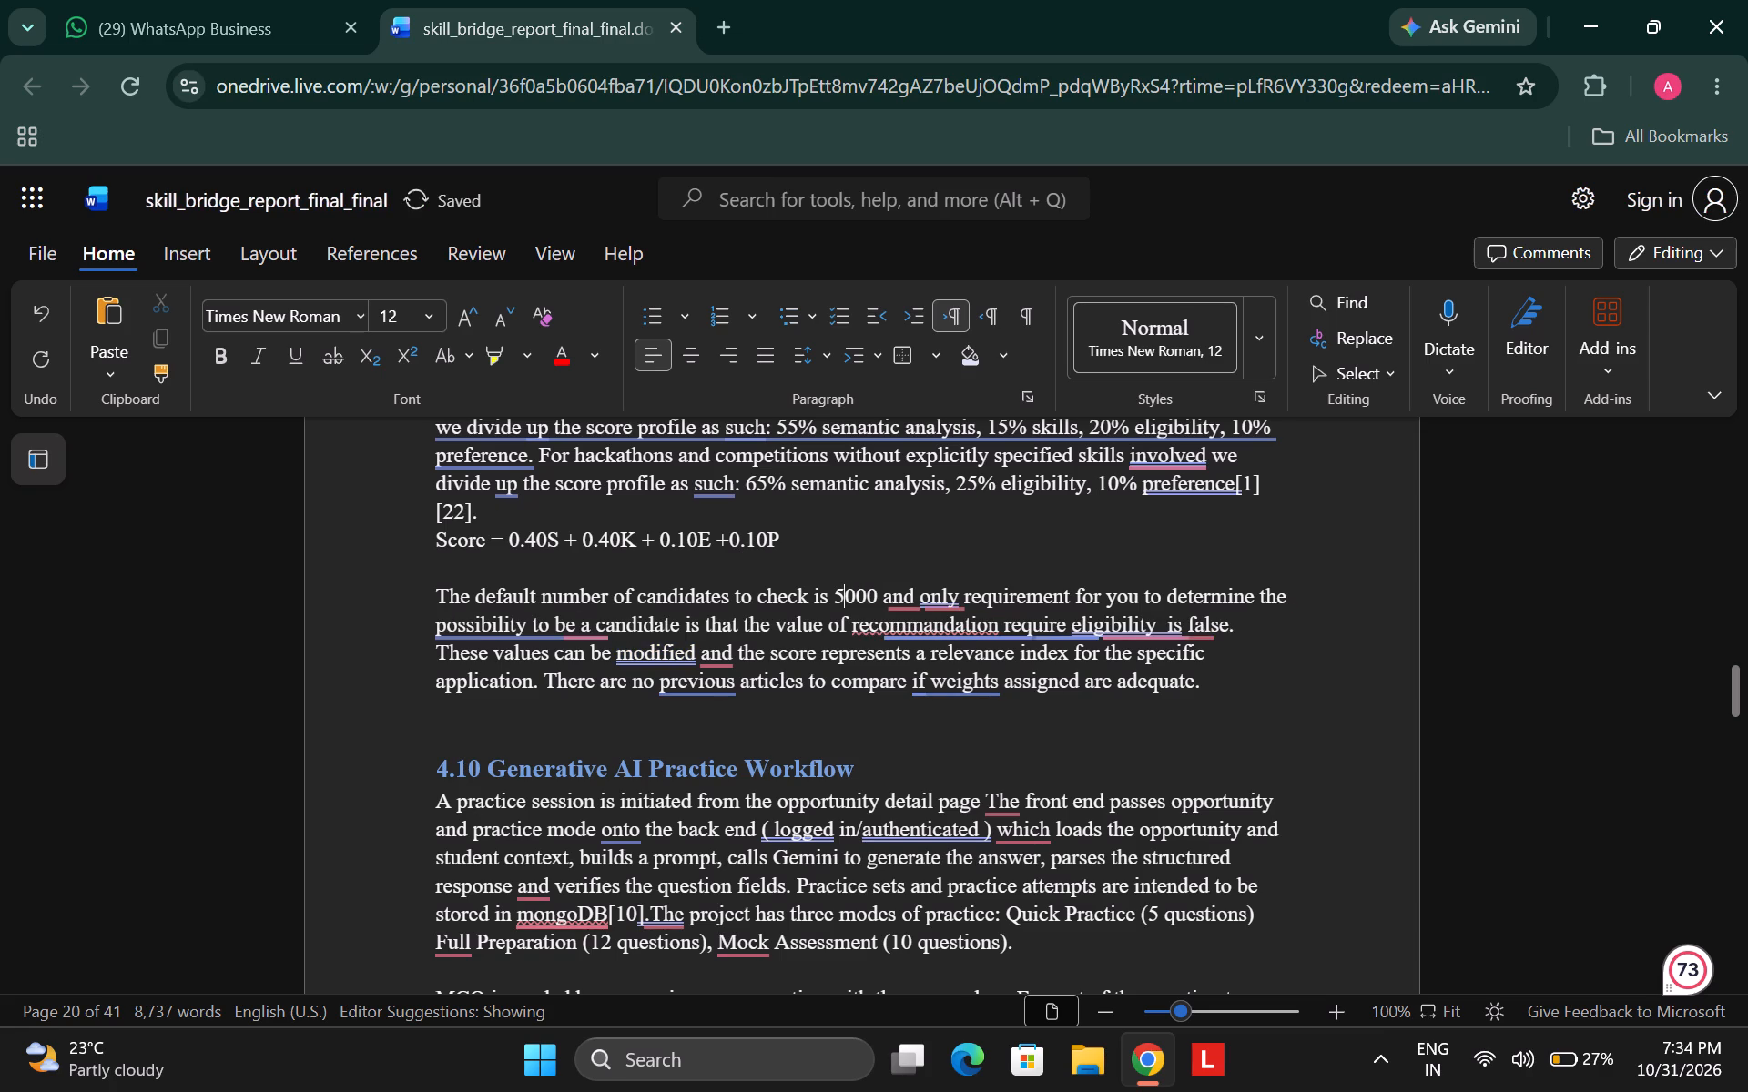
Delete "the" before "score represents a relevance index" in the last paragraph of section 4.9.
click(1275, 624)
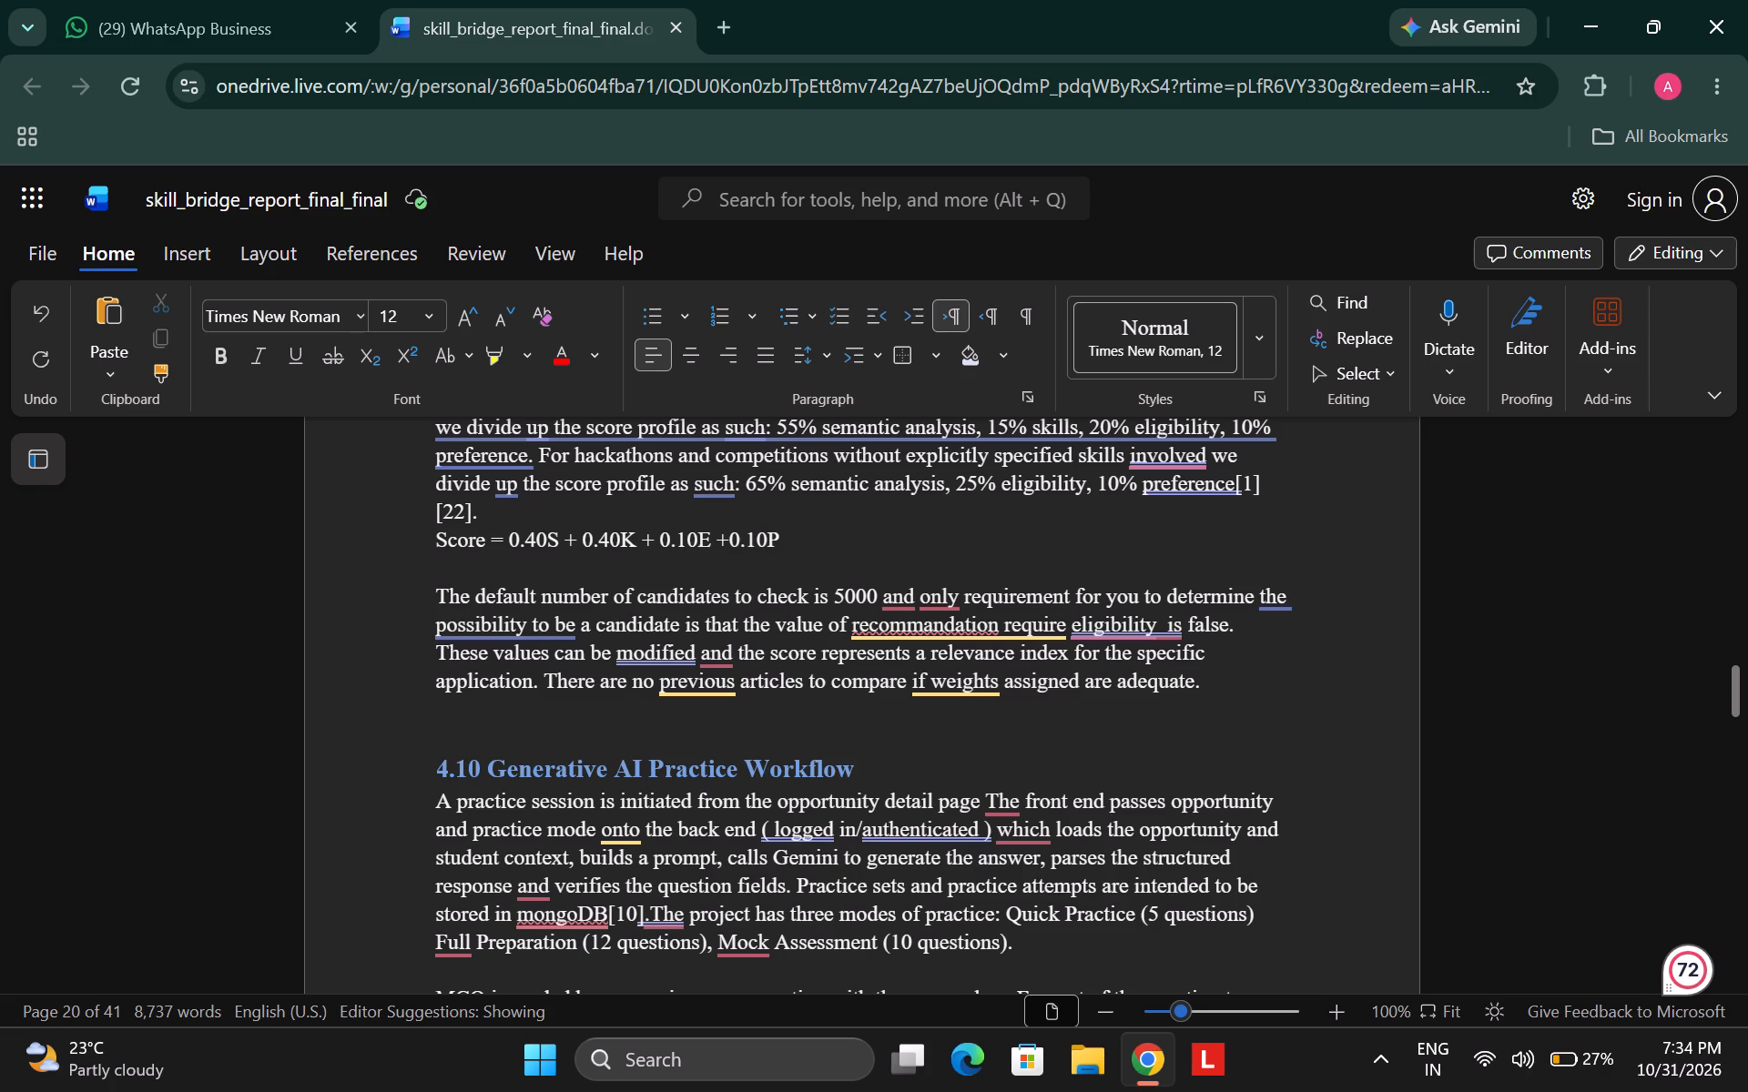
click(765, 657)
key(Right)
key(BackSpace)
key(BackSpace)
key(BackSpace)
key(BackSpace)
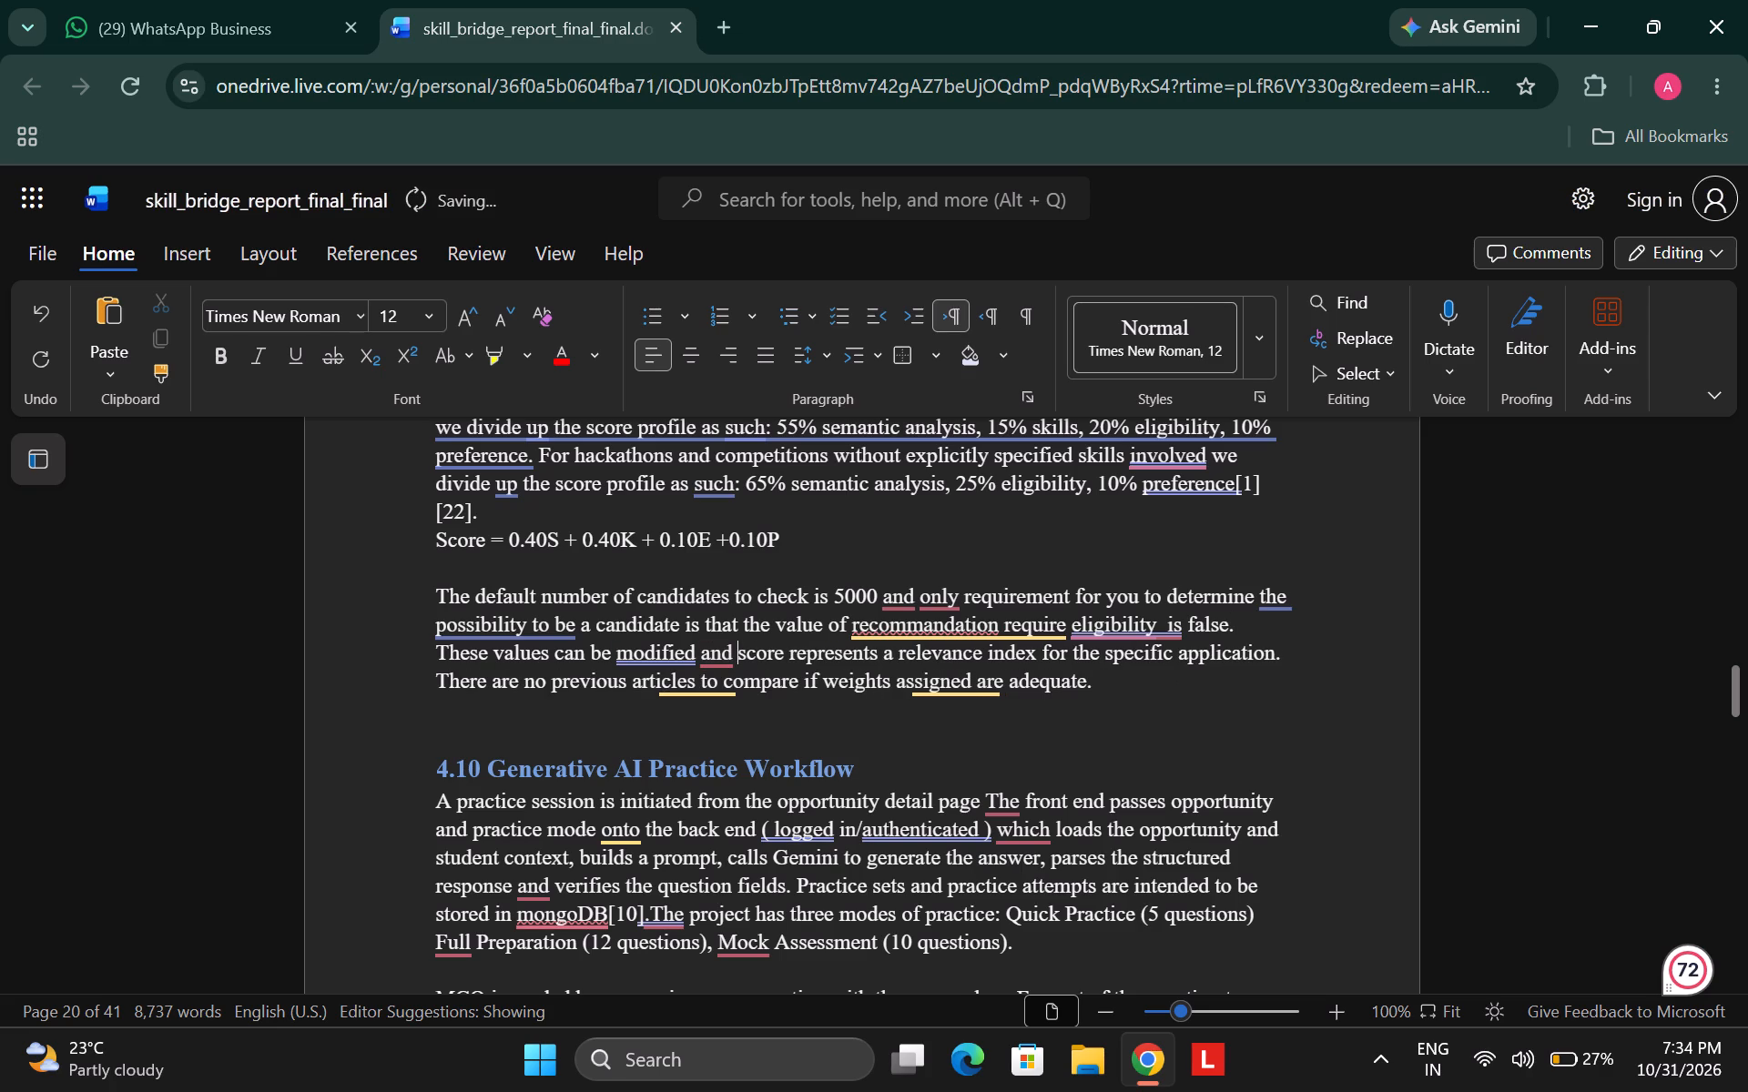
Replace the slash in section 4.10's parenthetical with "or" so it reads "logged in or authenticated".
scroll(1118, 682, down, 1)
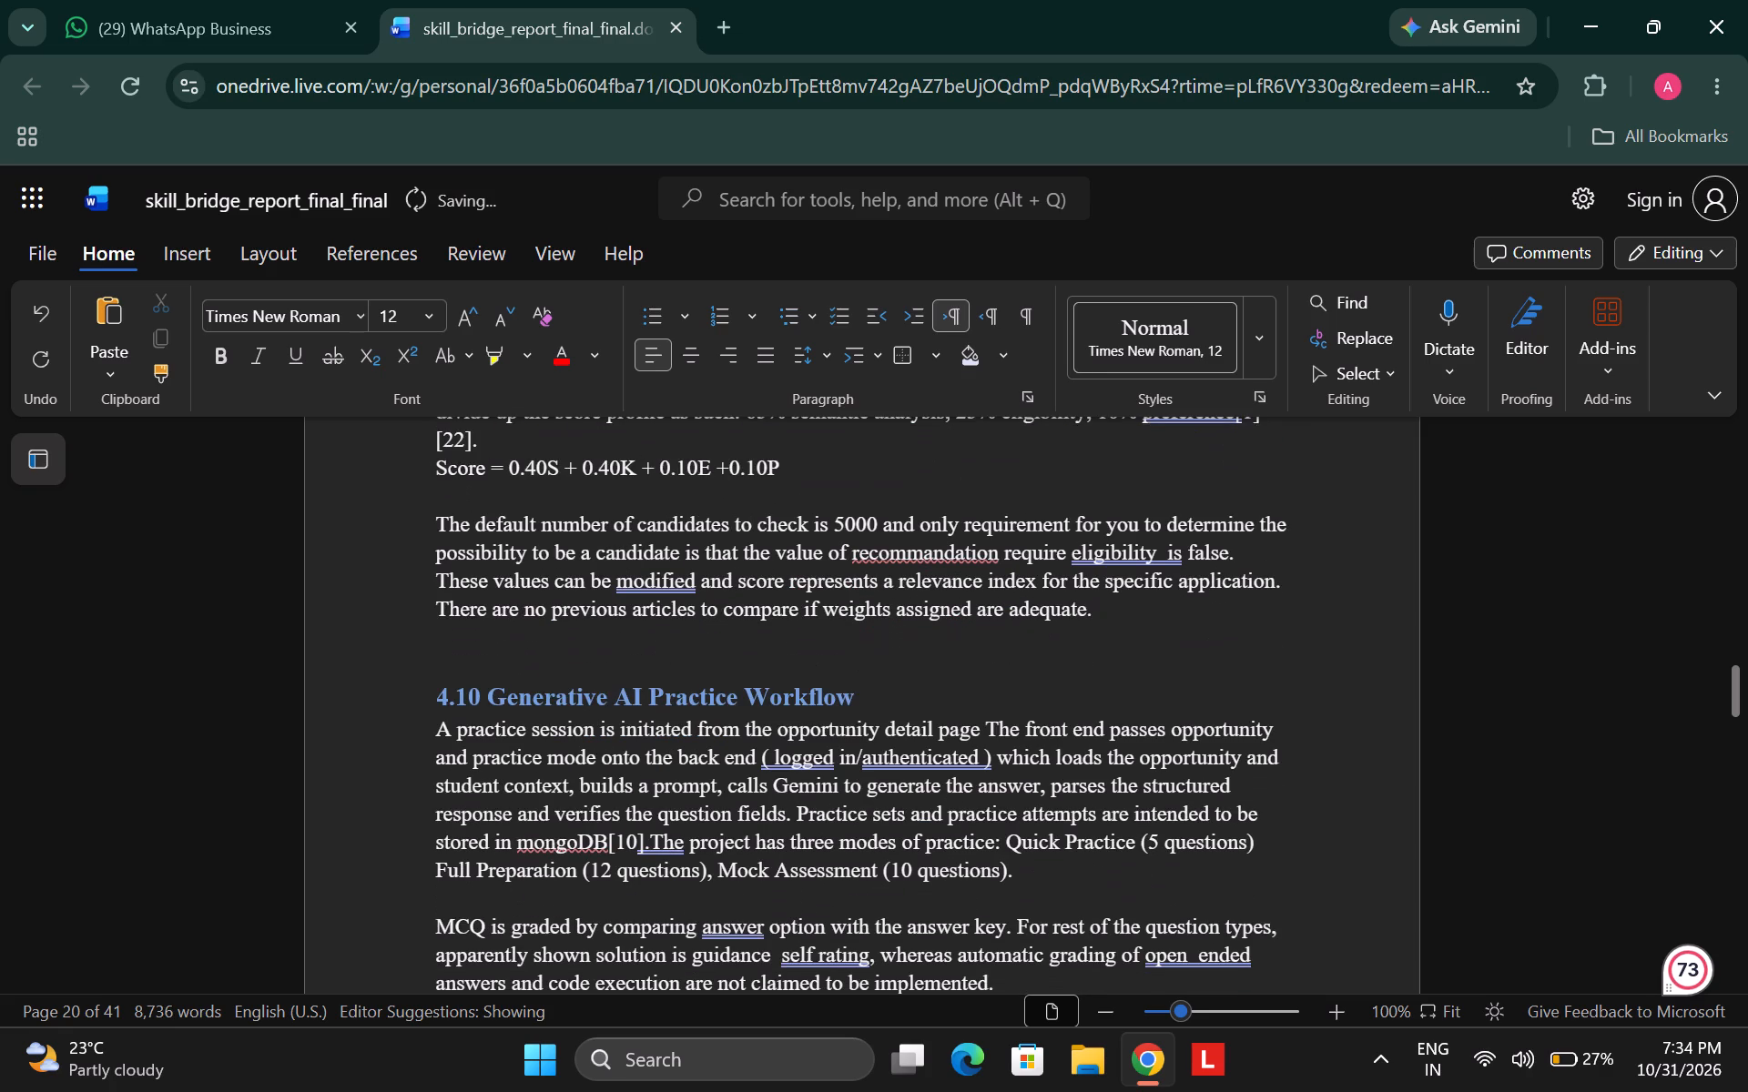
scroll(1118, 682, down, 1)
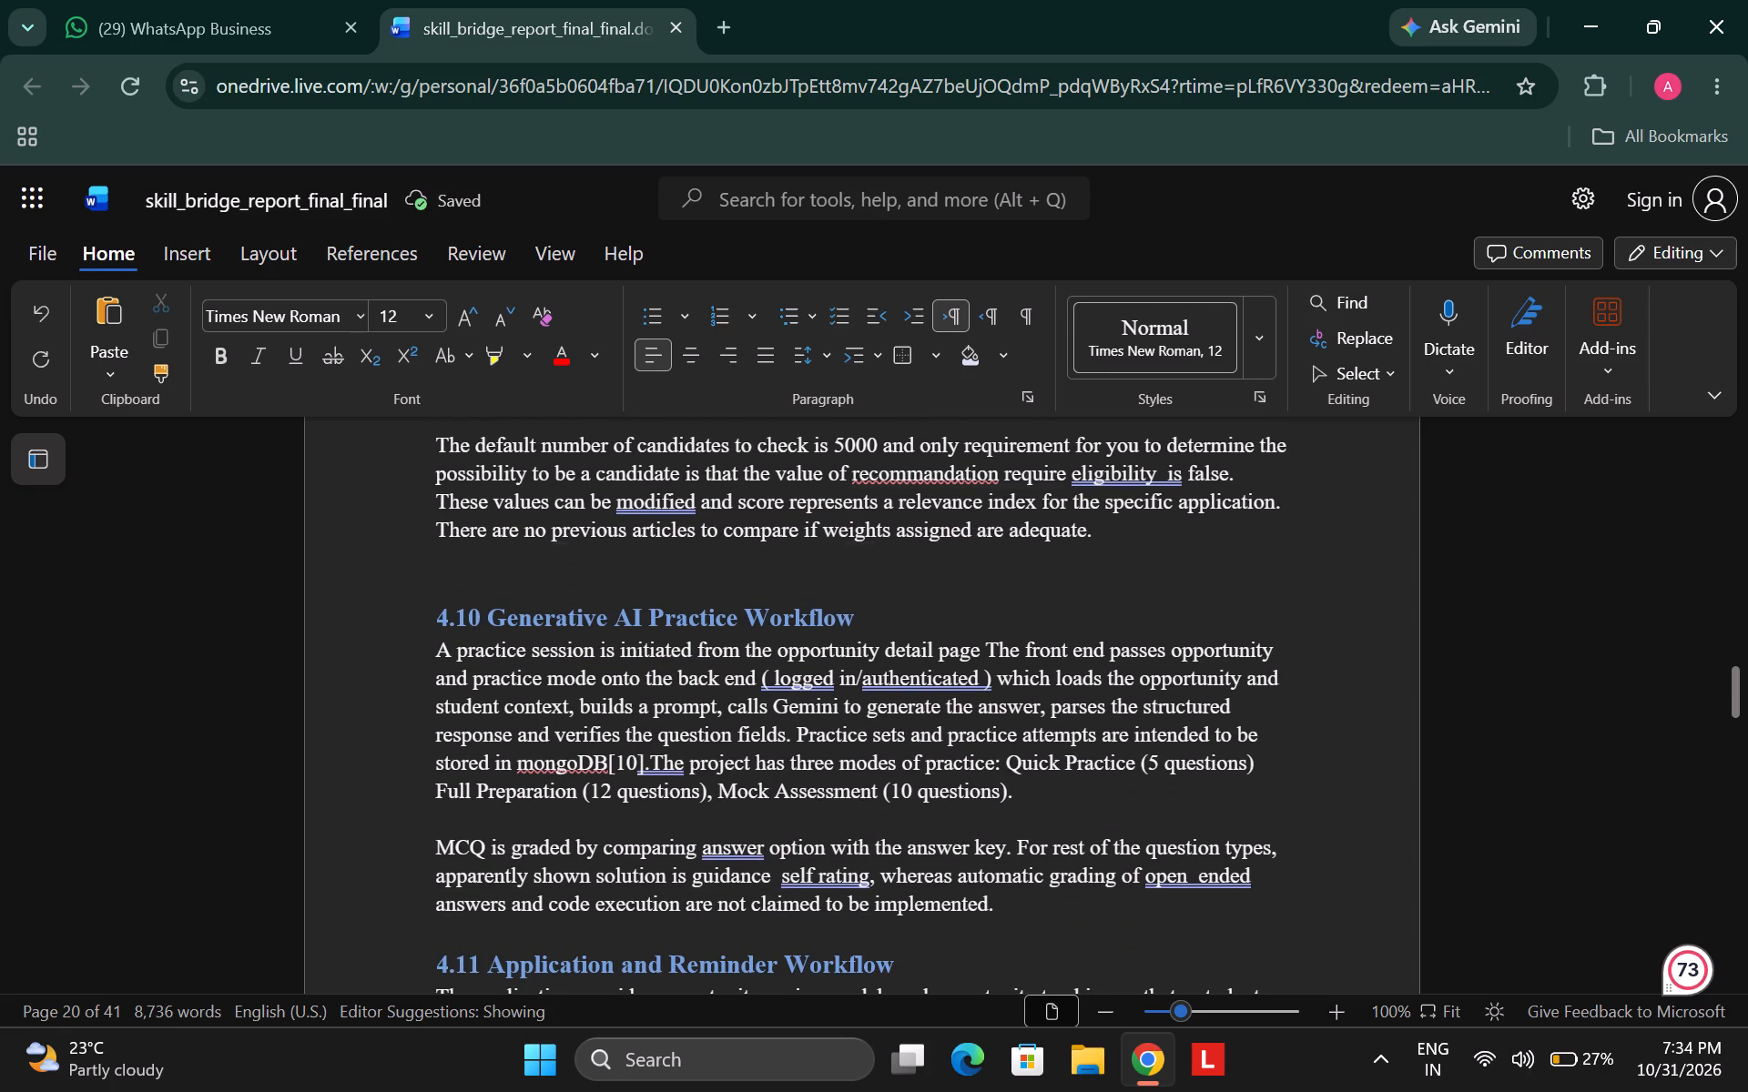
scroll(1118, 682, down, 1)
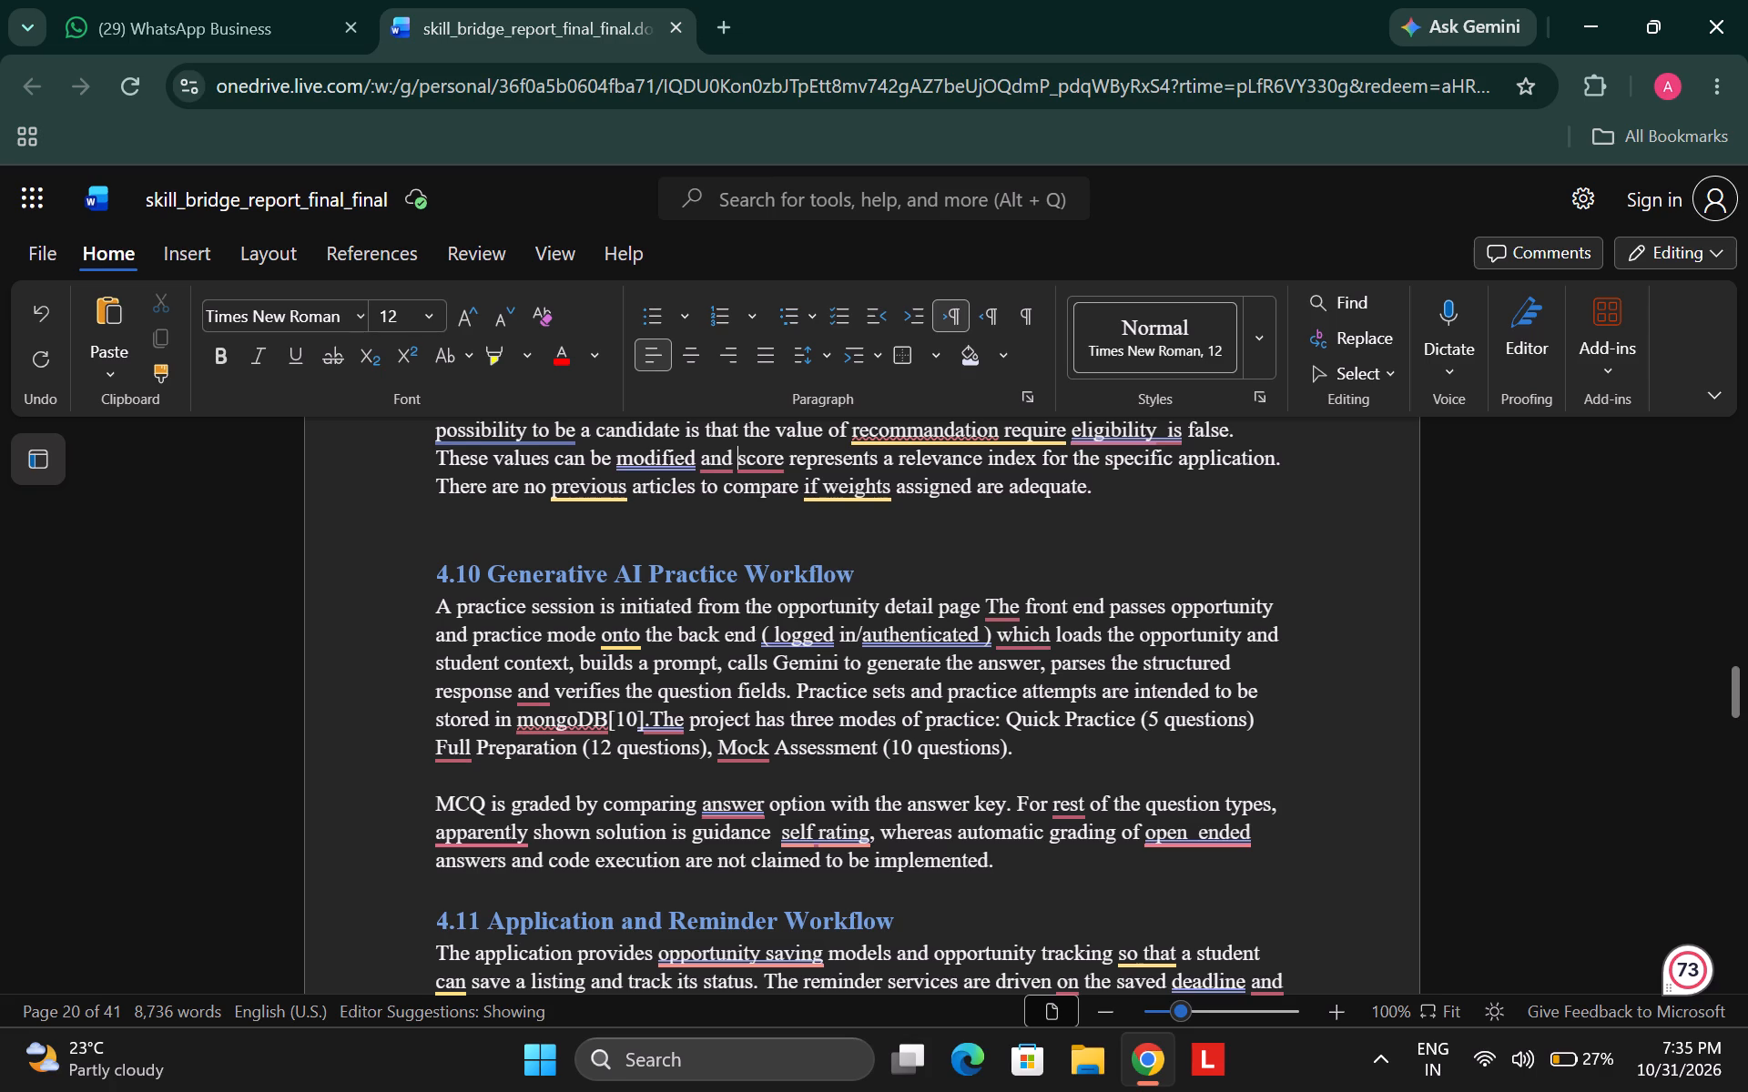
scroll(1120, 739, down, 1)
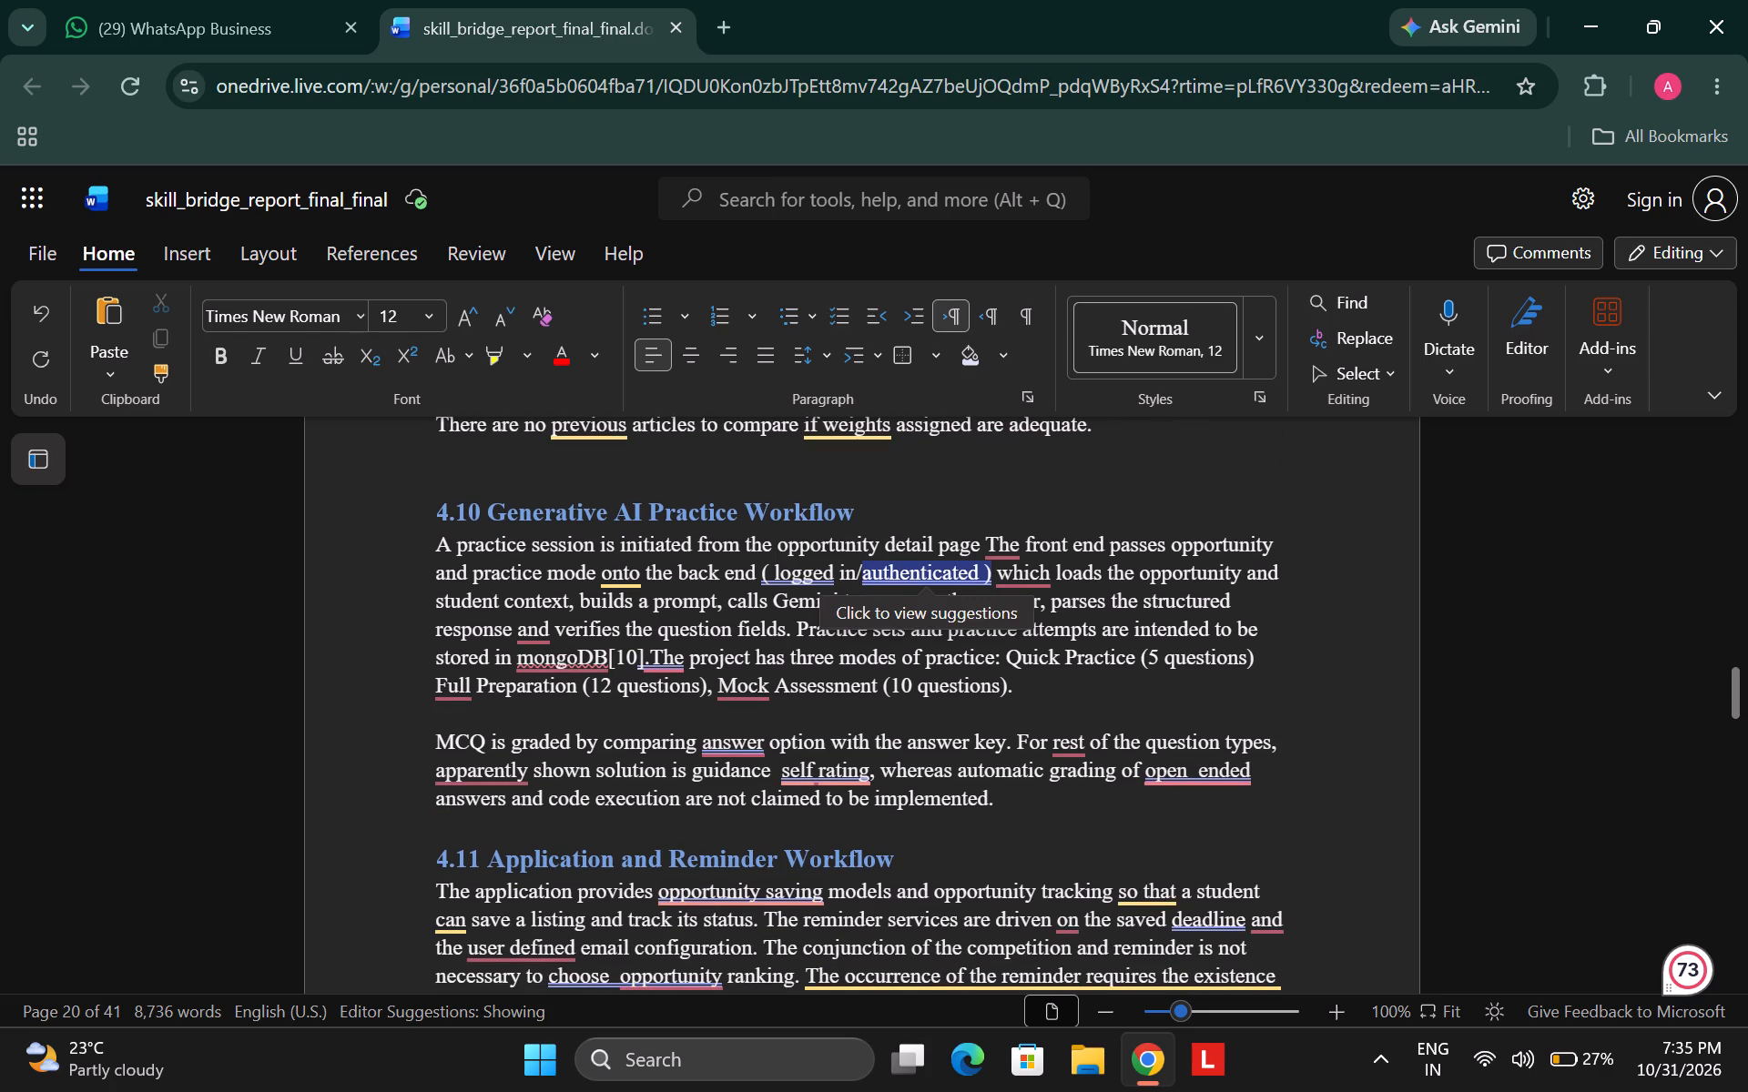
click(859, 571)
key(BackSpace)
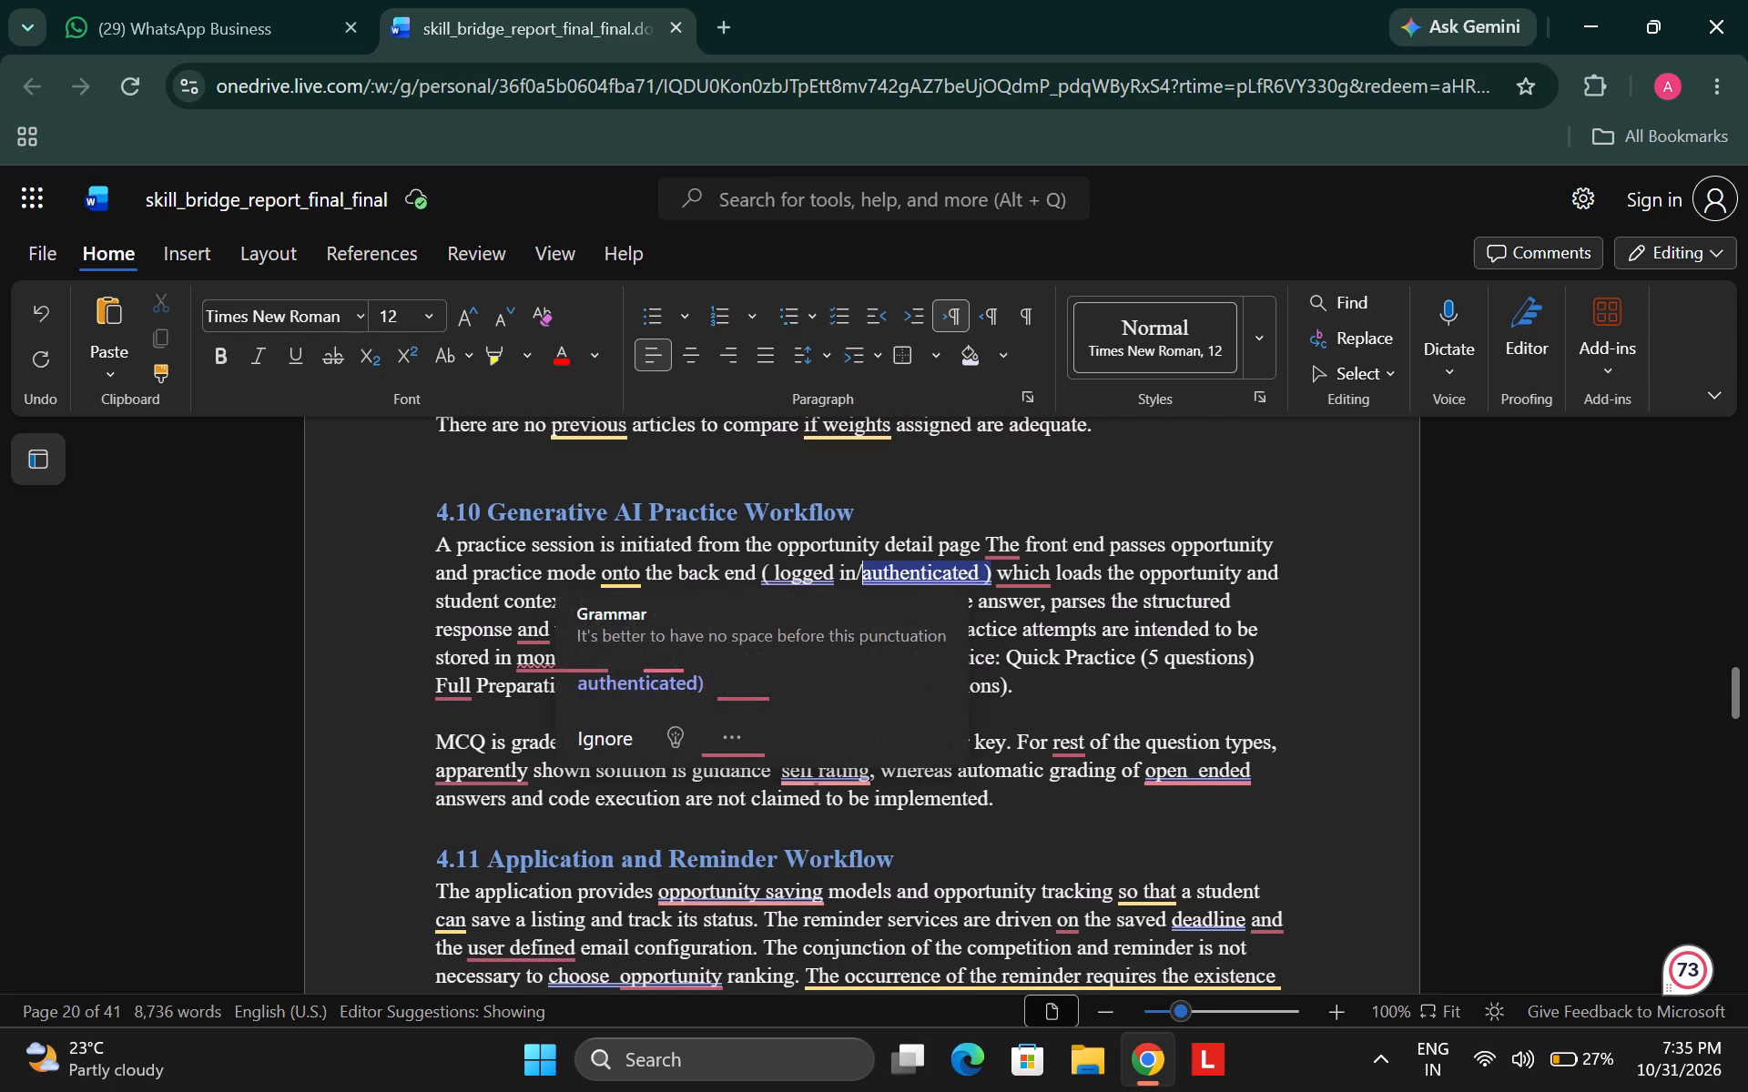
key(space)
text(or)
key(space)
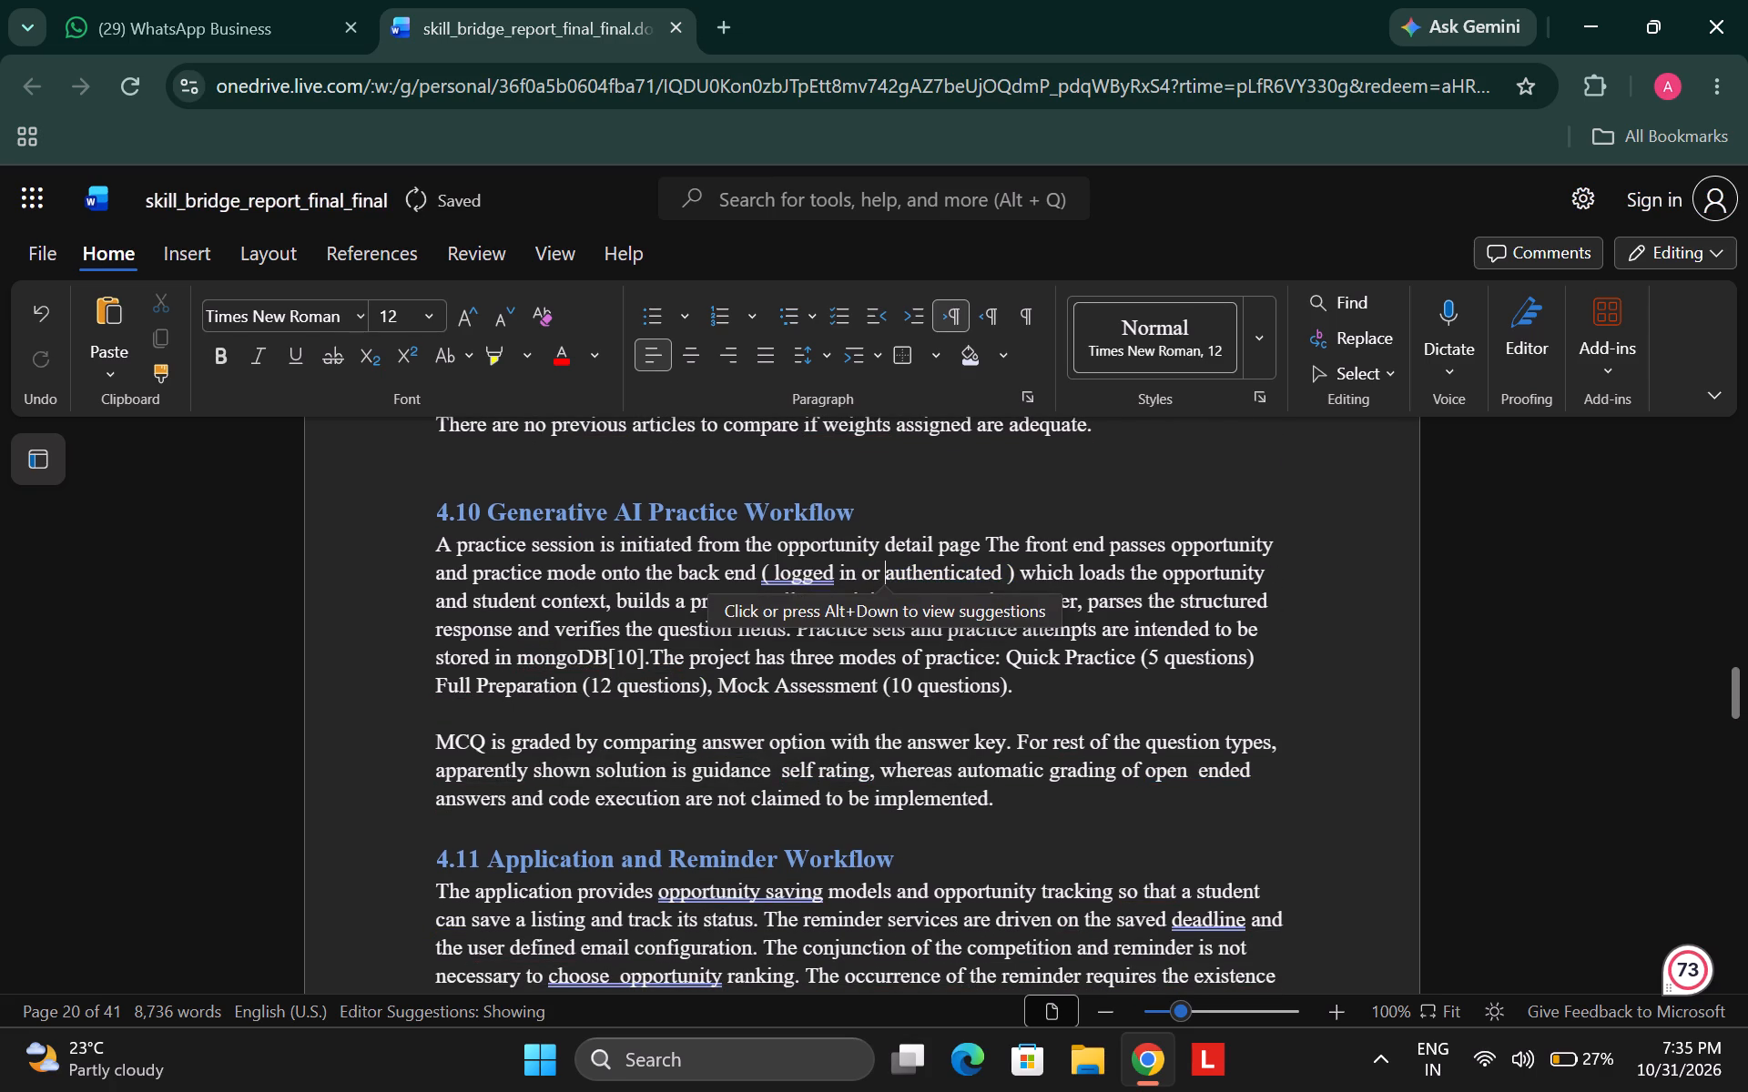
Change "WhatsApp" to all-lowercase "whatsapp" in the last sentence of section 4.11.
scroll(1206, 720, down, 1)
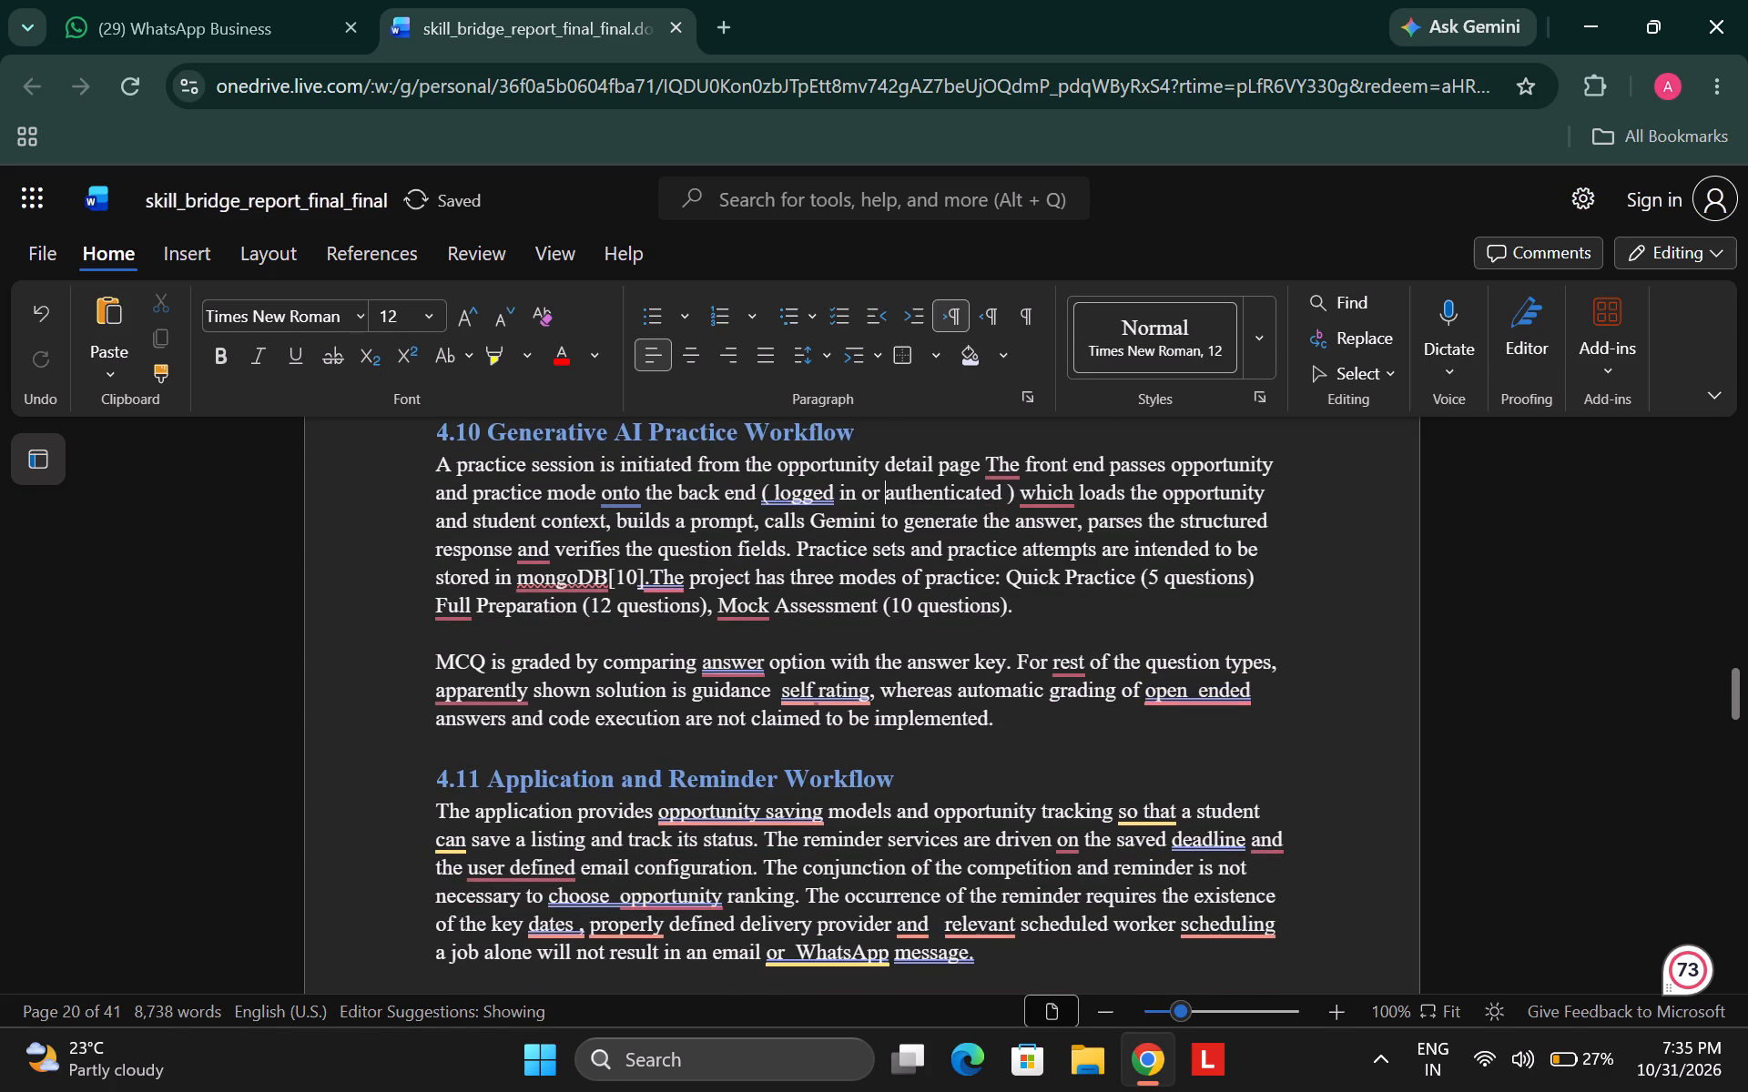
scroll(1003, 762, down, 1)
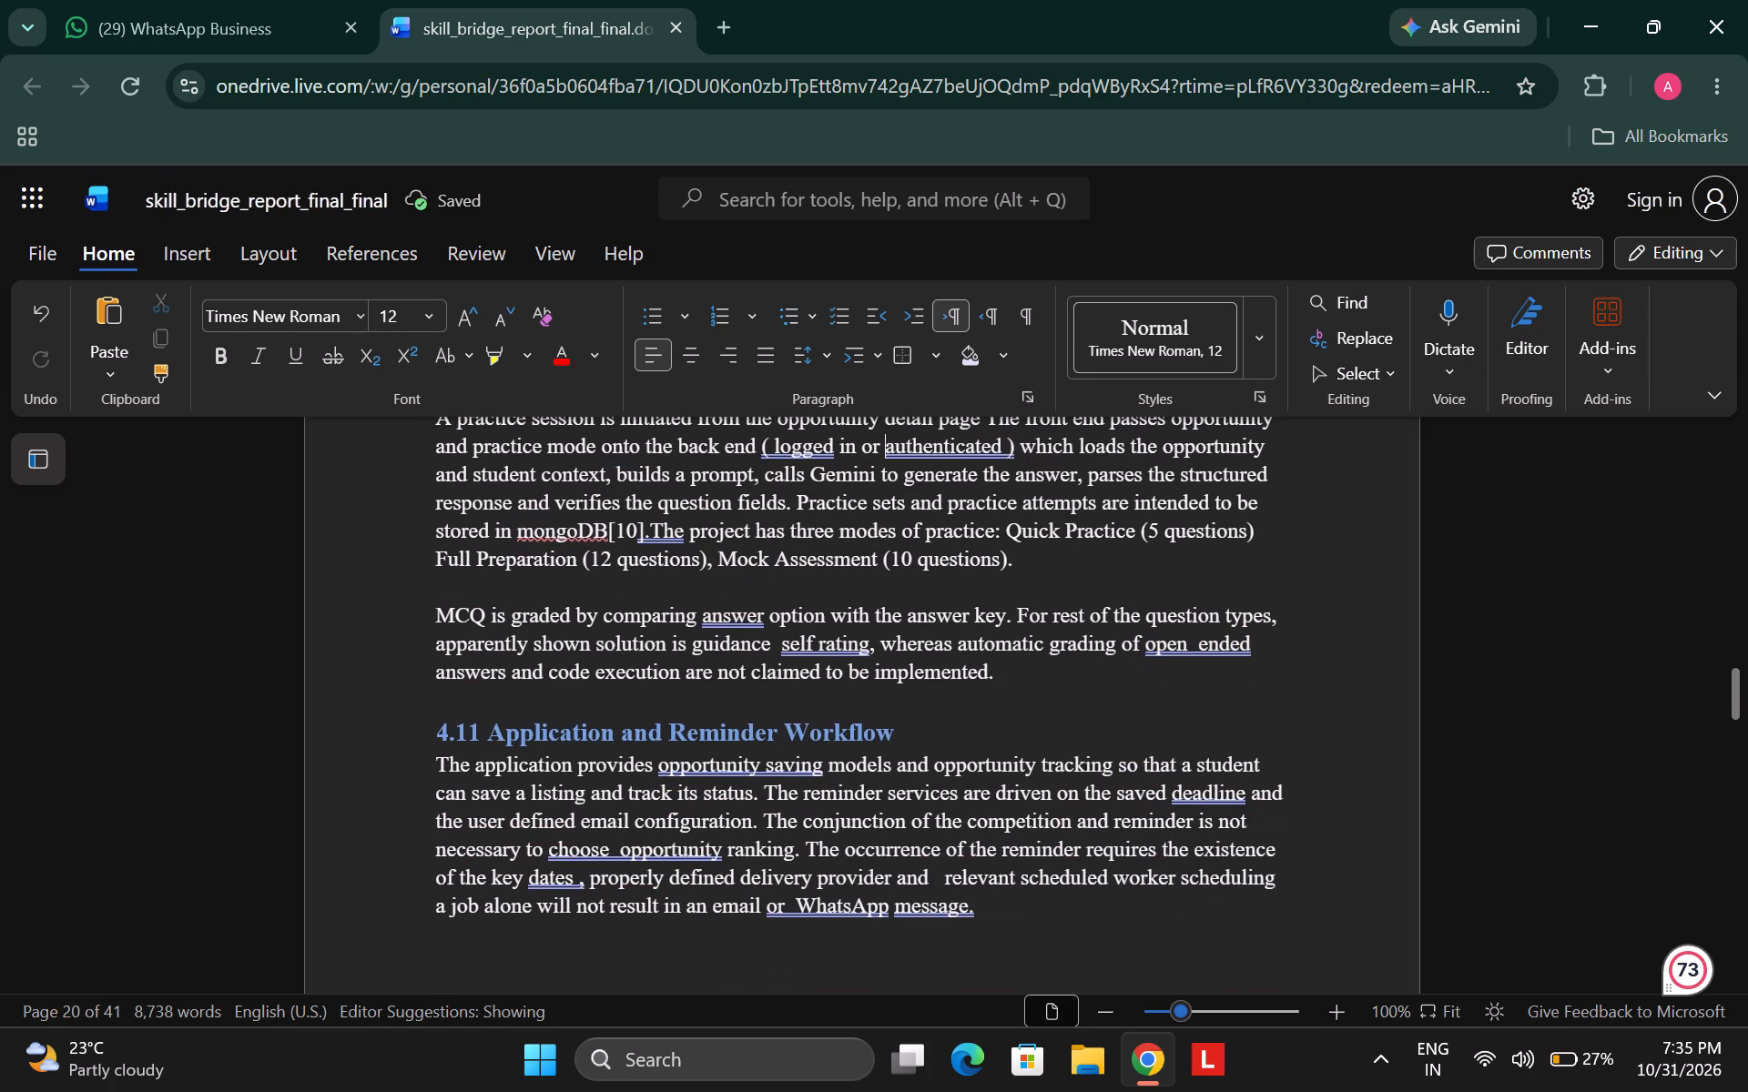
scroll(1003, 762, down, 3)
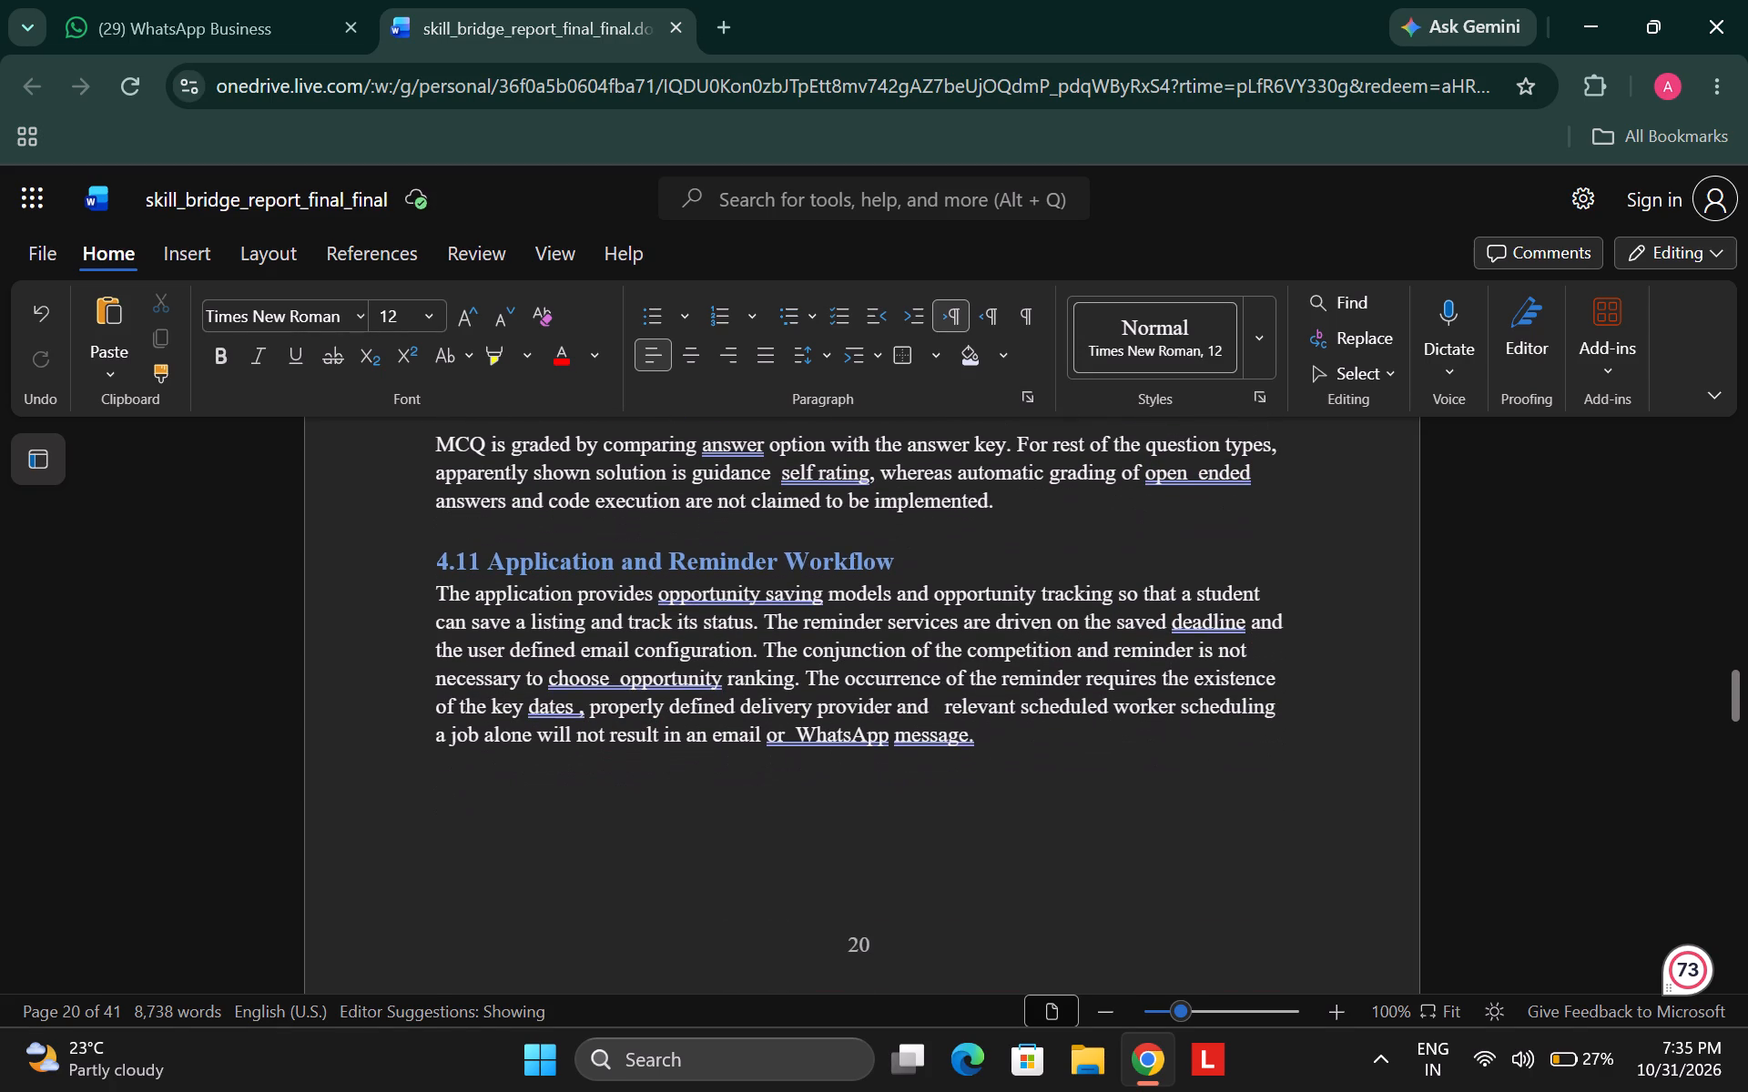
scroll(1003, 762, down, 1)
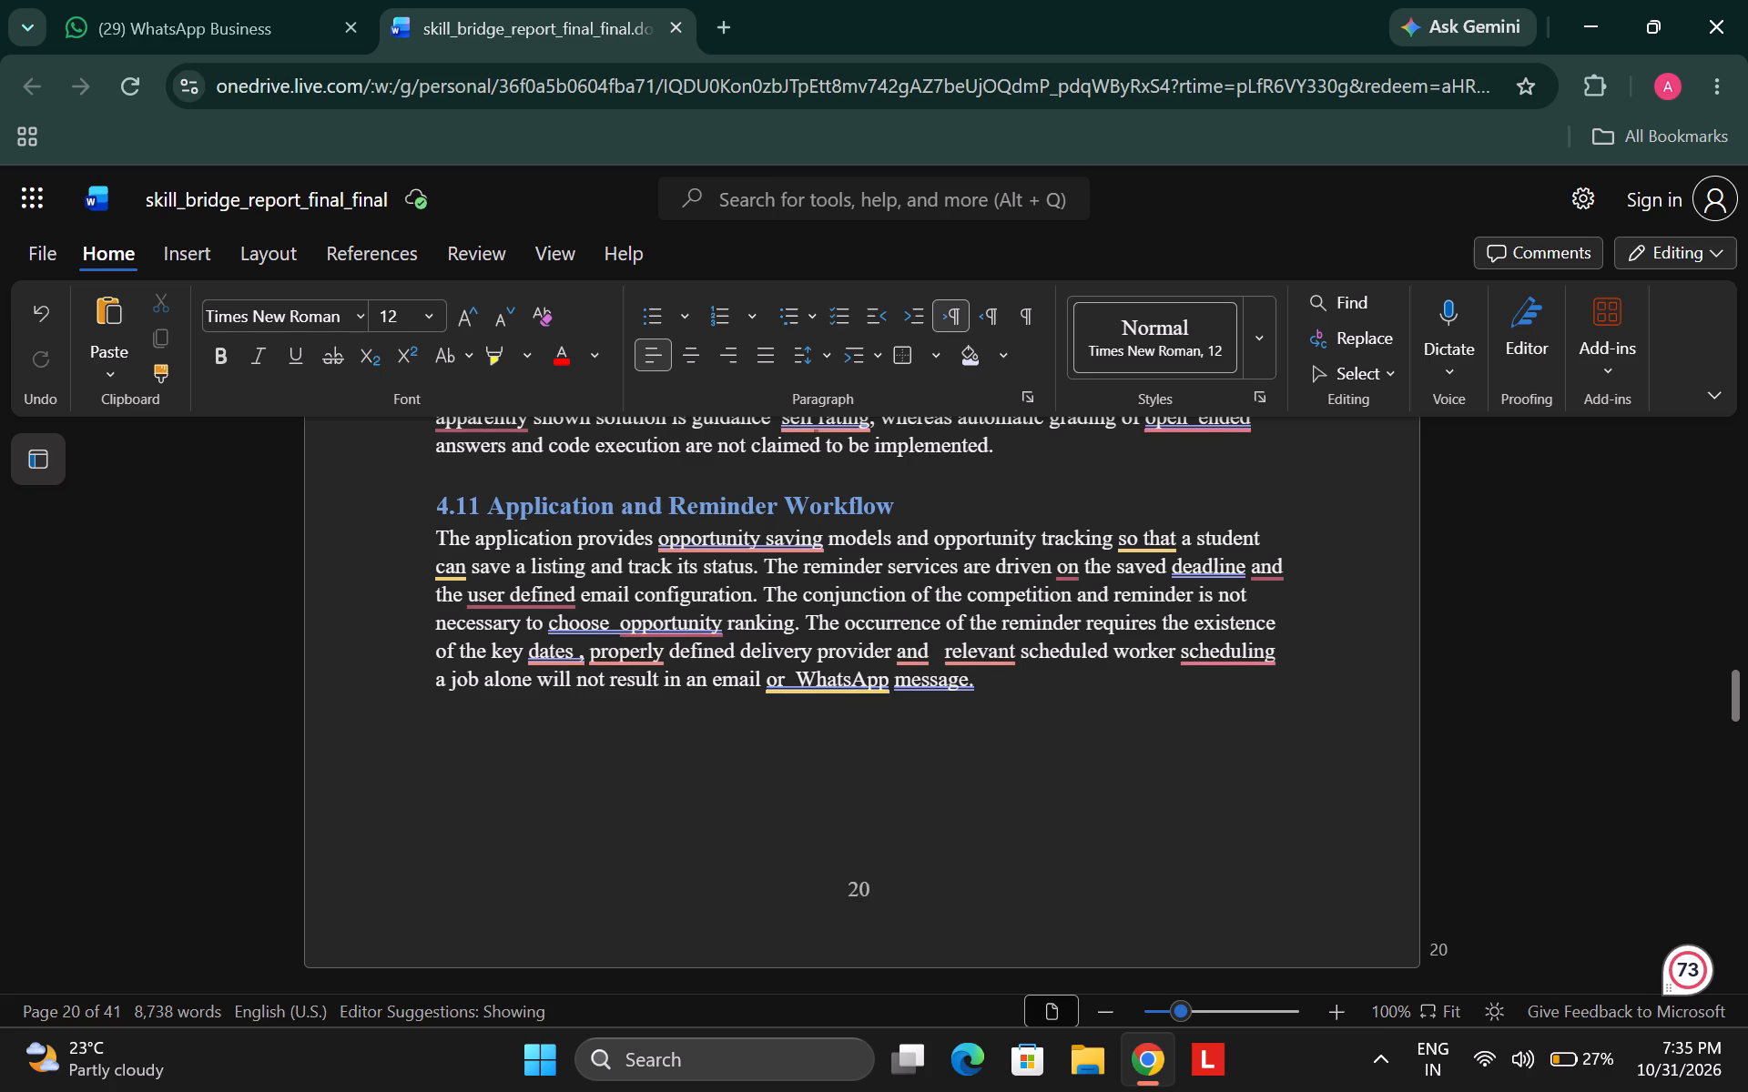
click(816, 677)
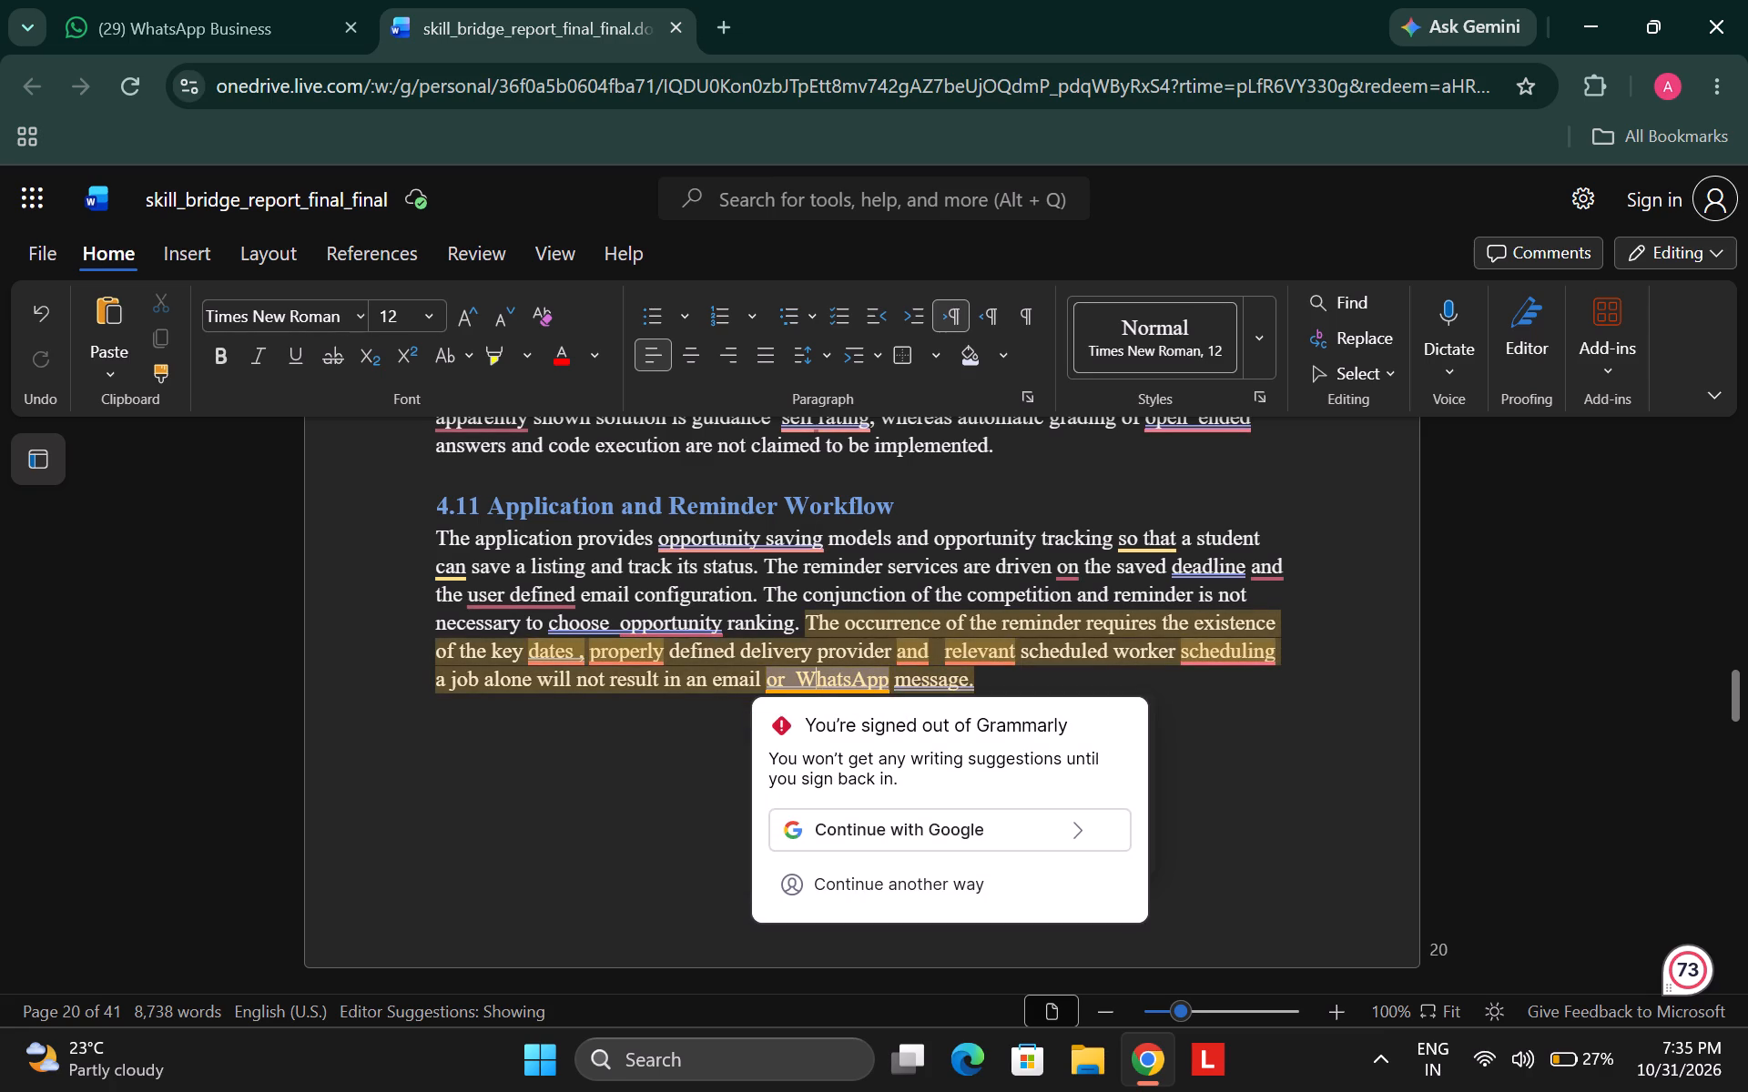
key(BackSpace)
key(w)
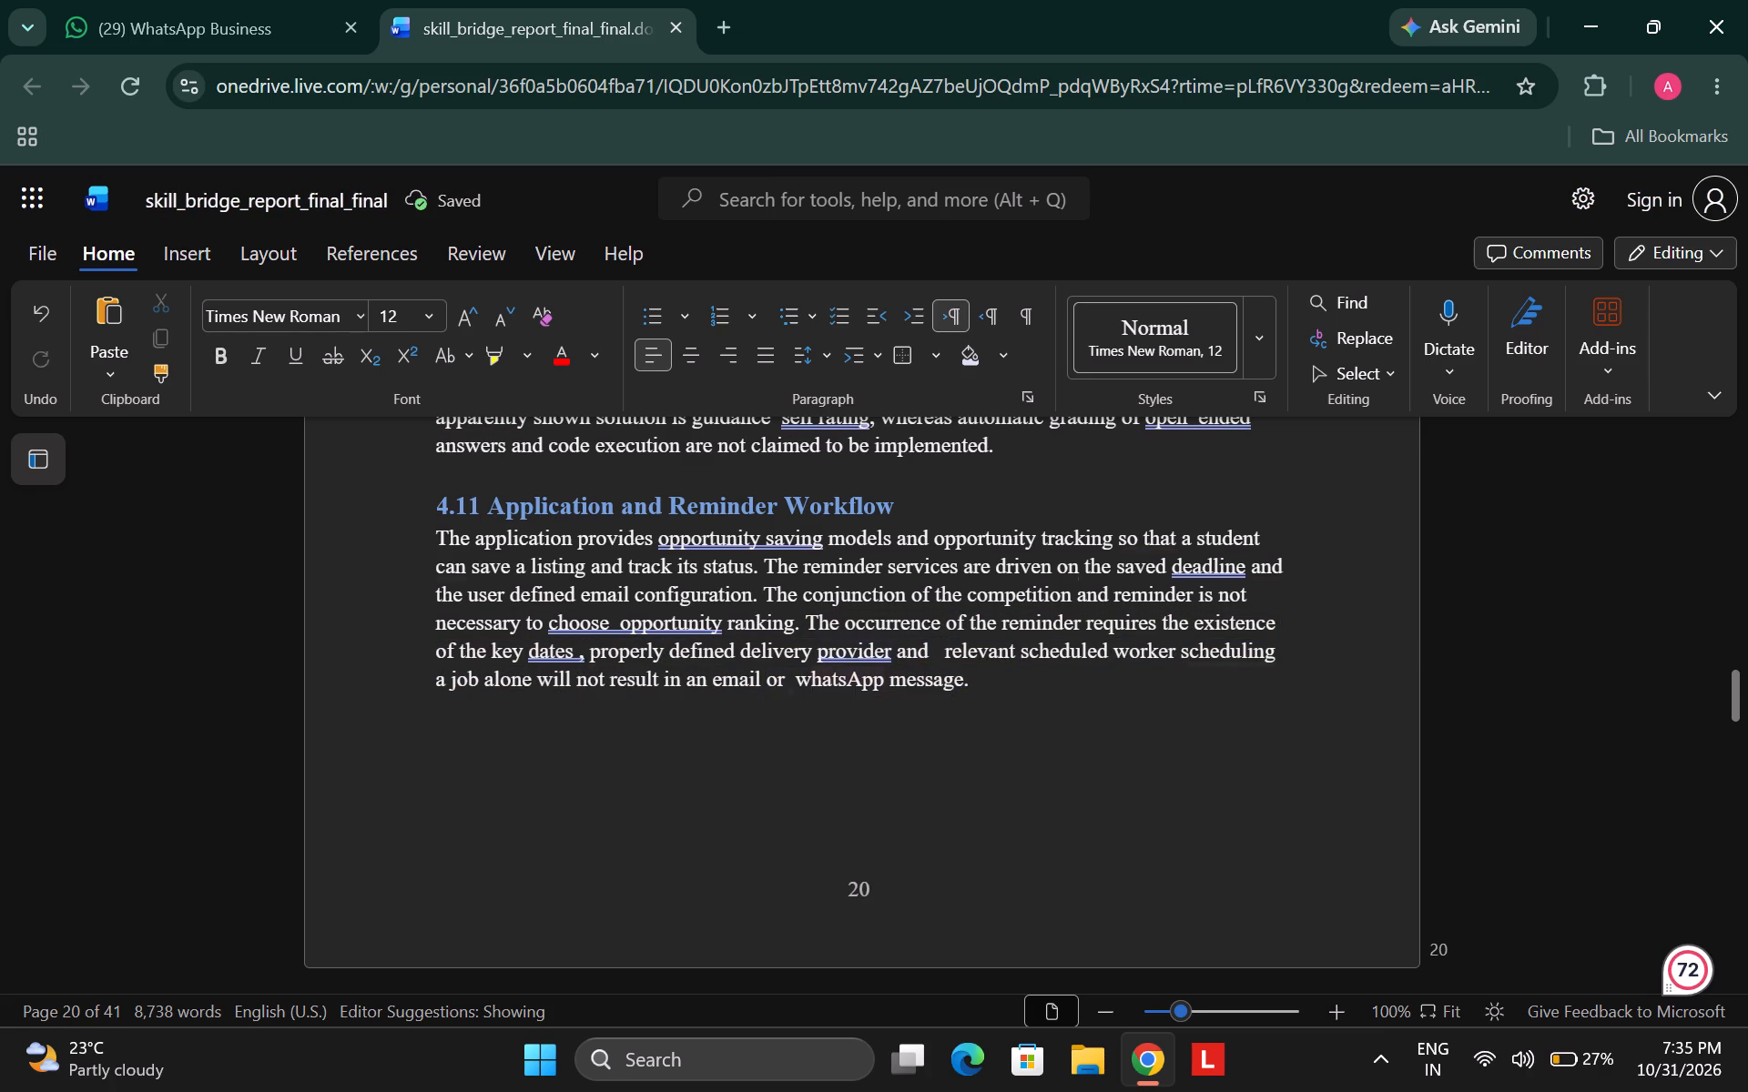
click(854, 691)
key(BackSpace)
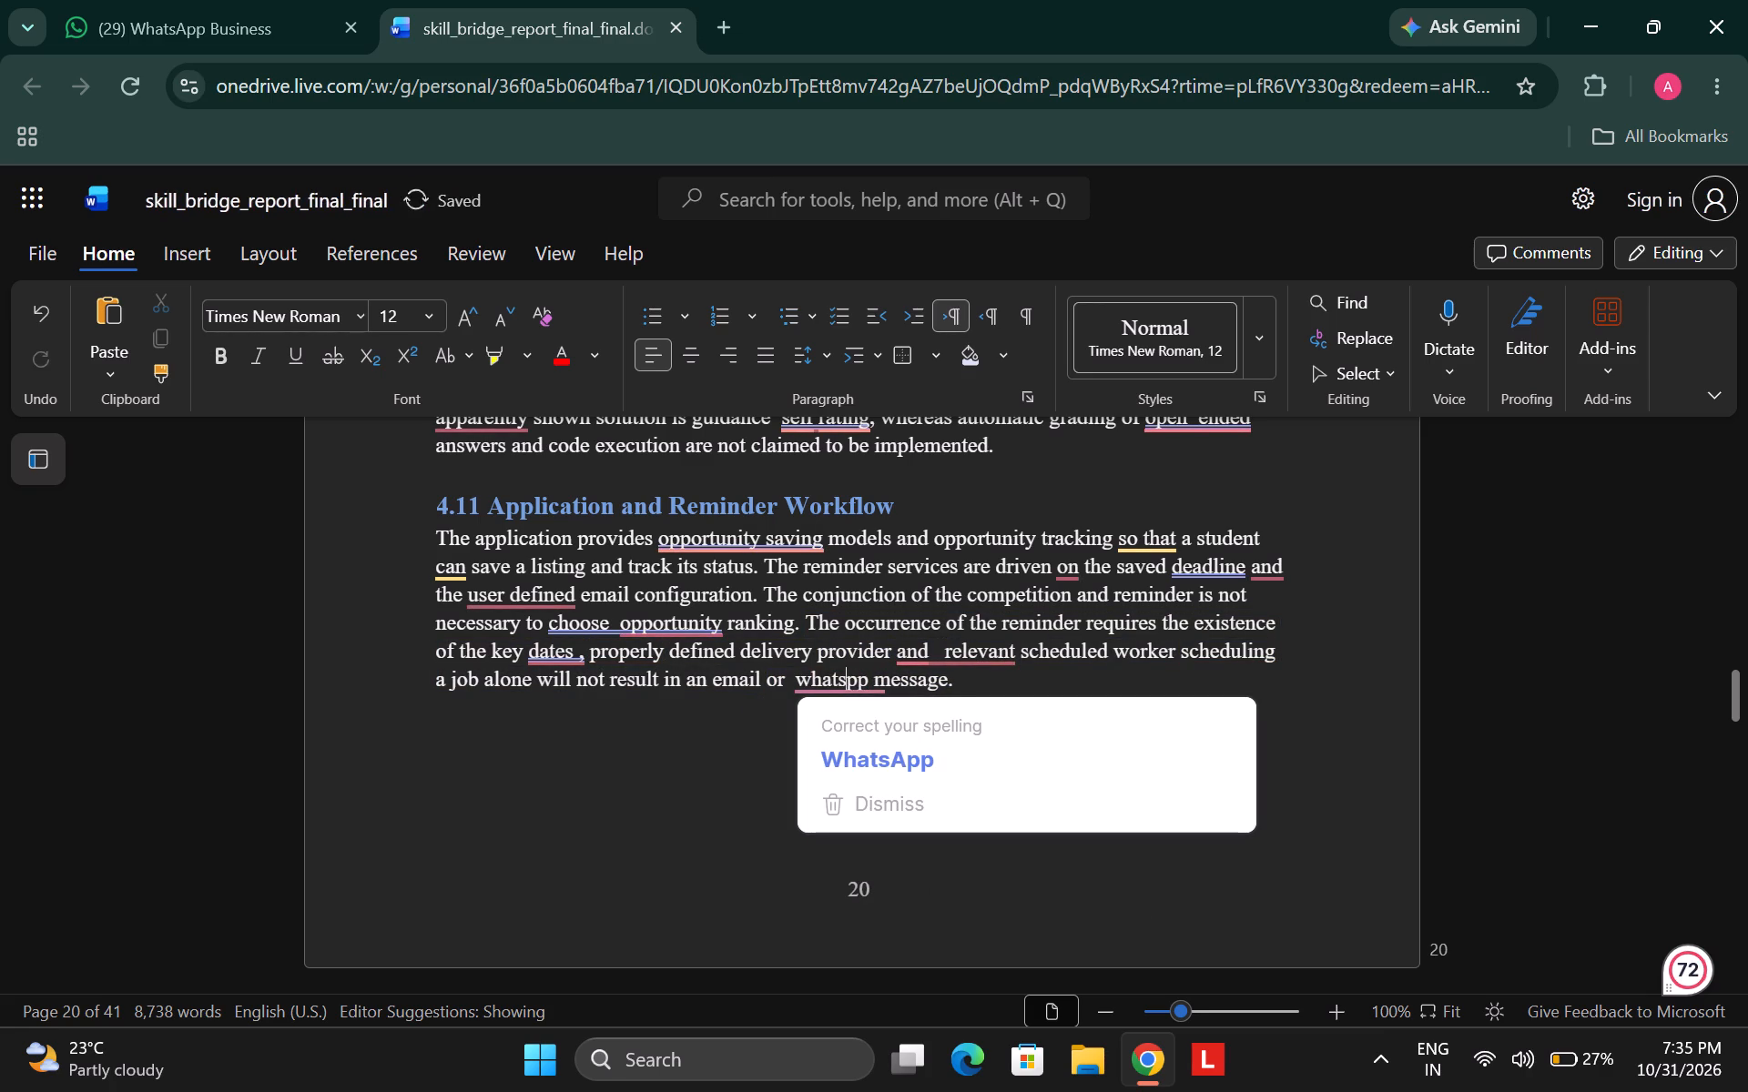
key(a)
click(763, 744)
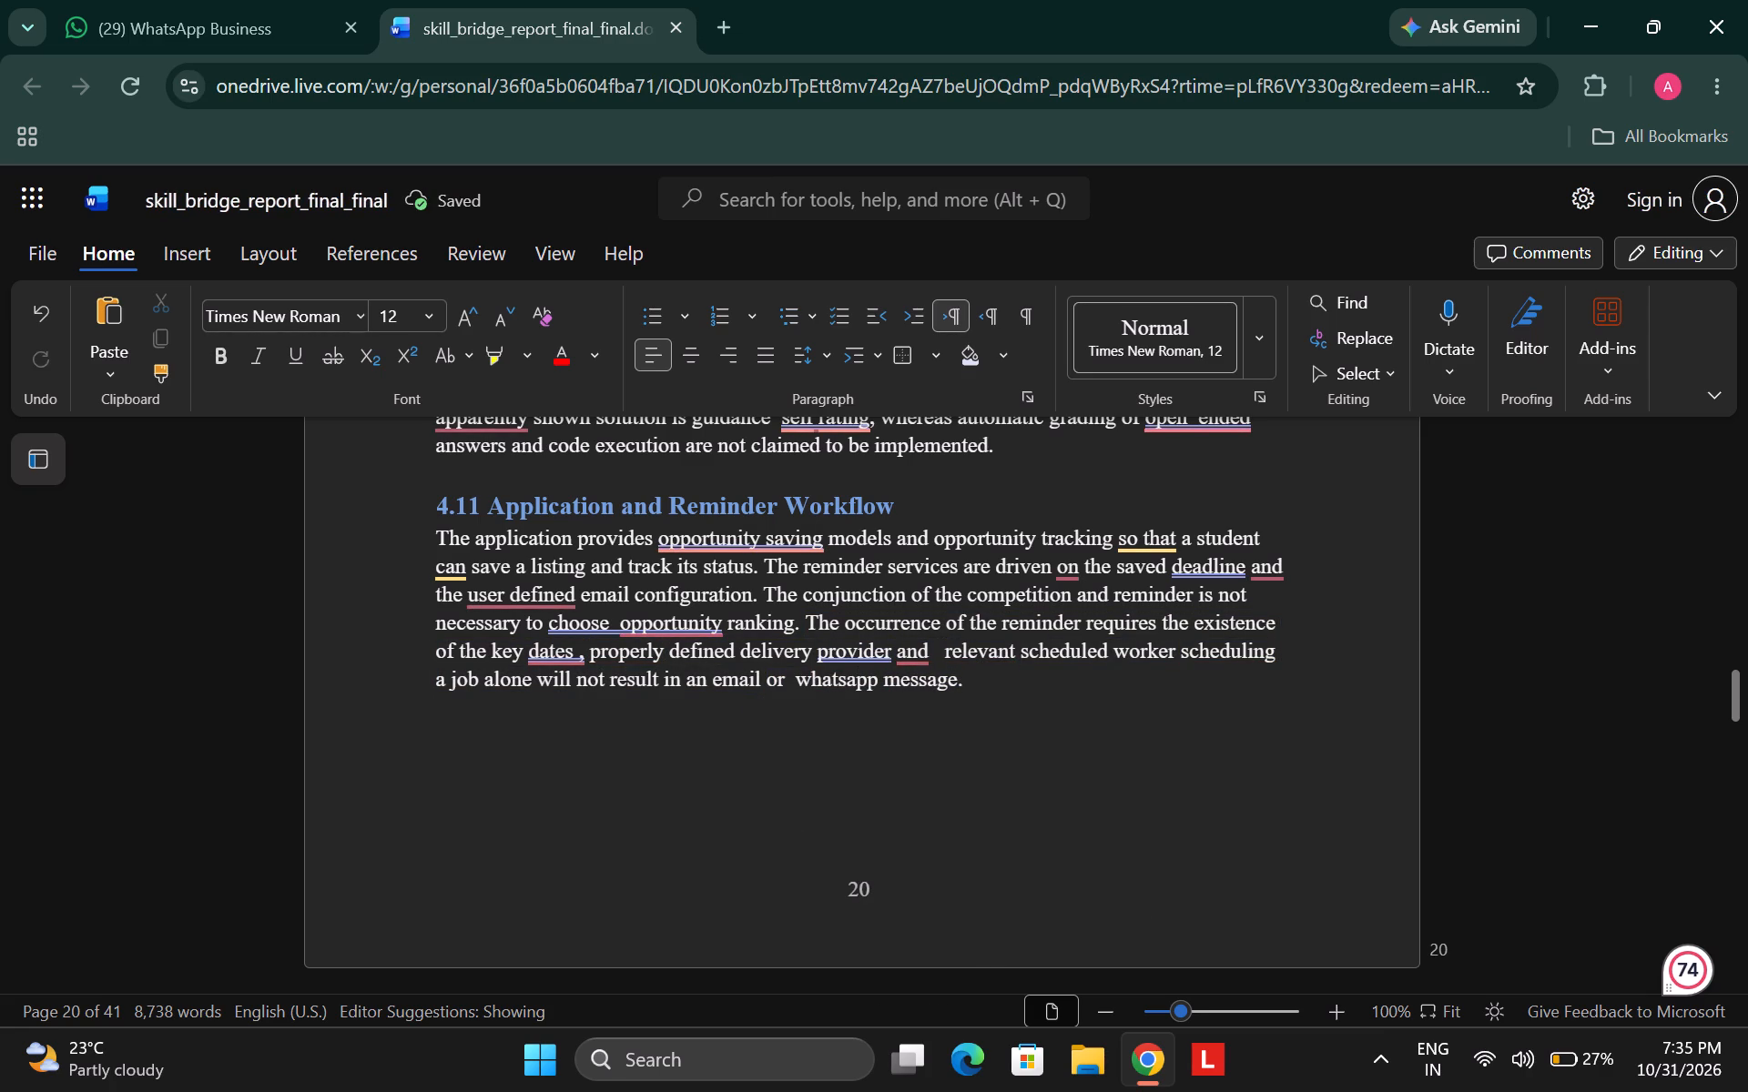
Examine the text after section 4.11, through sections 4.13 to 4.15, for wording and punctuation to correct.
scroll(1042, 753, down, 3)
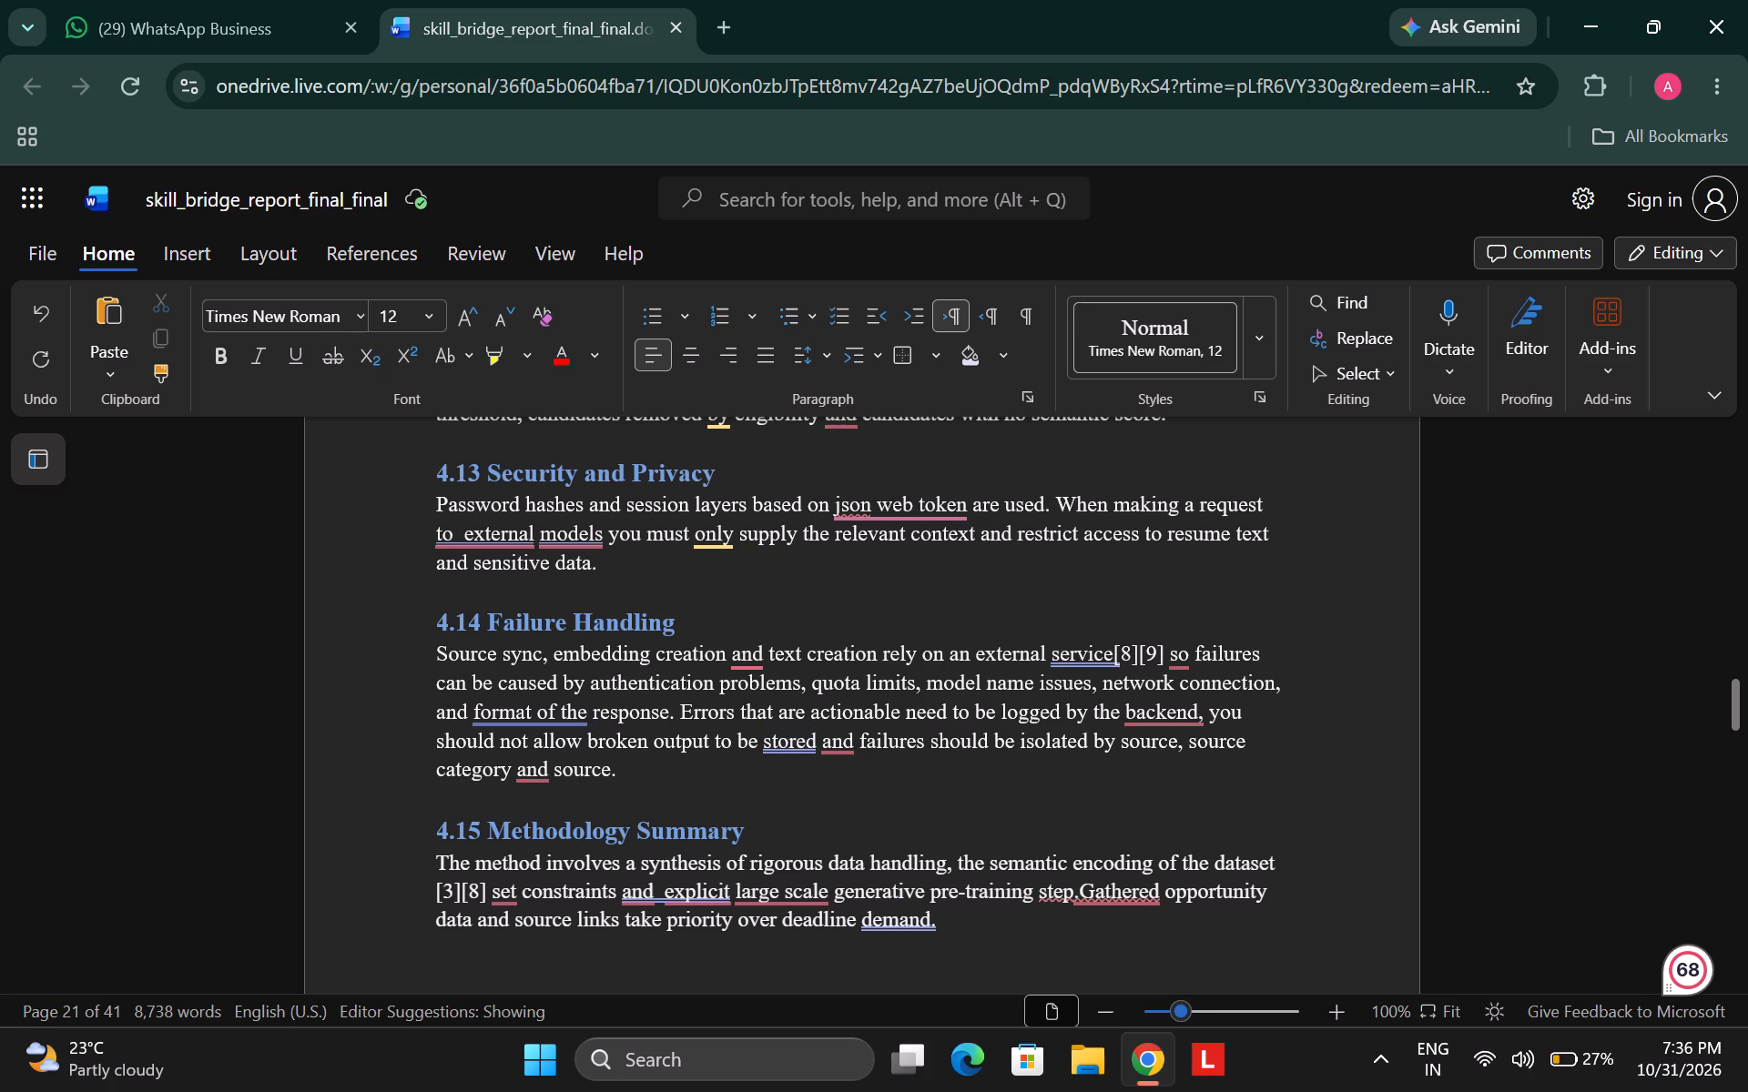
Replace the hyphen in "pre-training" in section 4.15 with a space so it reads "pre training".
scroll(1176, 759, down, 1)
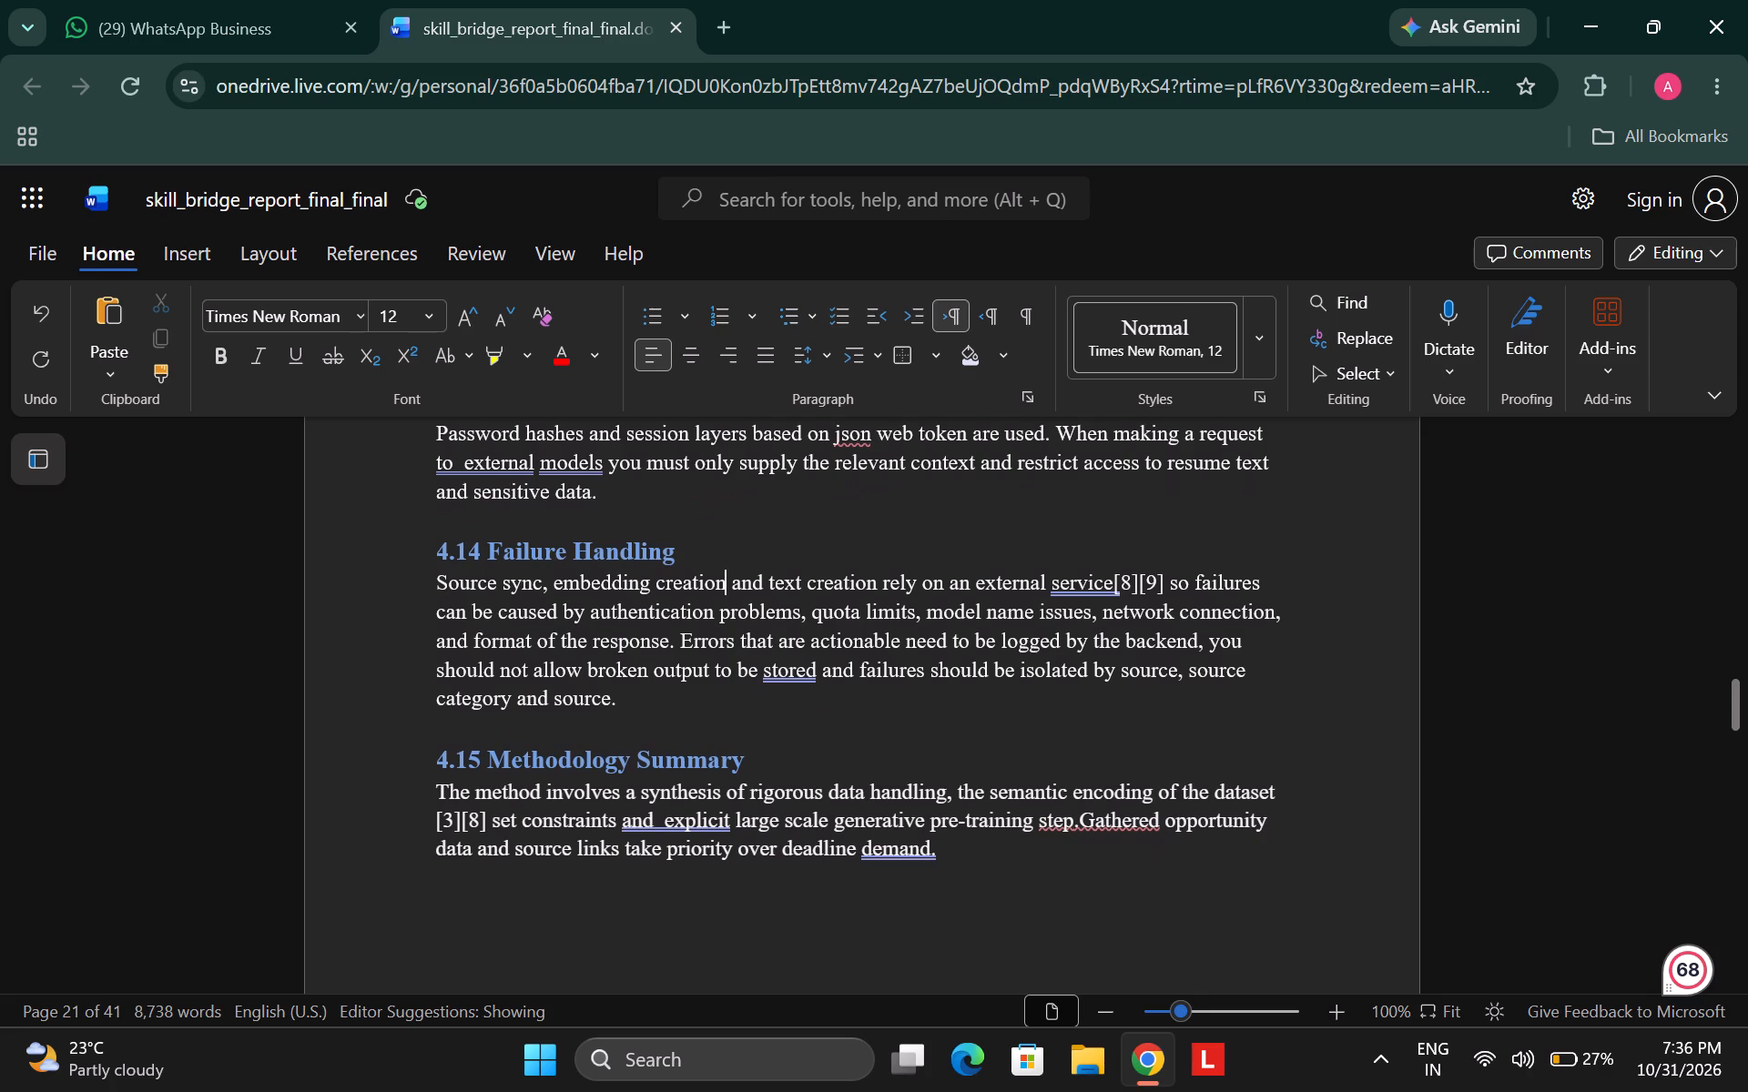
click(969, 804)
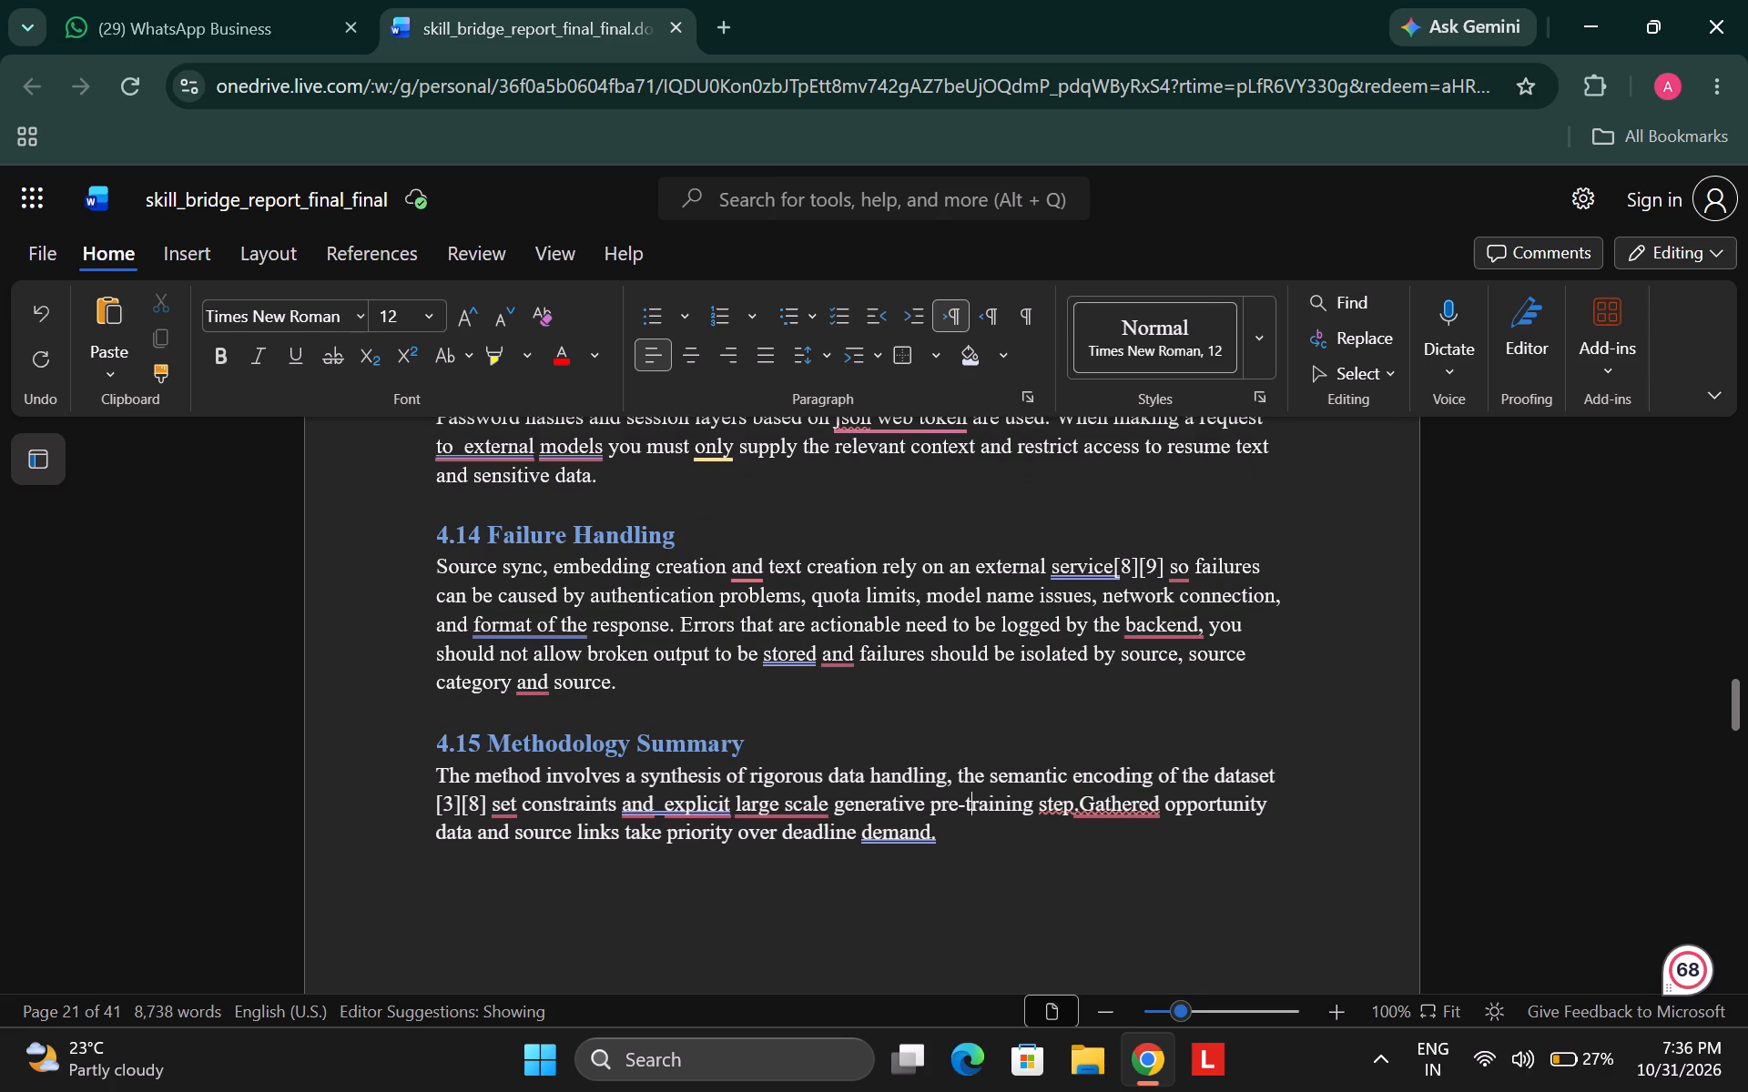
key(Left)
key(BackSpace)
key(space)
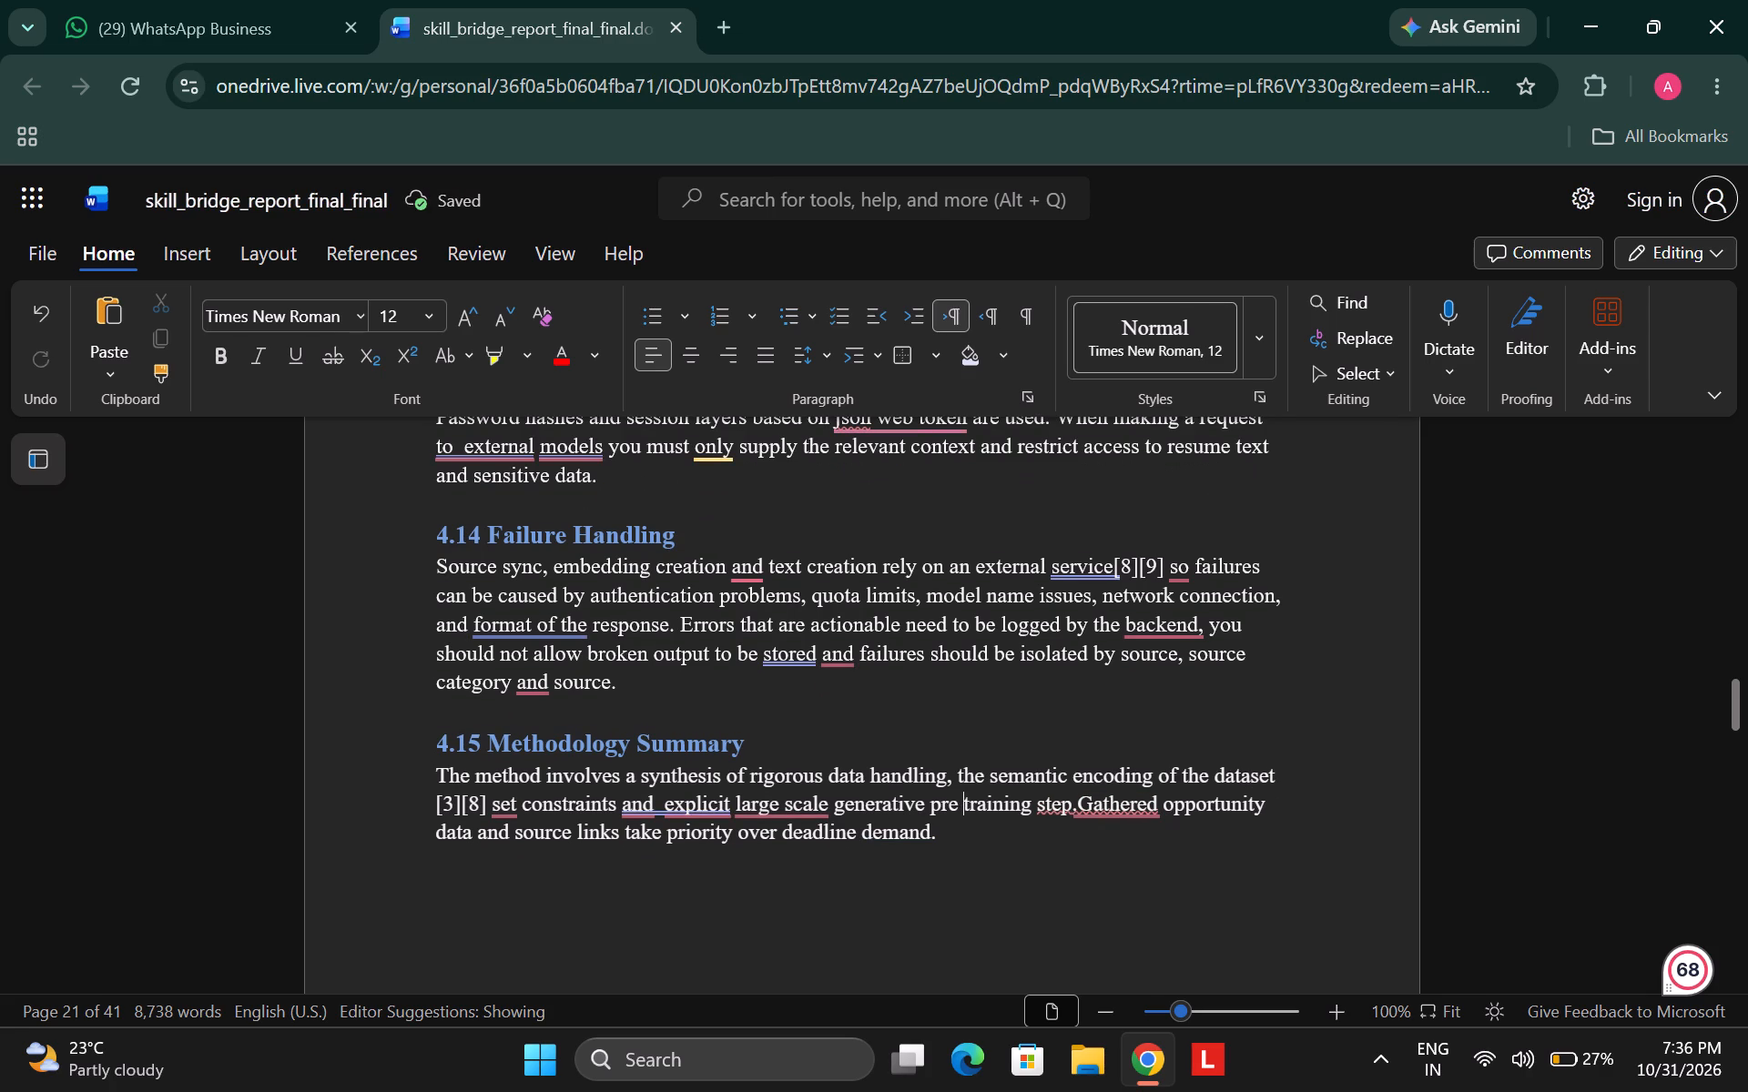
Join "pre trained" into "pretrained" in the paragraph below Fig. 1 in section 5.1 Opportunity Embedding Algorithm.
scroll(896, 852, down, 1)
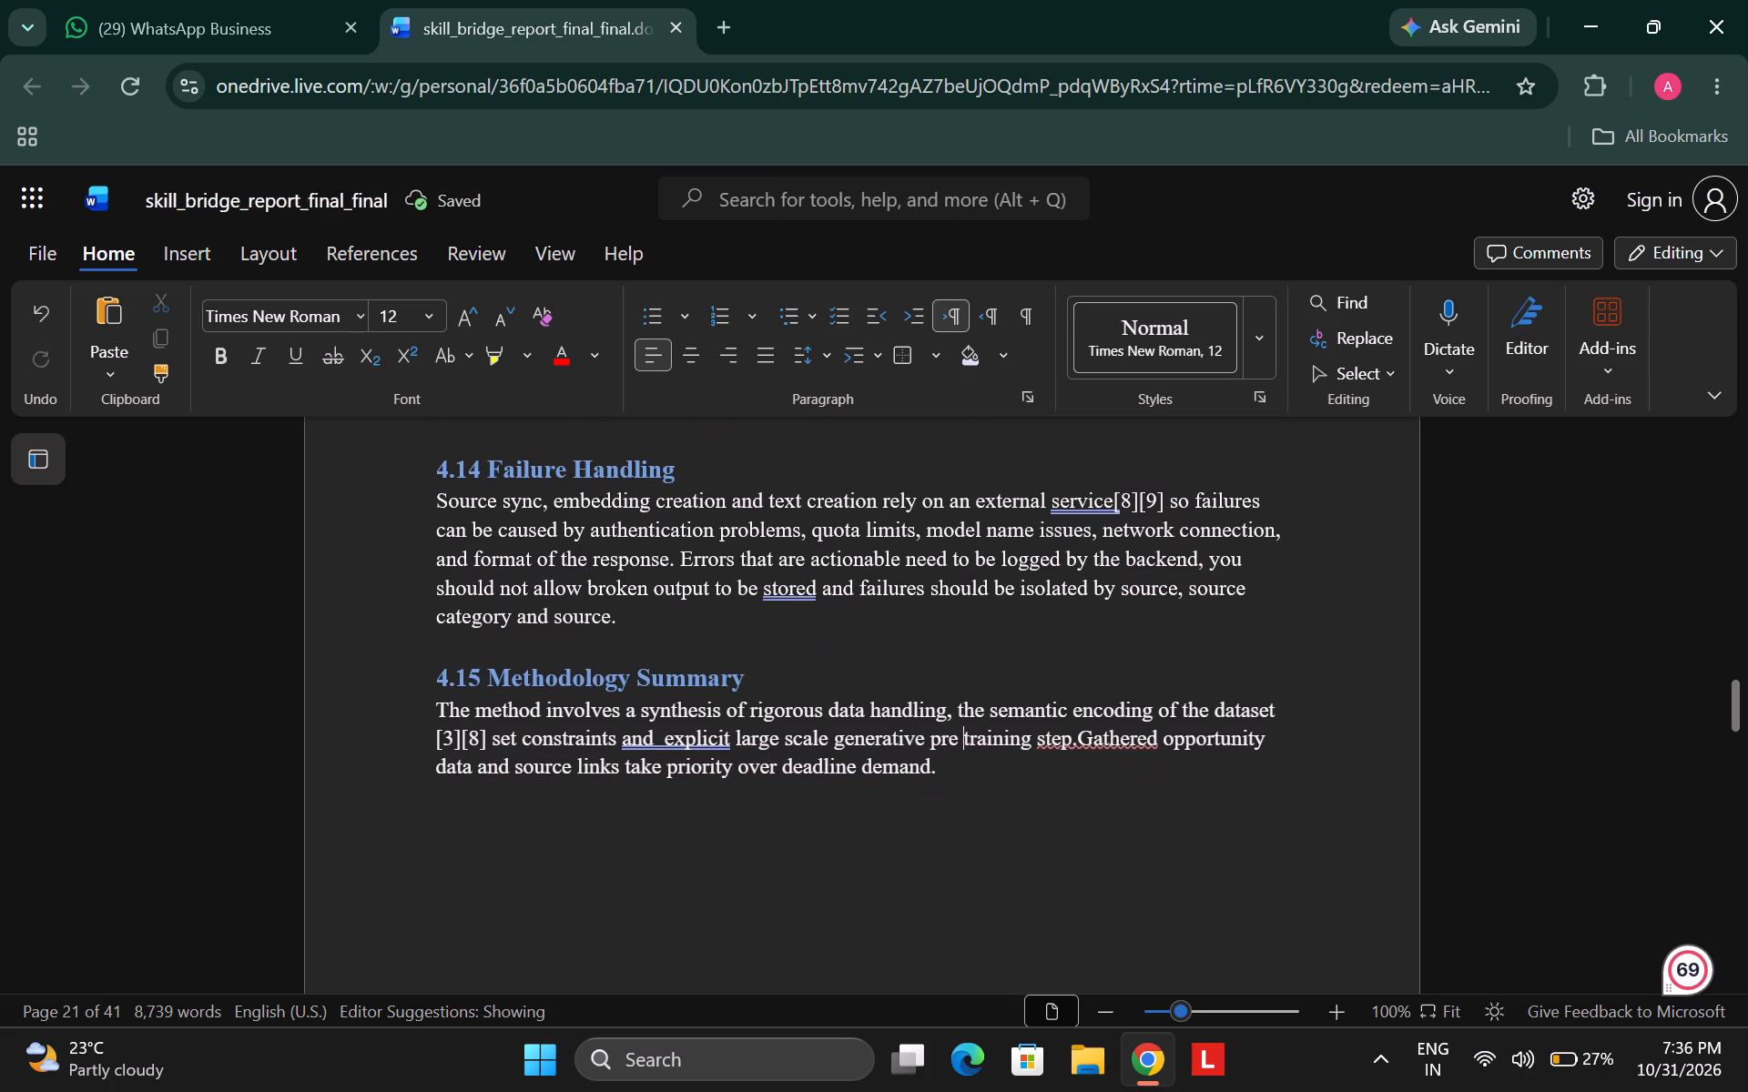
scroll(778, 792, down, 2)
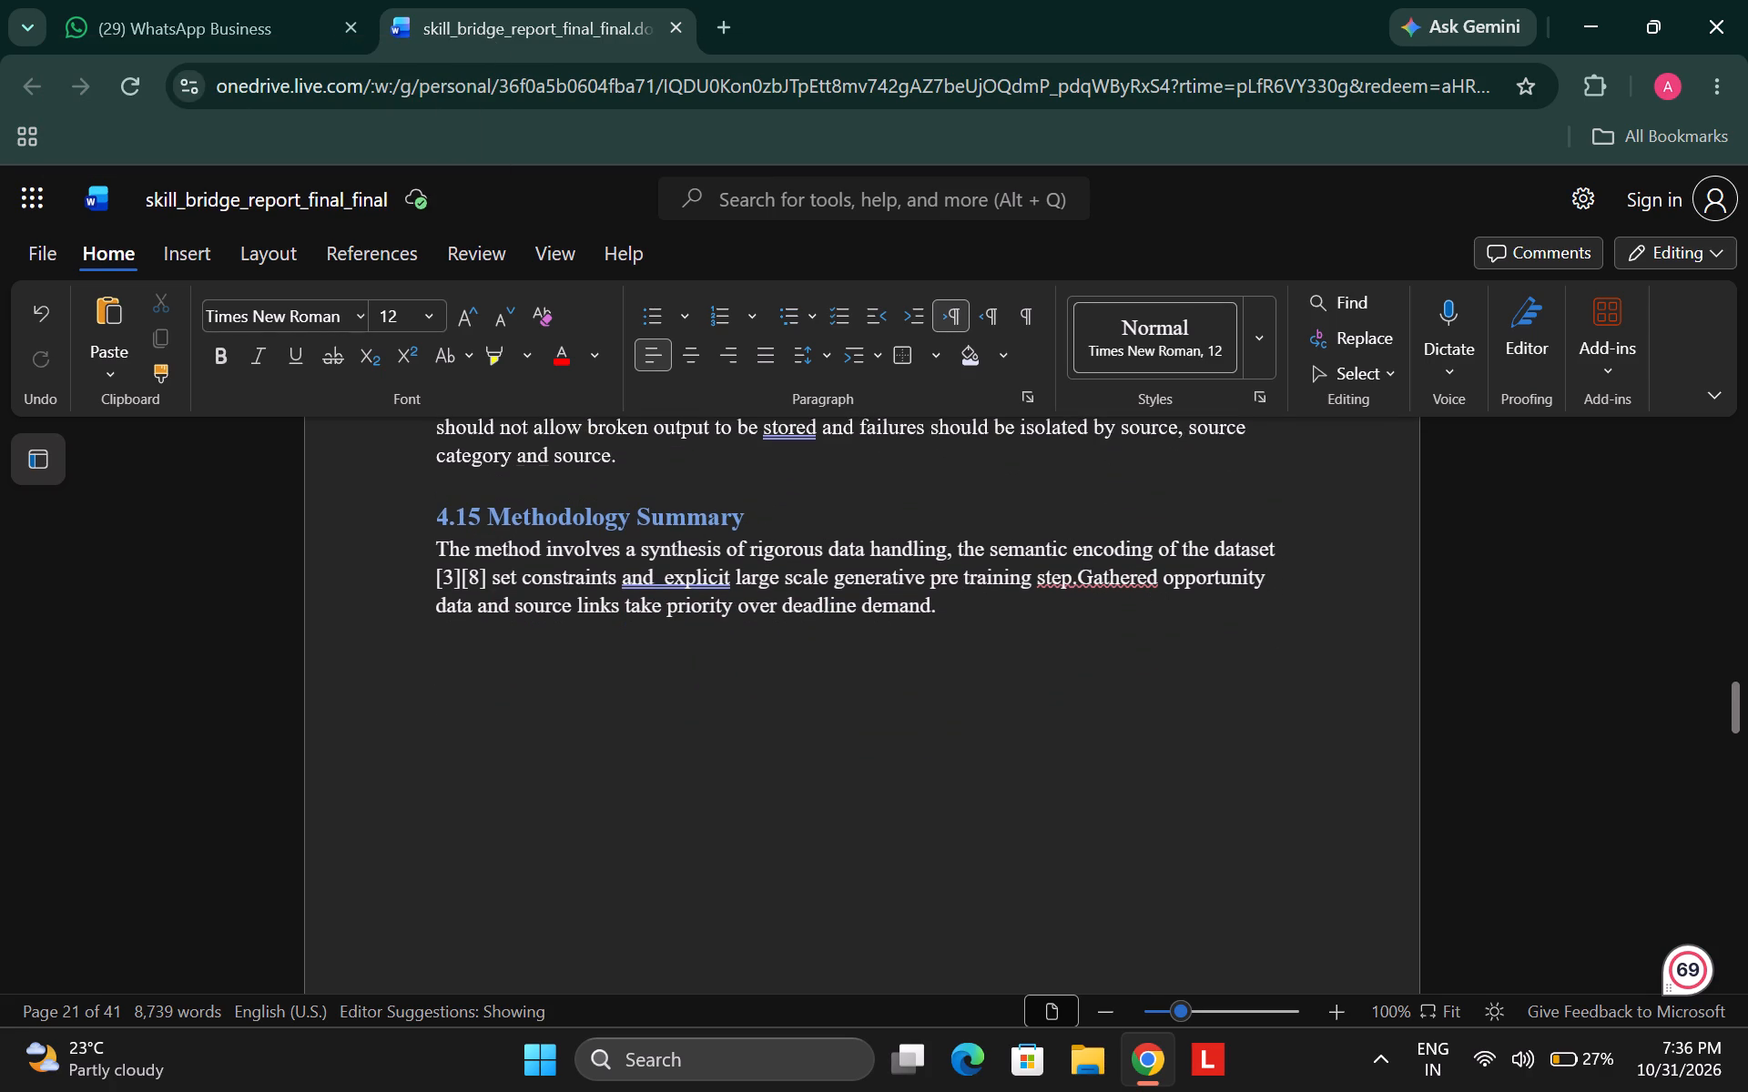
scroll(950, 670, down, 3)
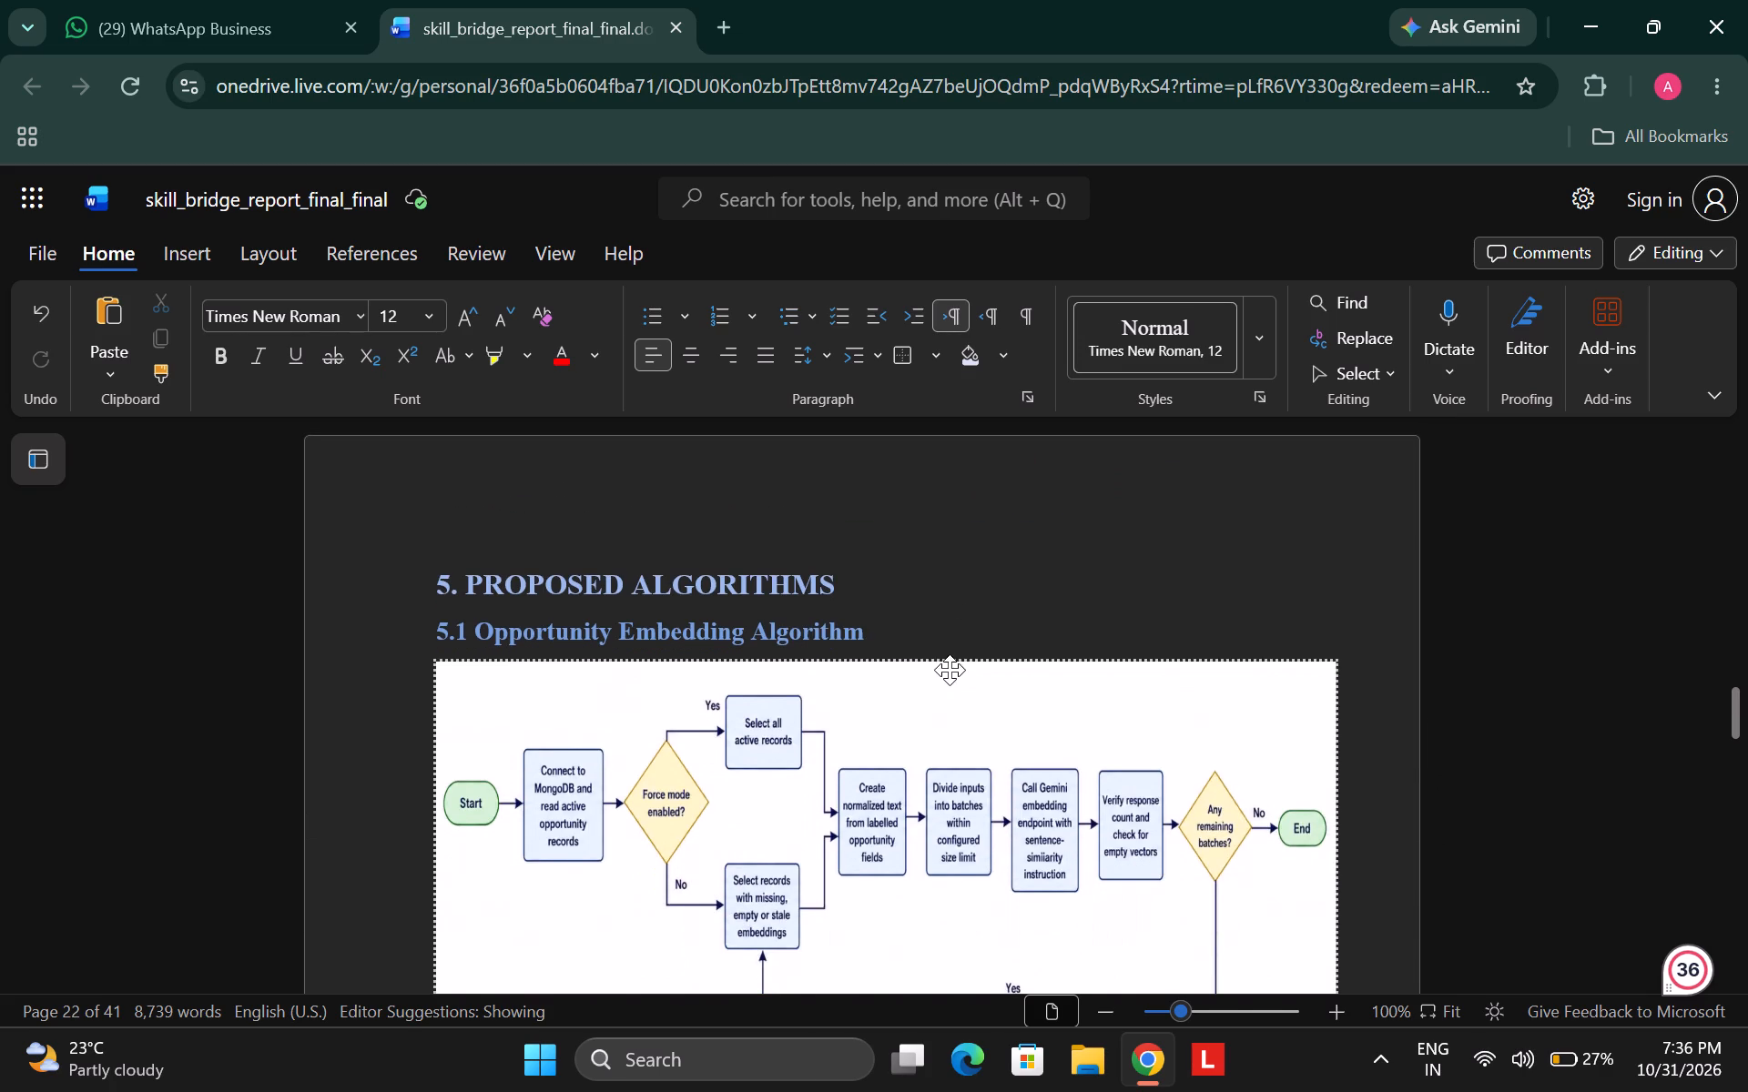
scroll(950, 670, down, 4)
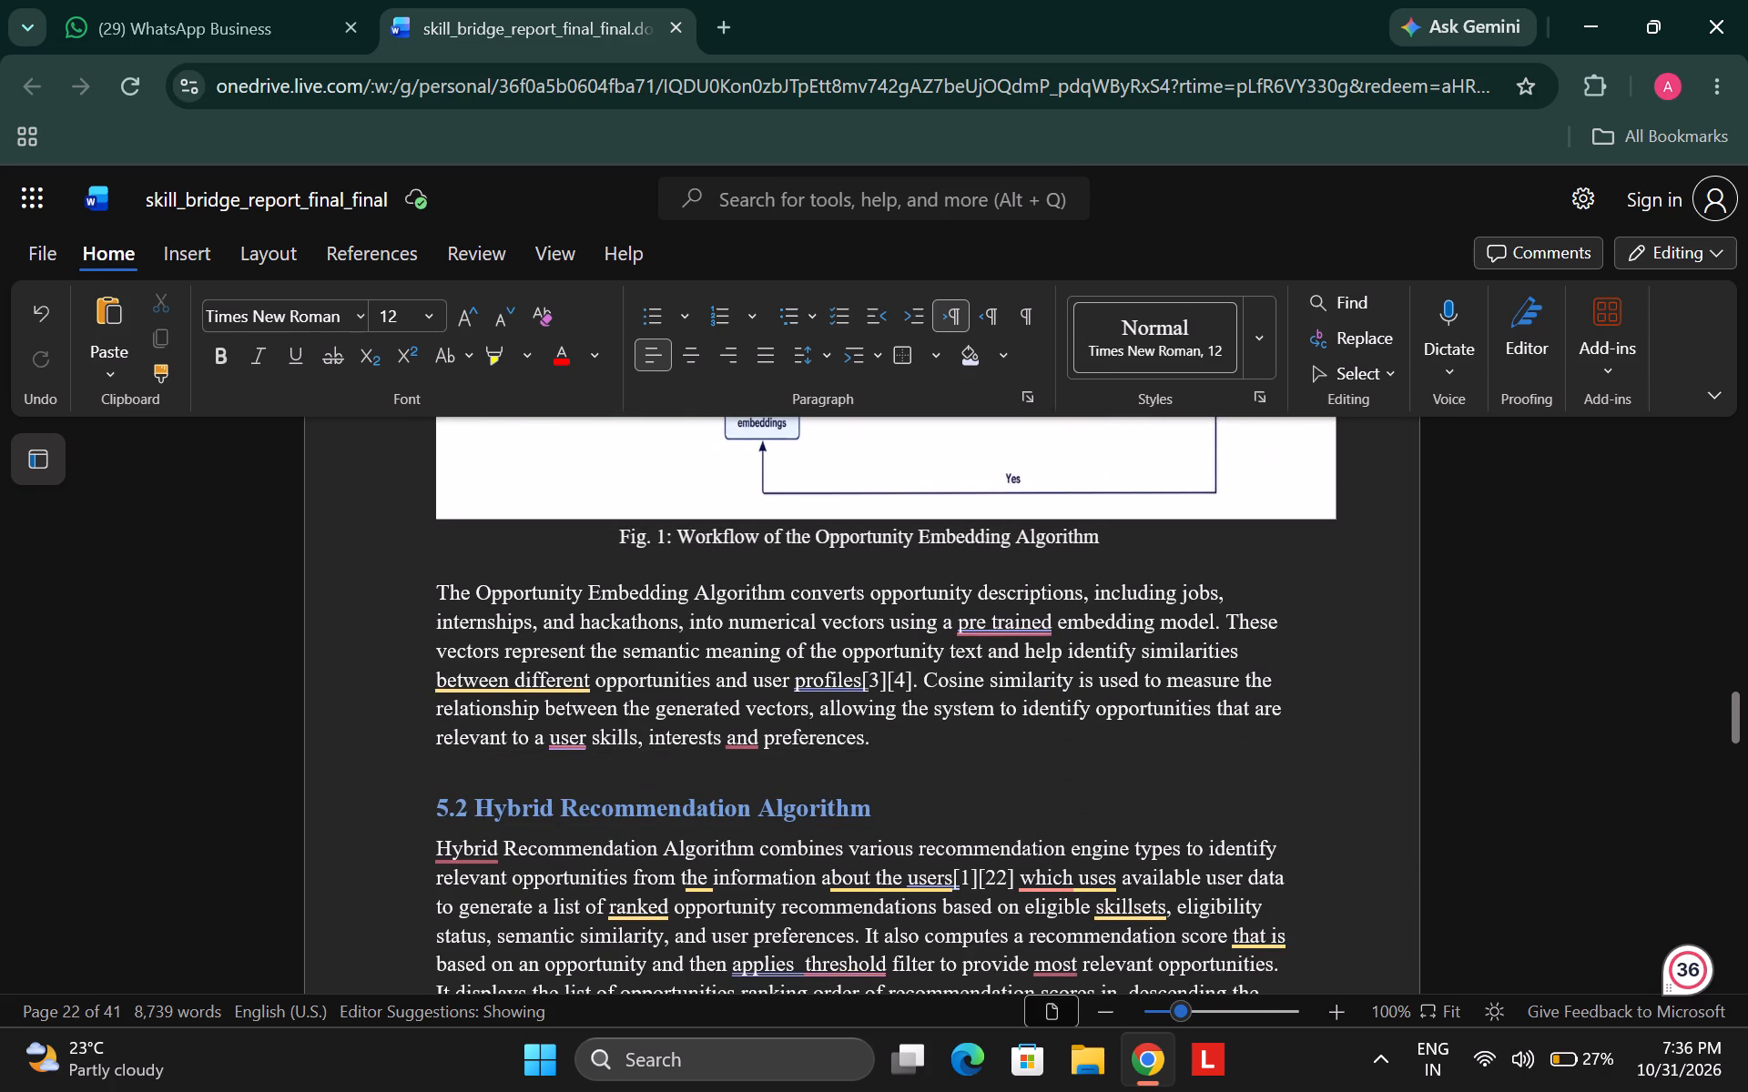
click(991, 621)
key(BackSpace)
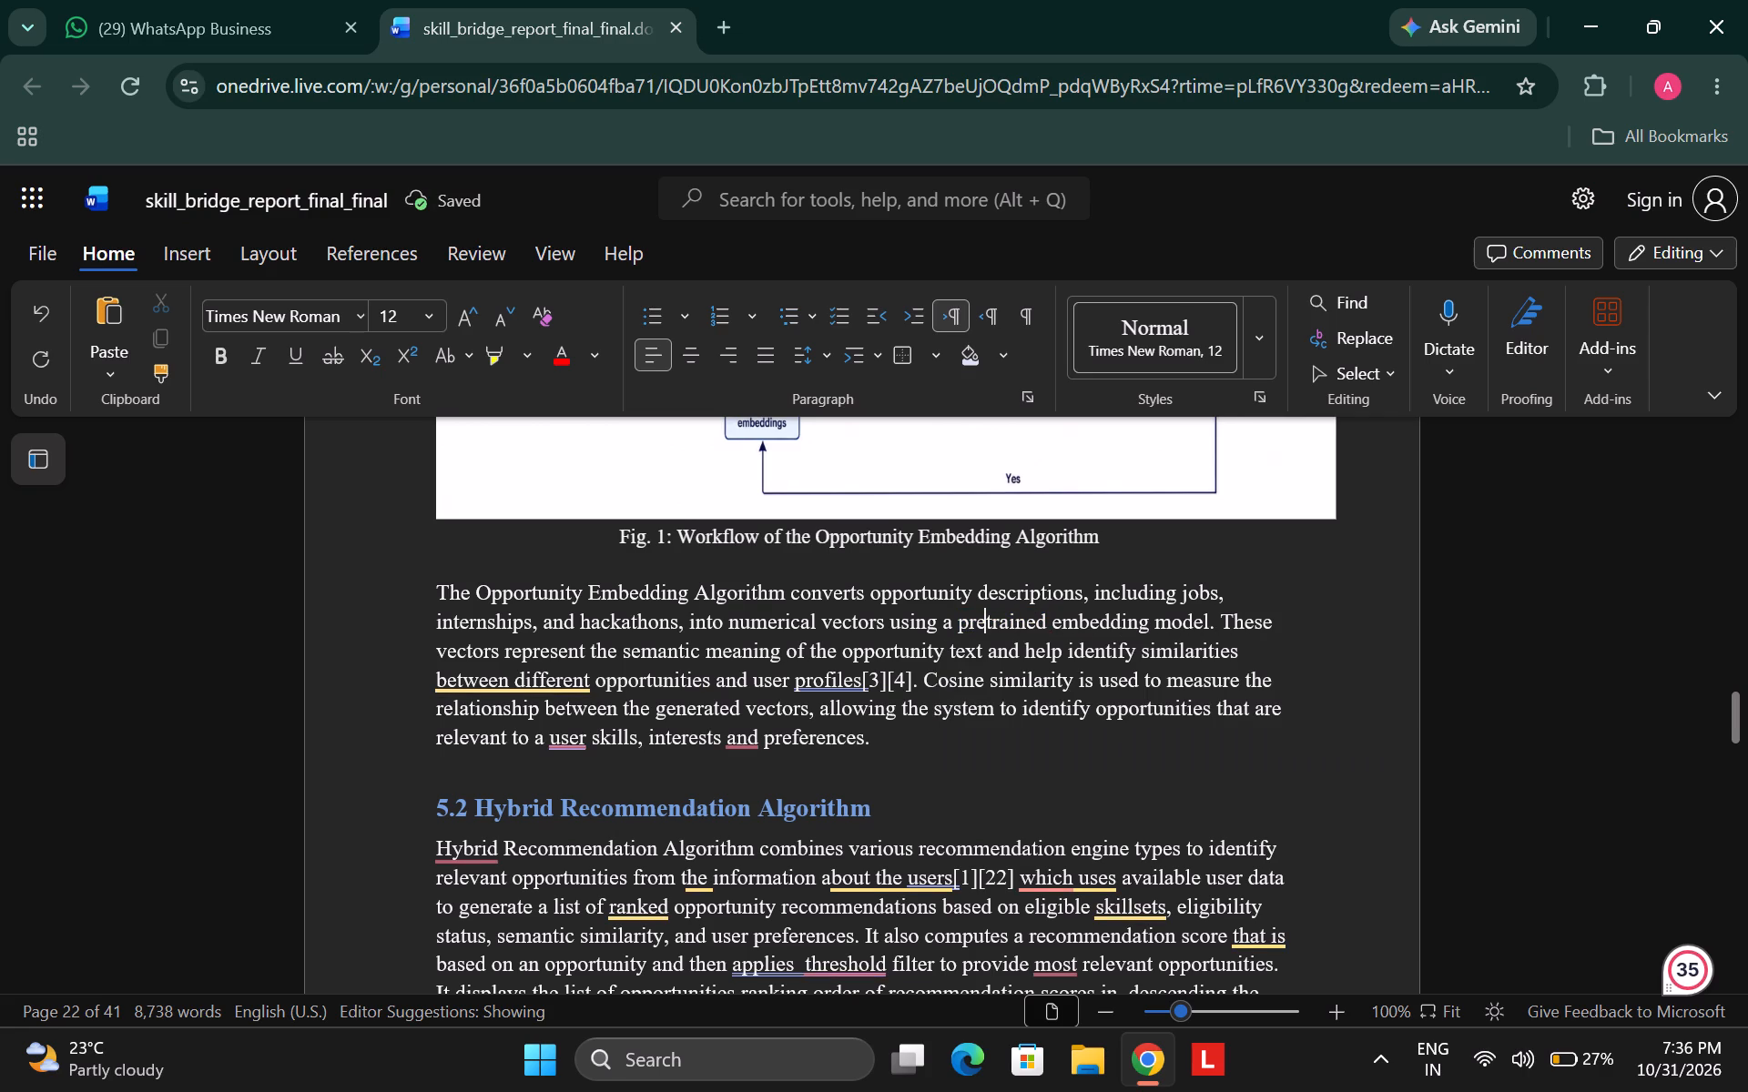
Remove the comma after "semantic similarity" in the first sentence of section 5.2 Hybrid Recommendation Algorithm.
scroll(1014, 753, down, 1)
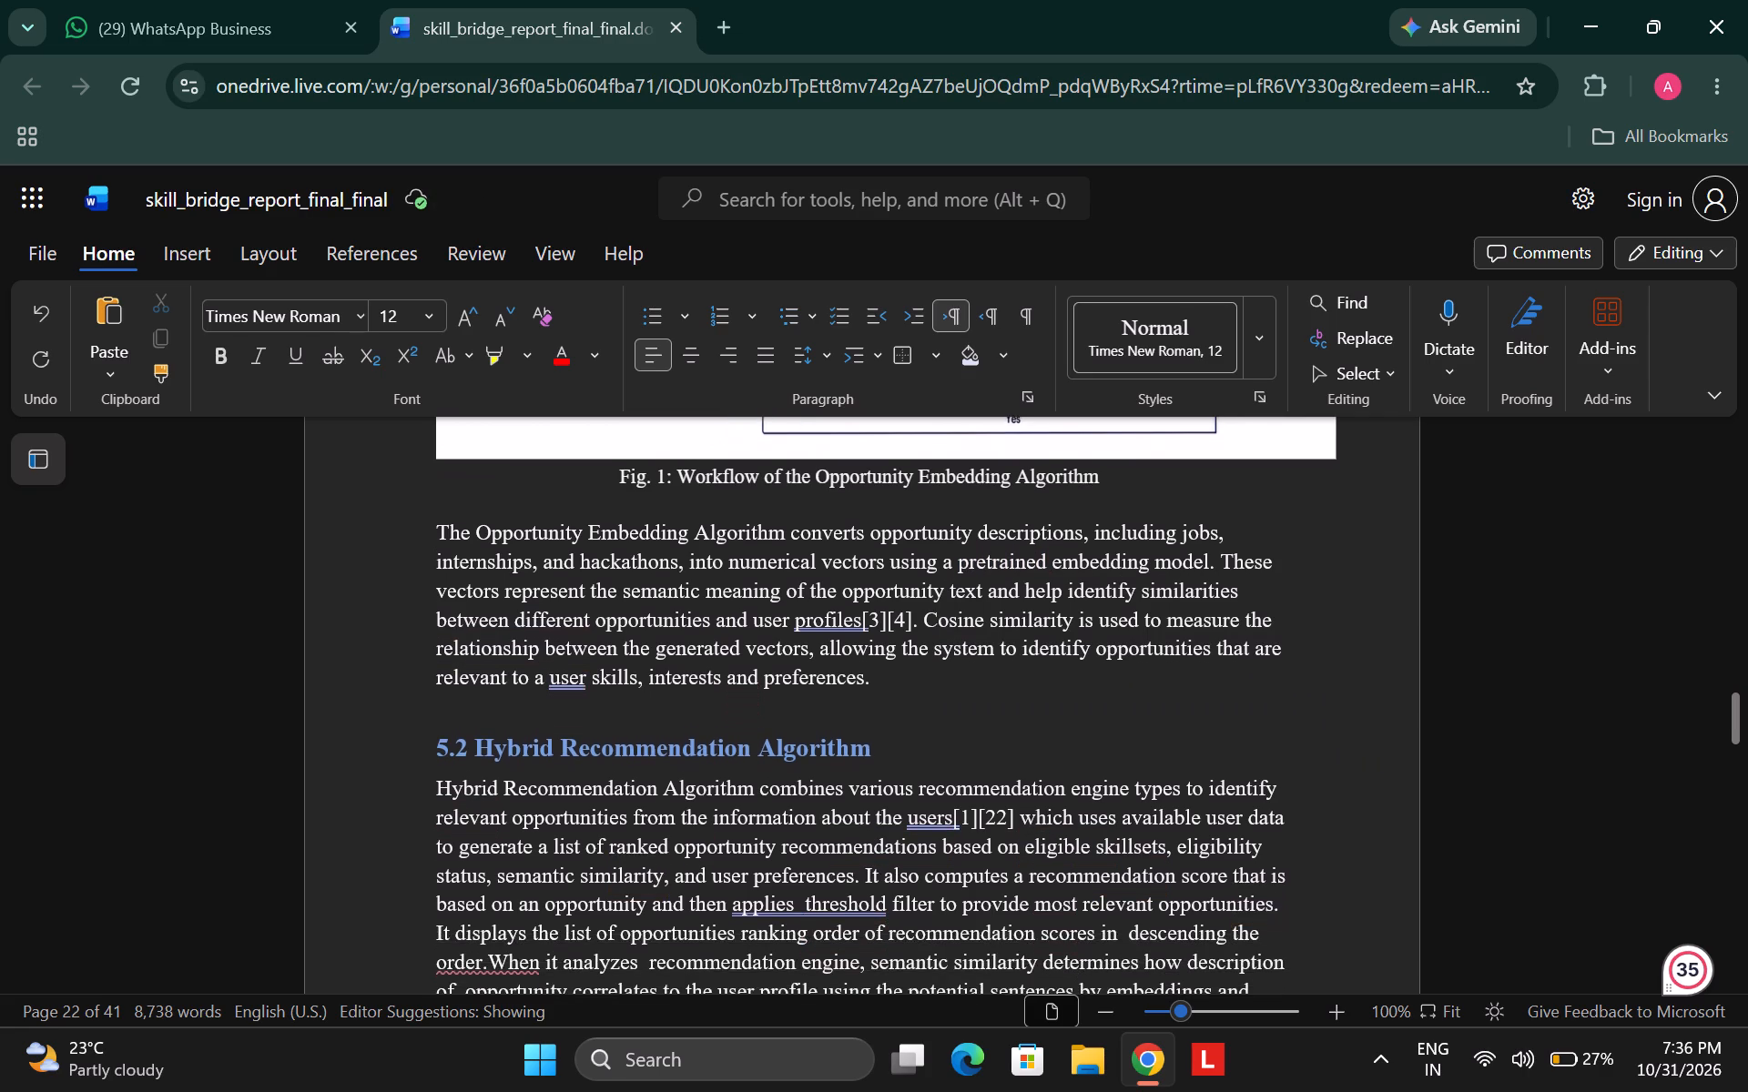
scroll(1014, 753, down, 3)
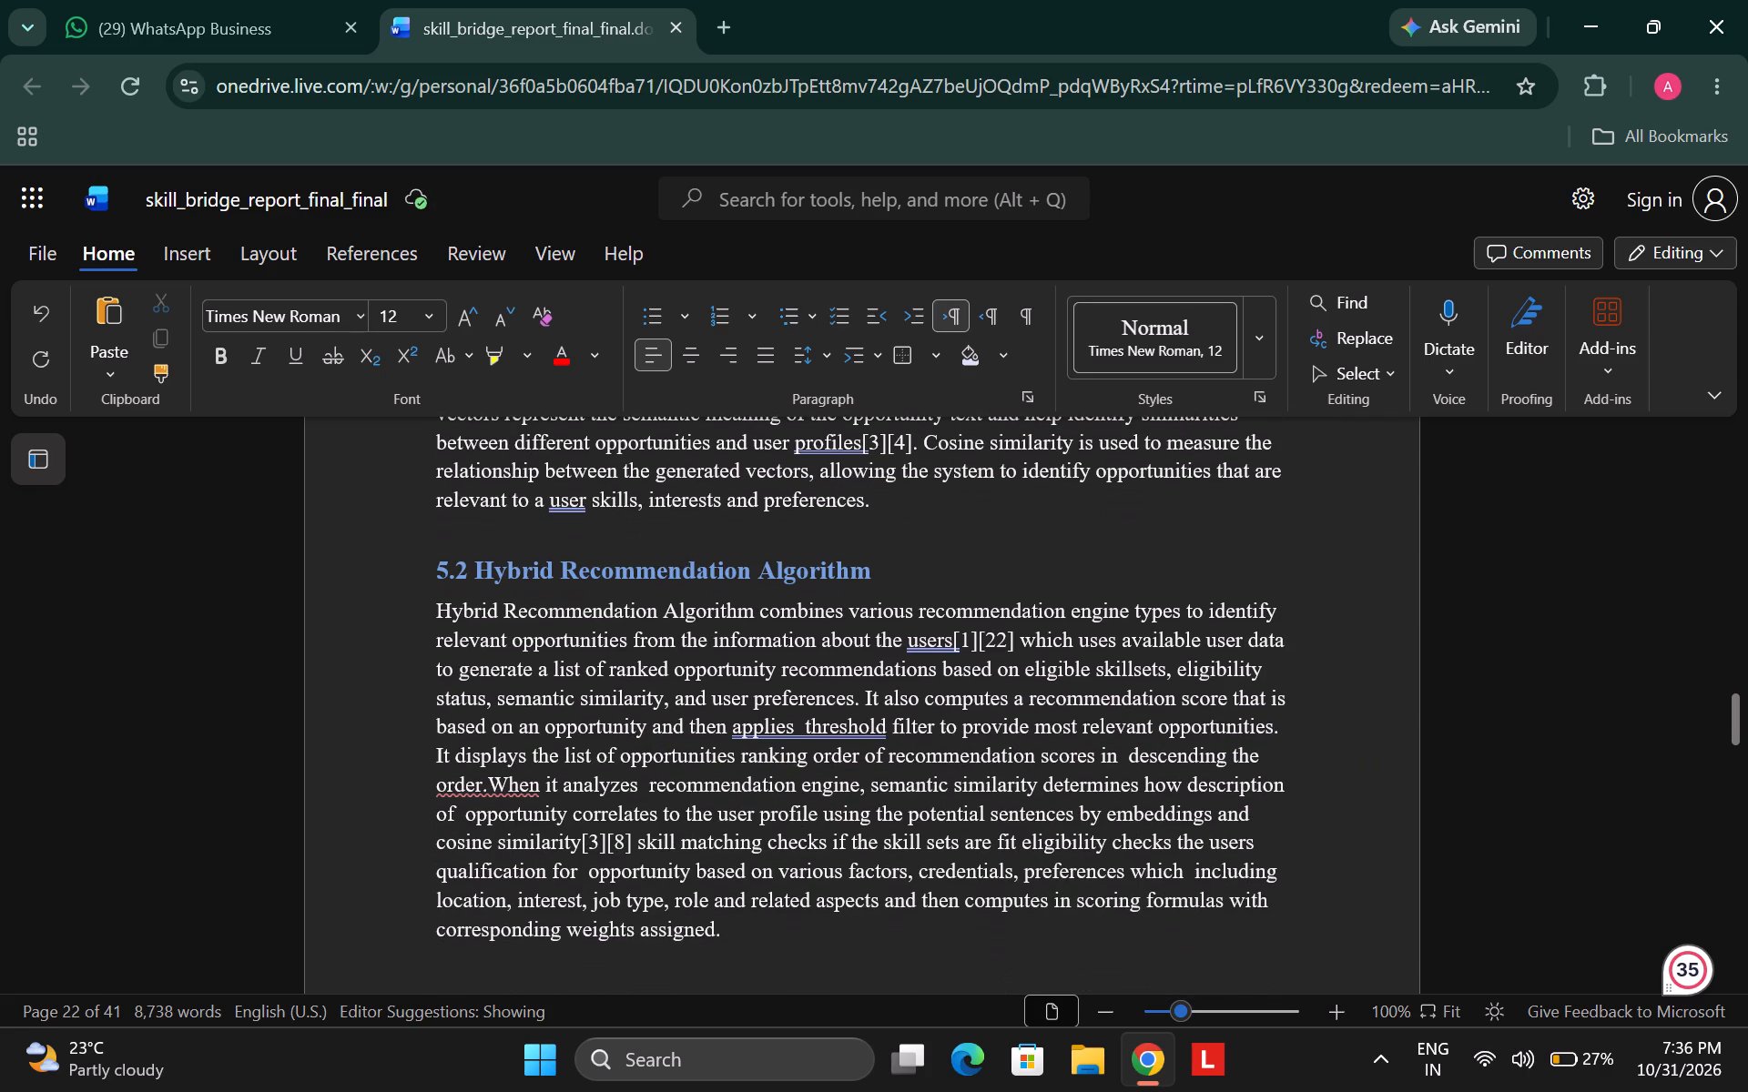
click(670, 696)
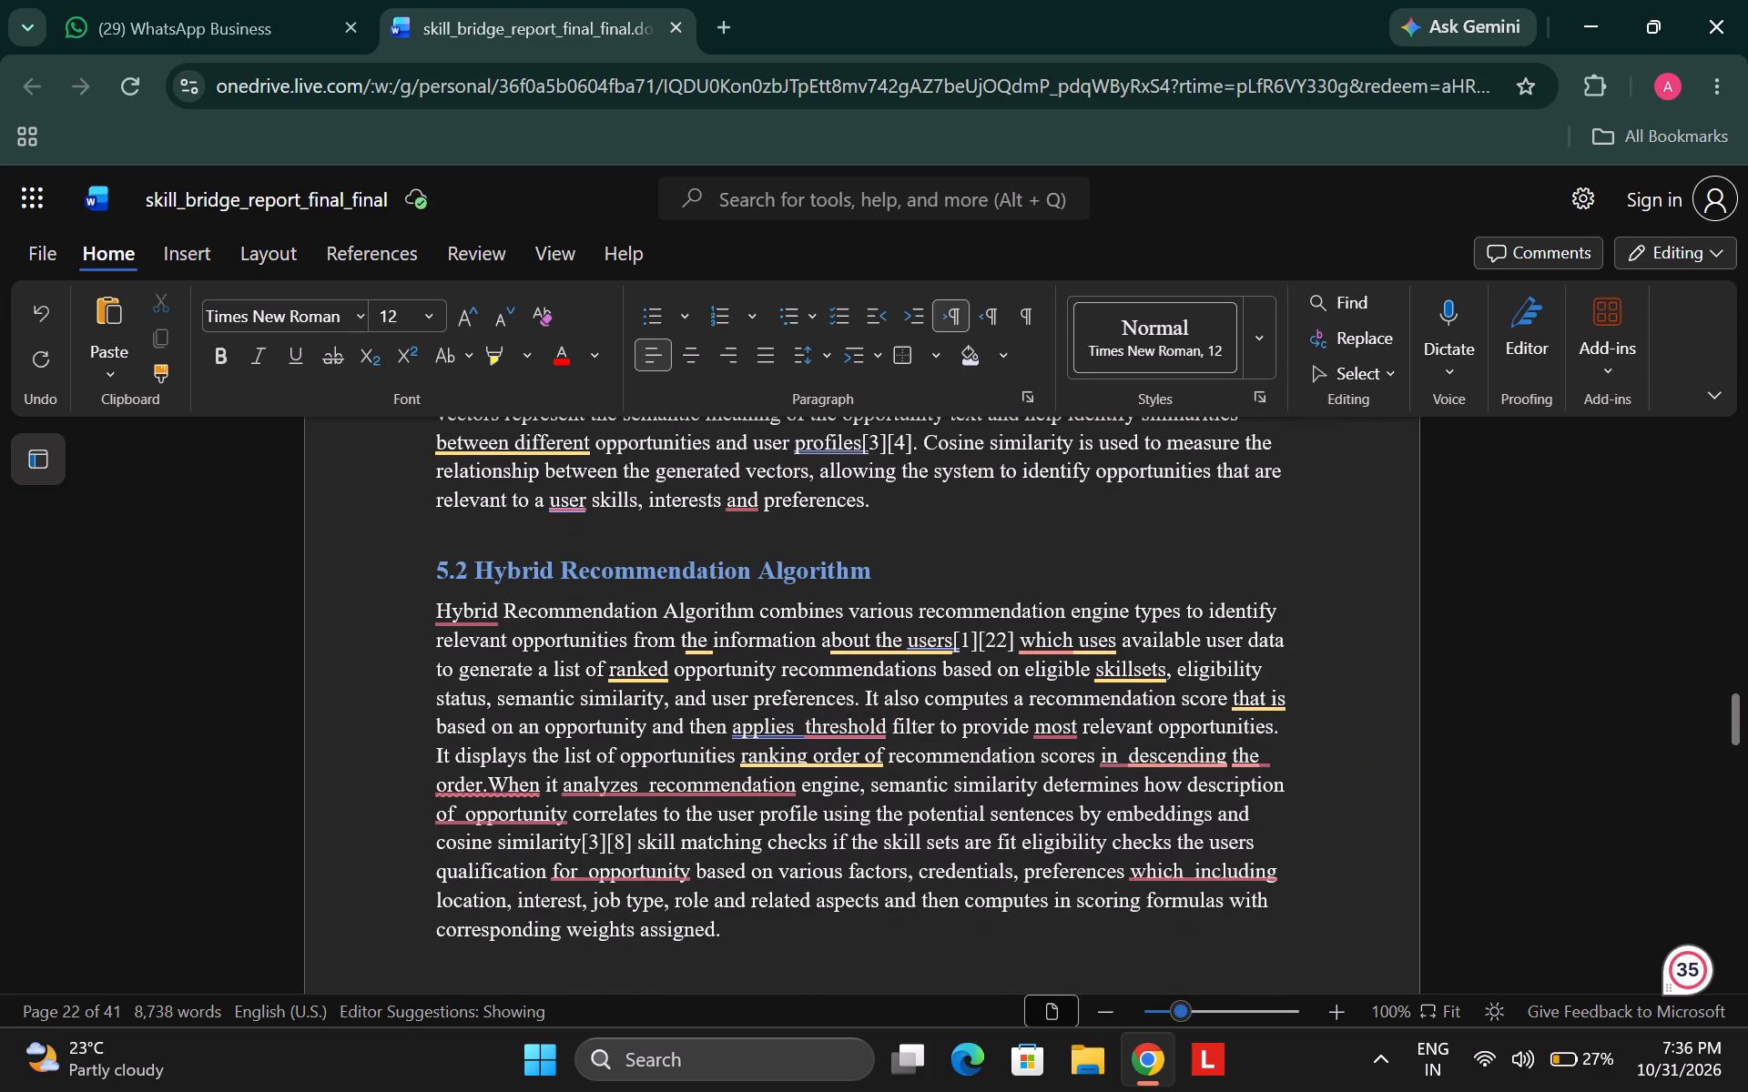
key(BackSpace)
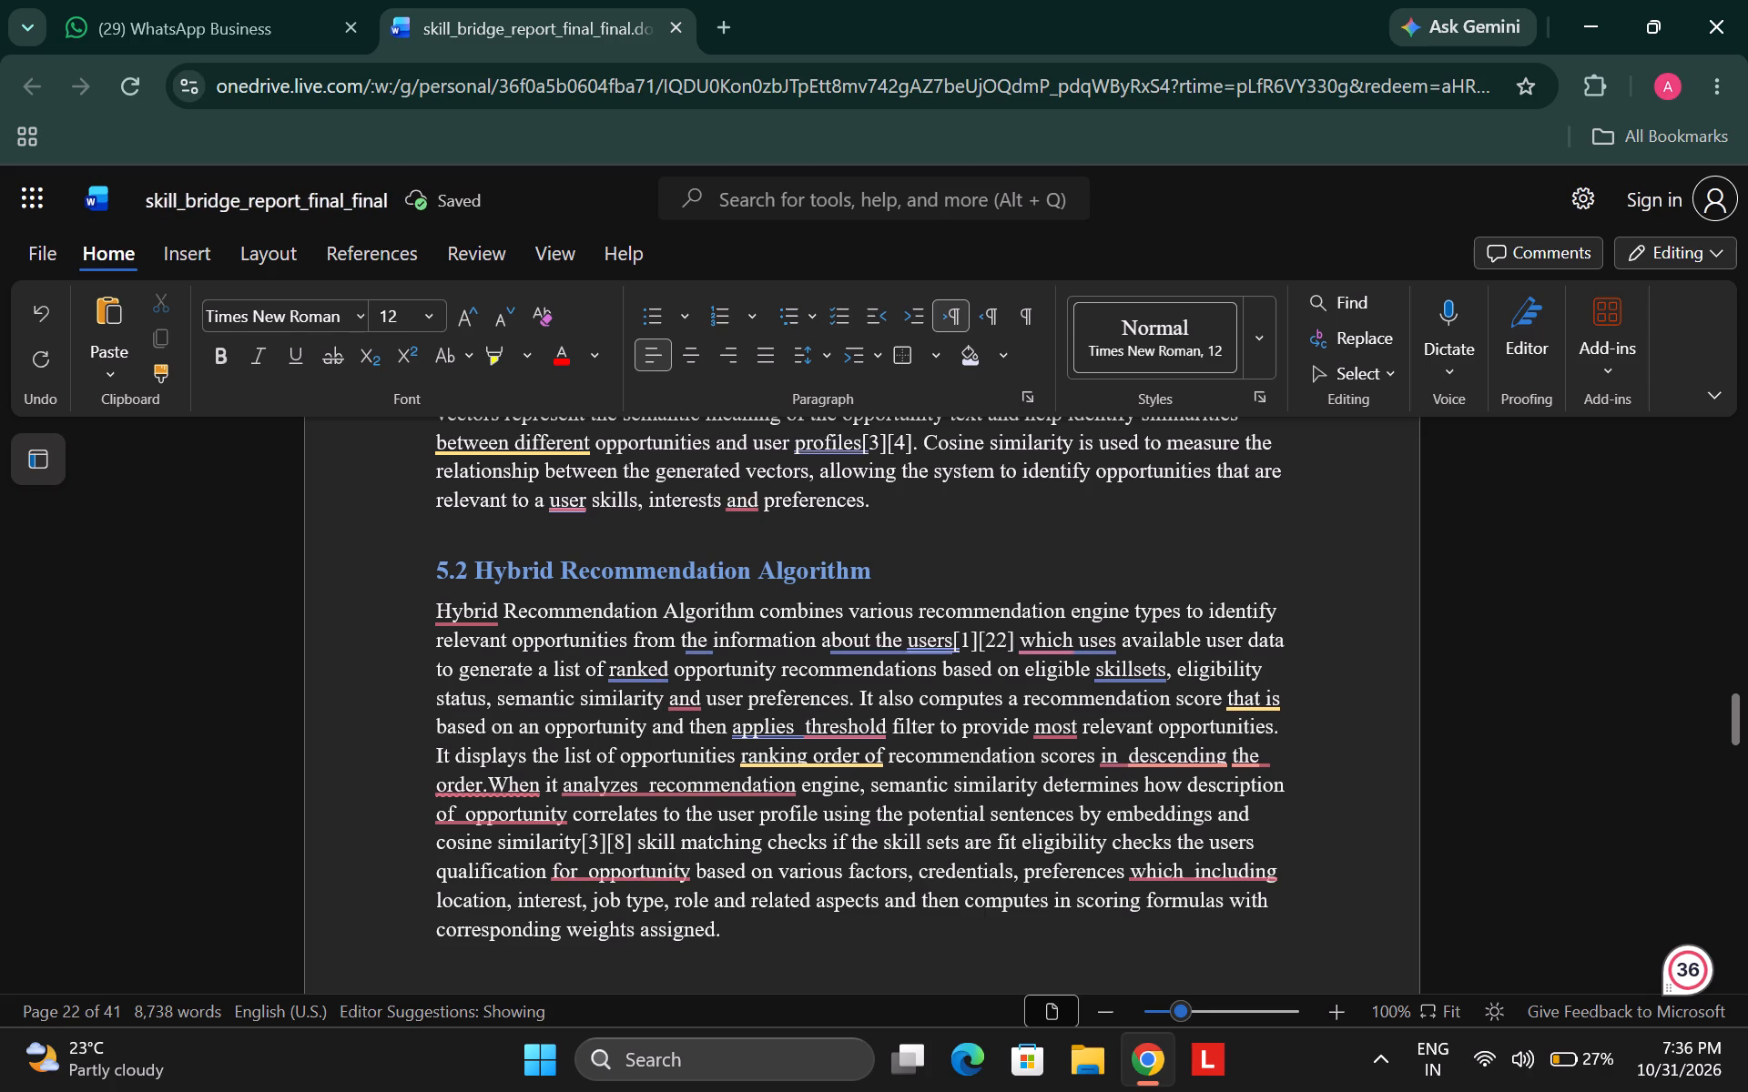
Proofread the rest of the section 5.2 paragraph and look over the Fig. 2 workflow diagram.
scroll(1089, 815, down, 1)
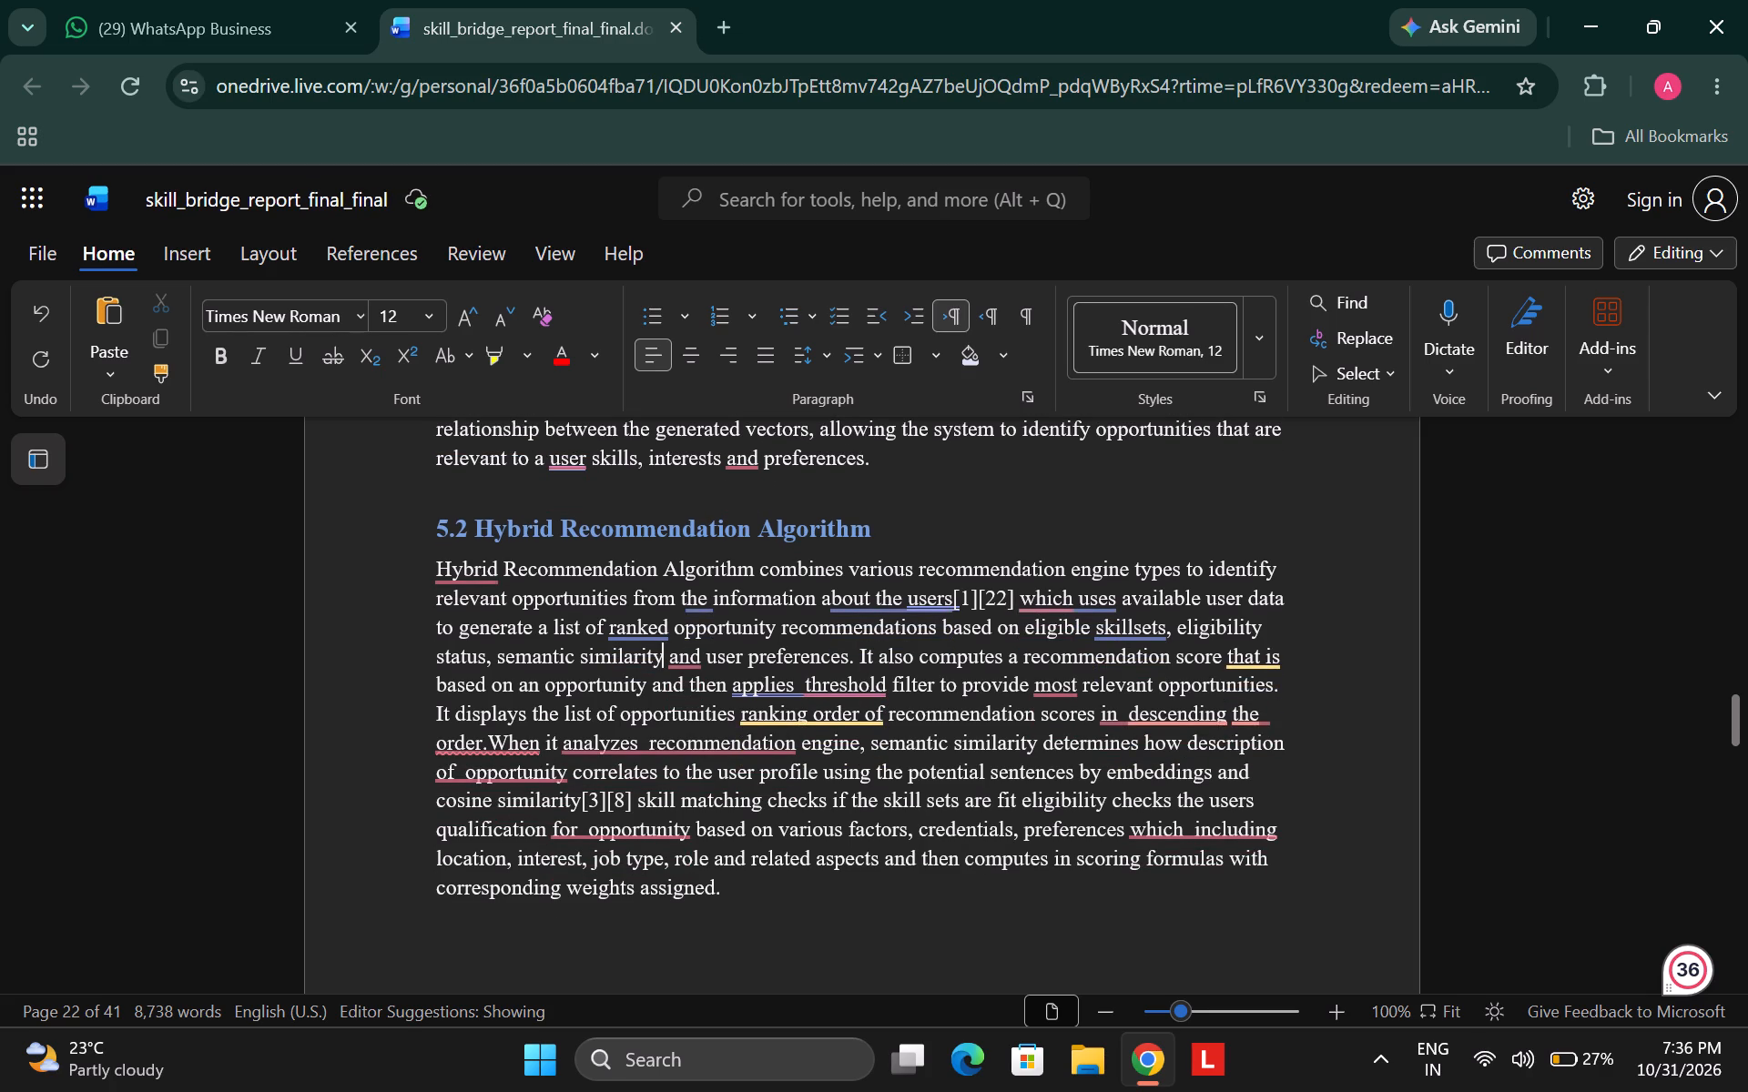
scroll(914, 860, down, 1)
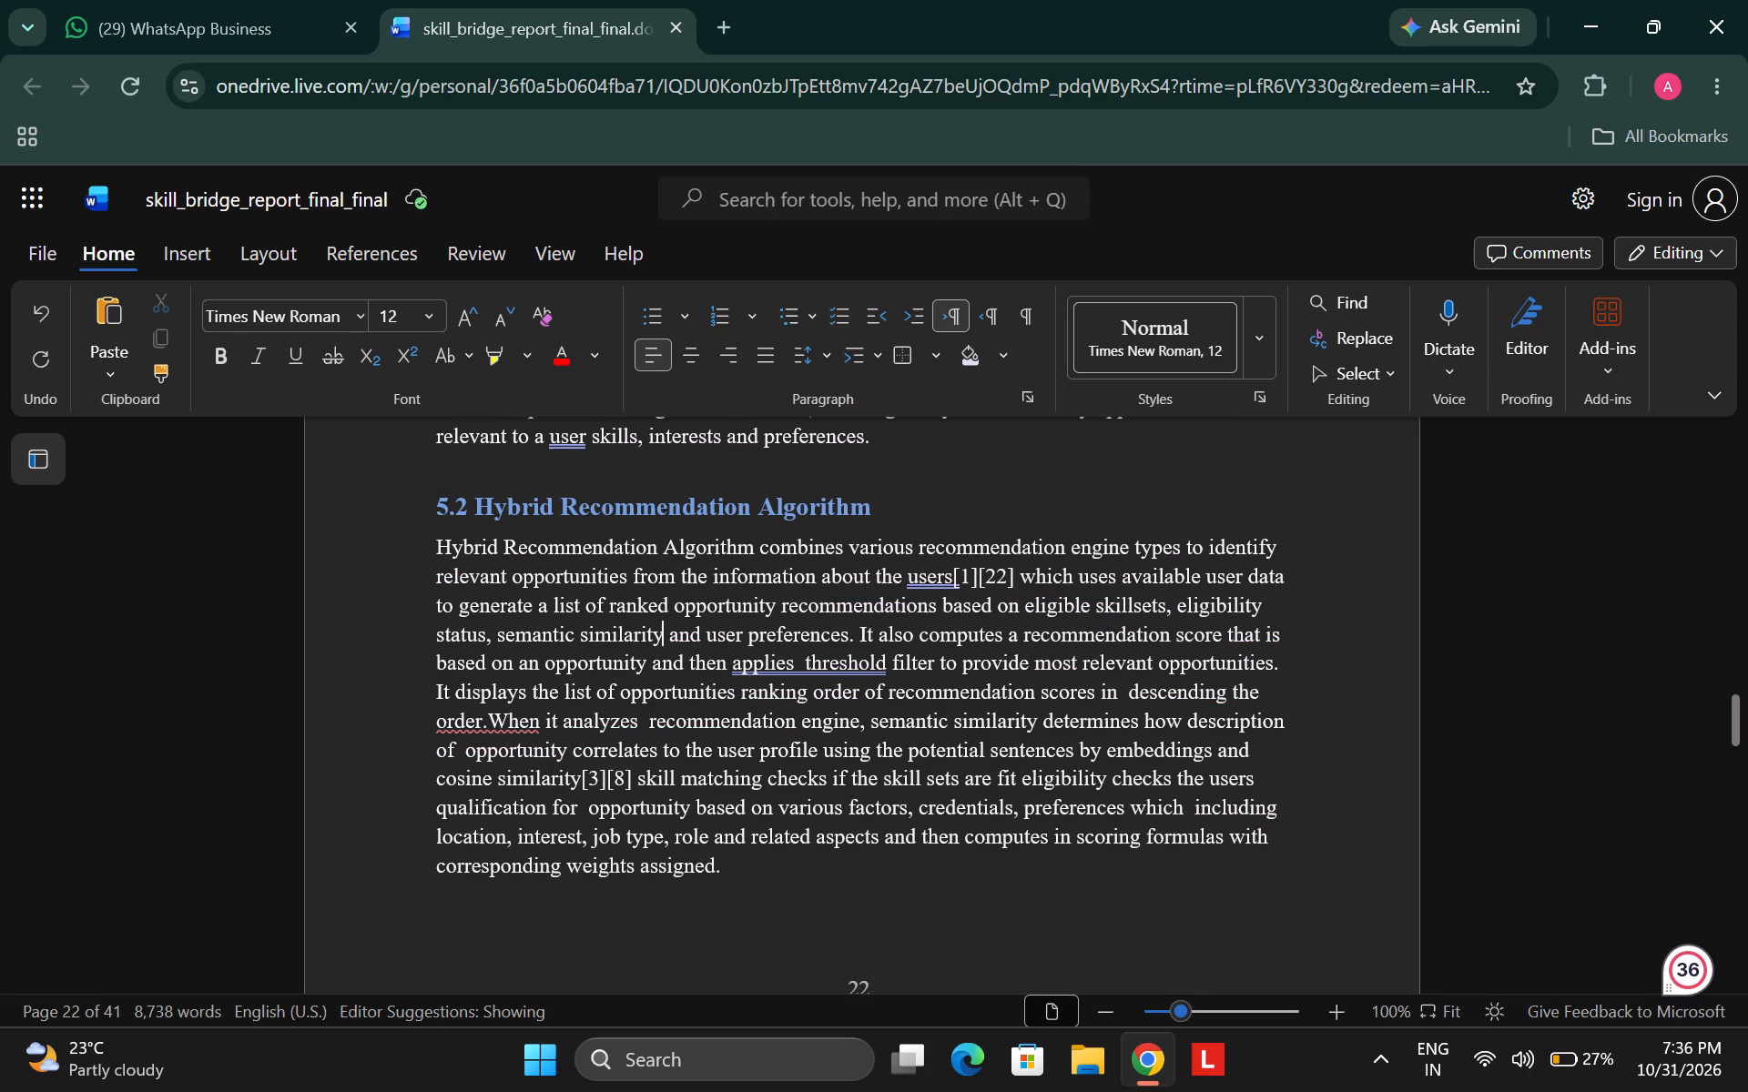
scroll(914, 860, down, 1)
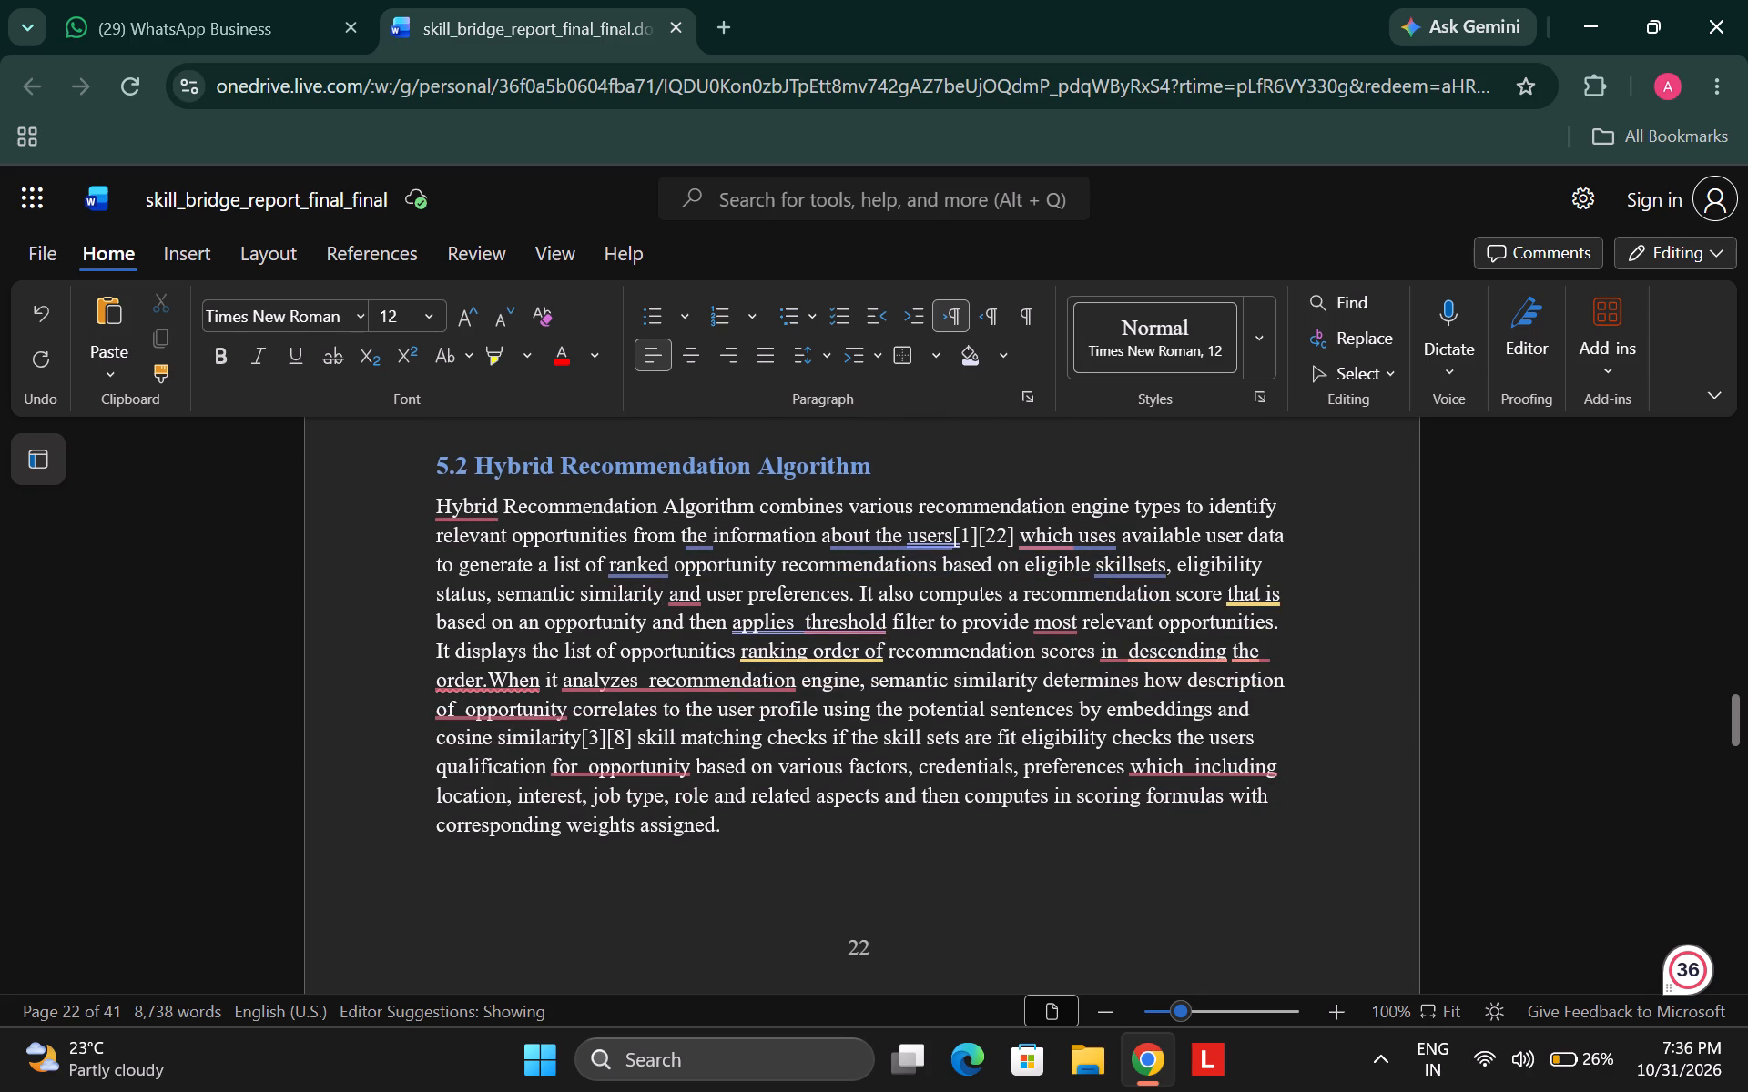
scroll(914, 860, down, 1)
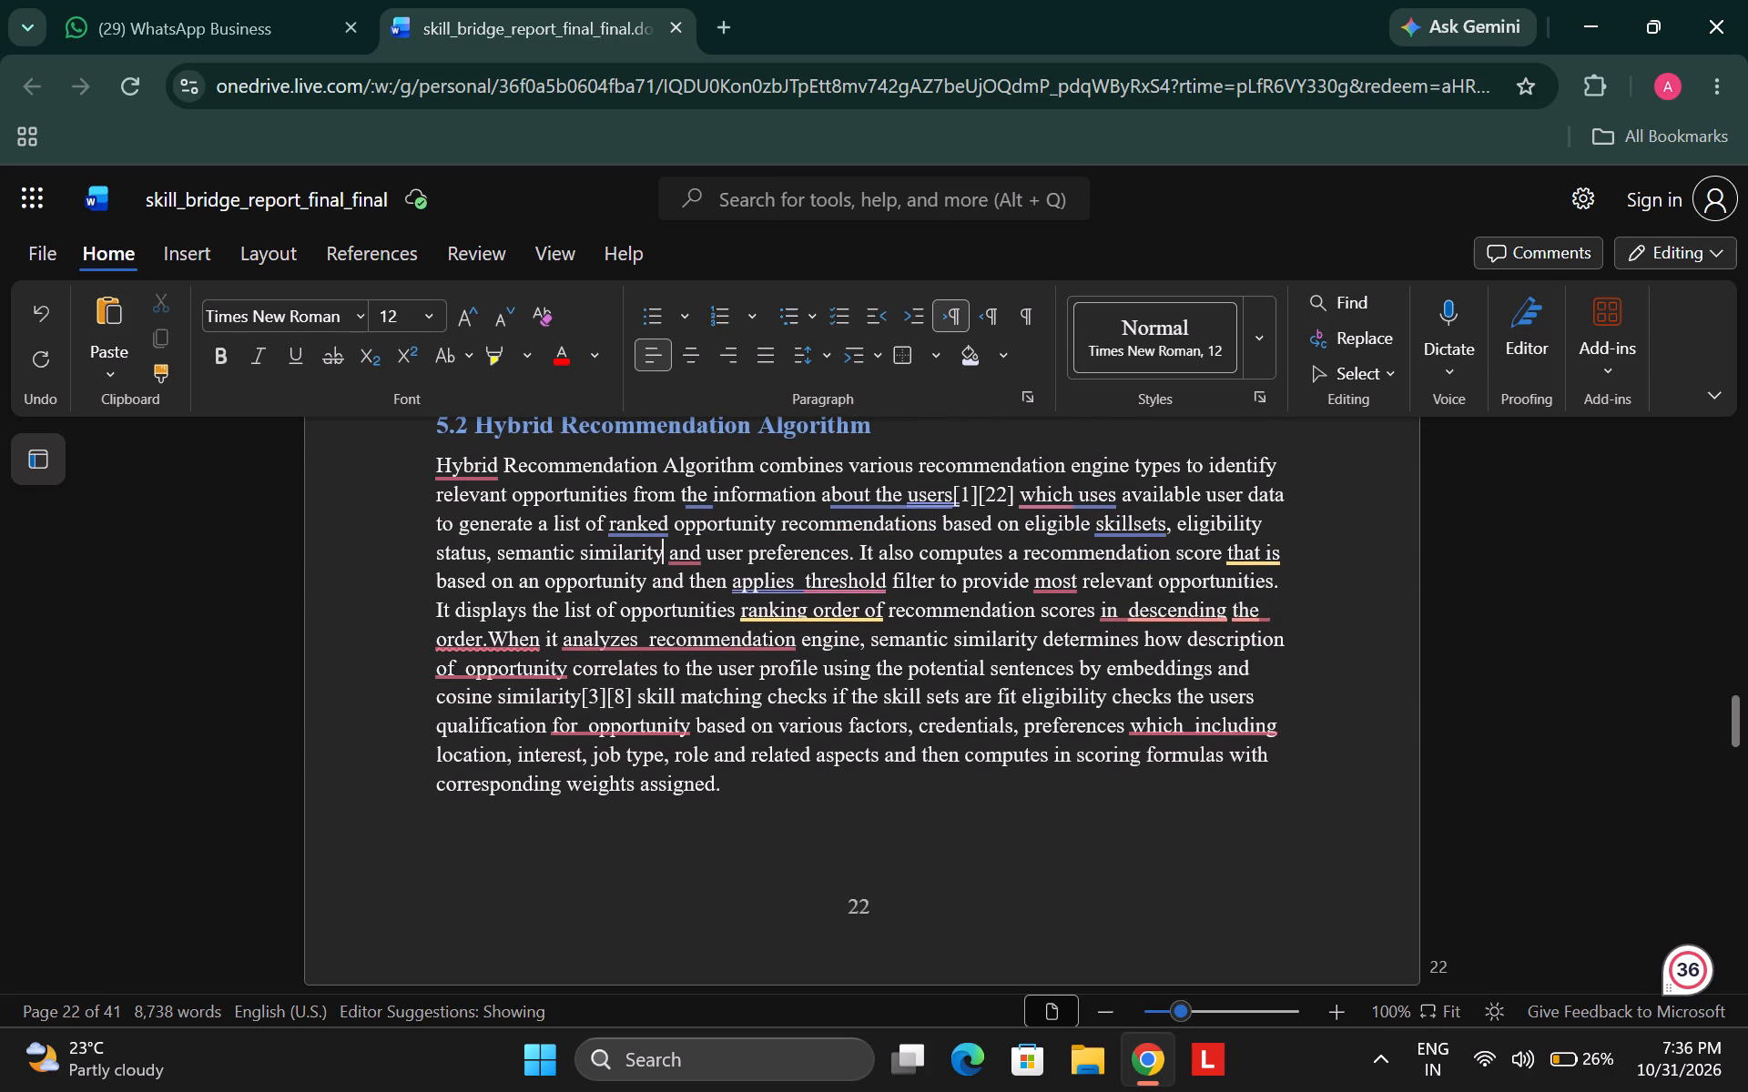
scroll(914, 860, down, 1)
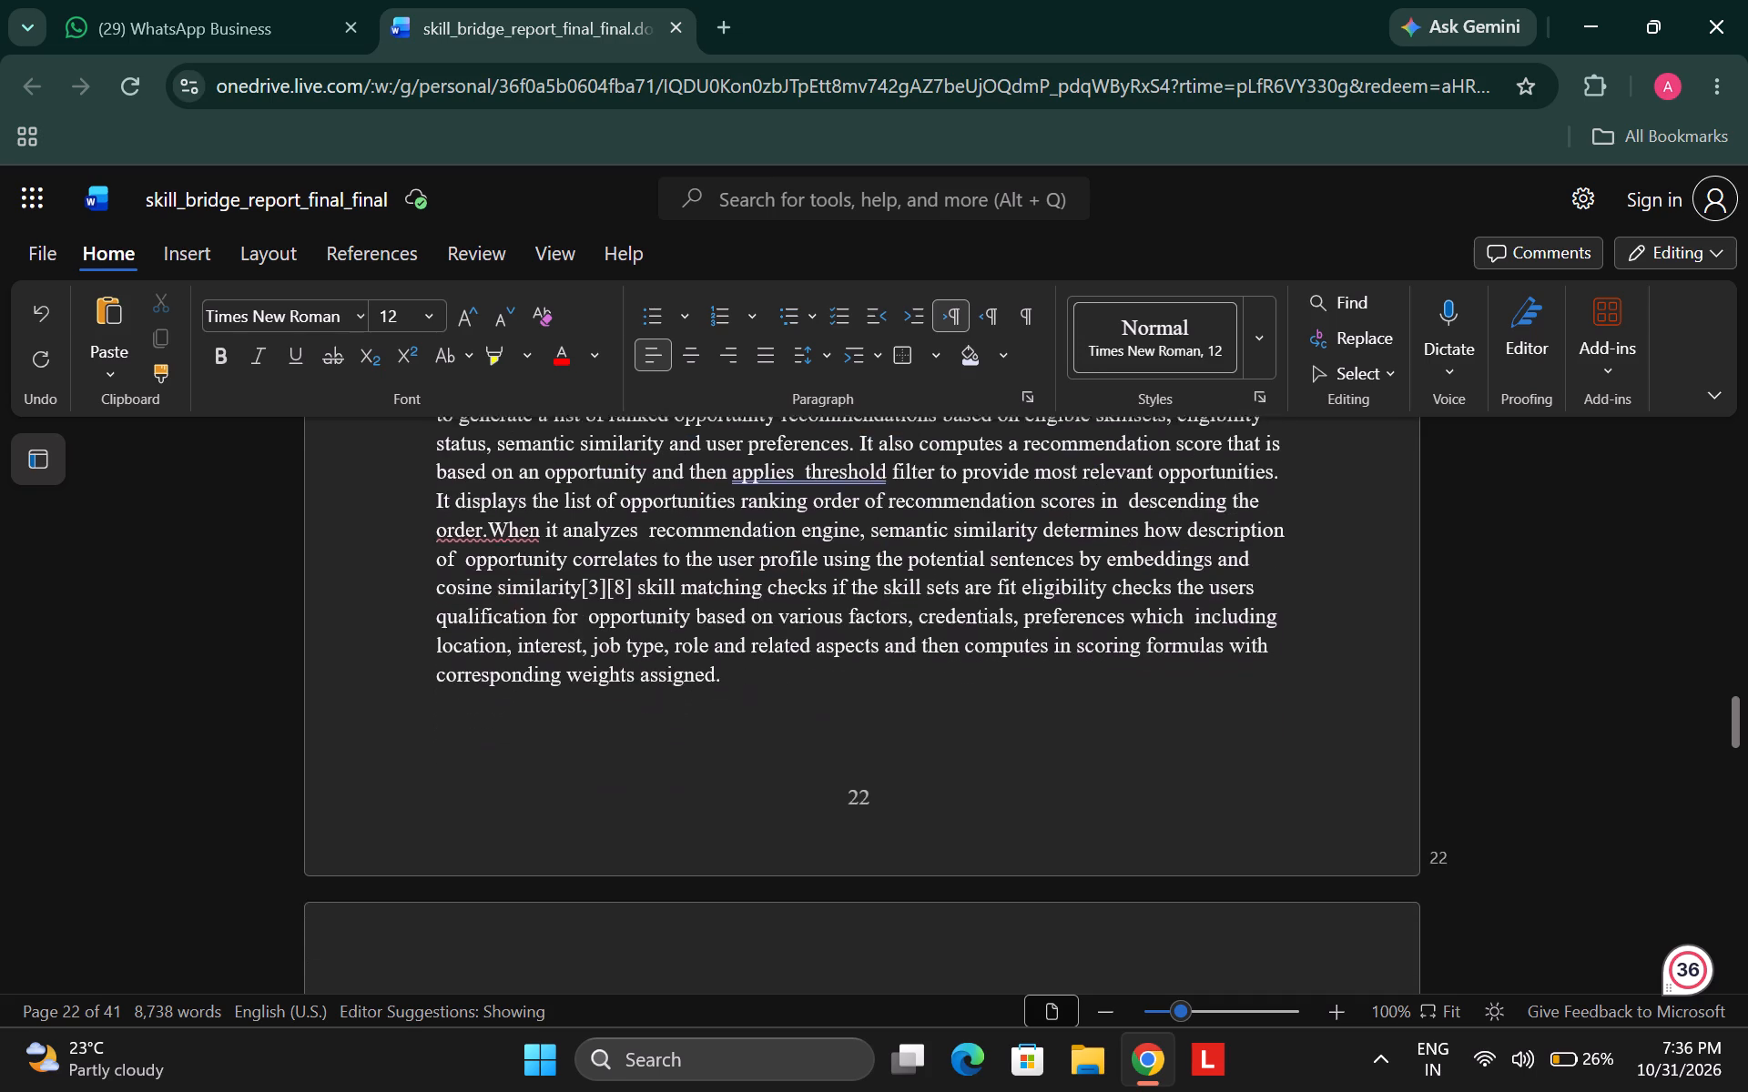
scroll(914, 860, down, 3)
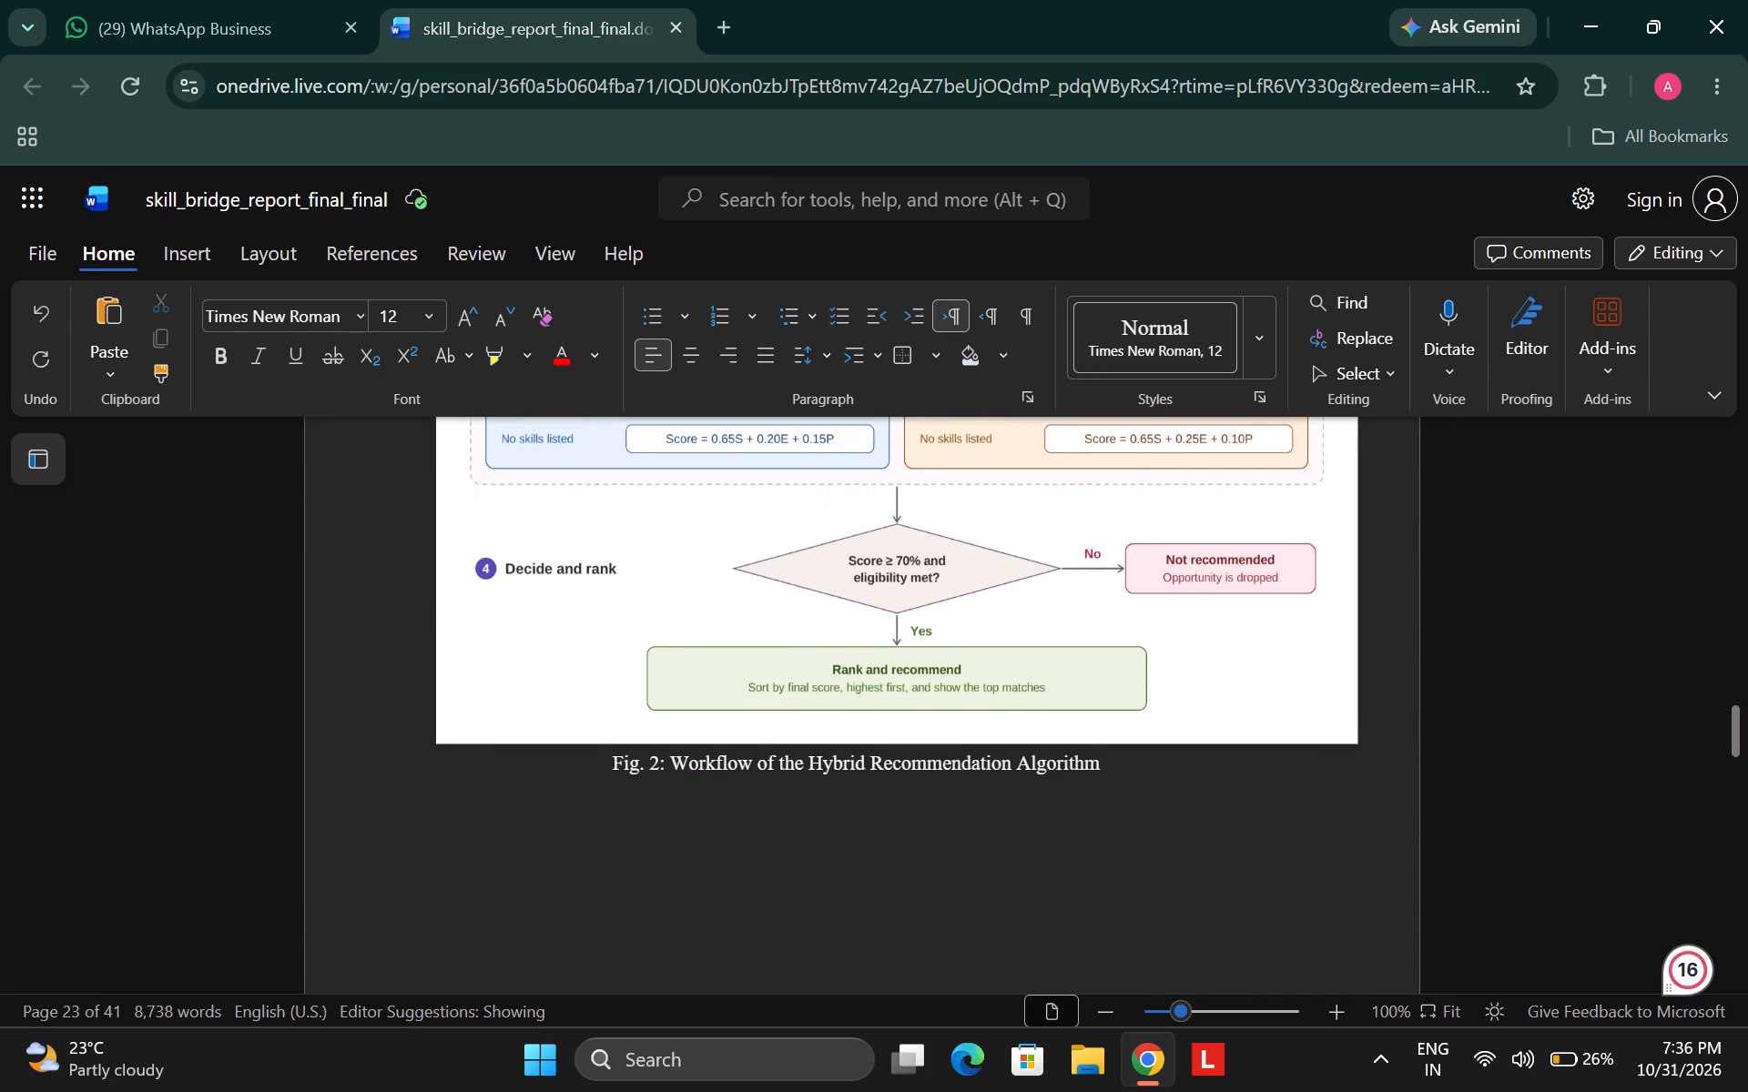
Examine the Fig. 3 SkillBridge hybrid recommendation workflow diagram and proofread the paragraph beneath it.
scroll(914, 860, down, 3)
scroll(914, 860, up, 1)
scroll(914, 860, down, 3)
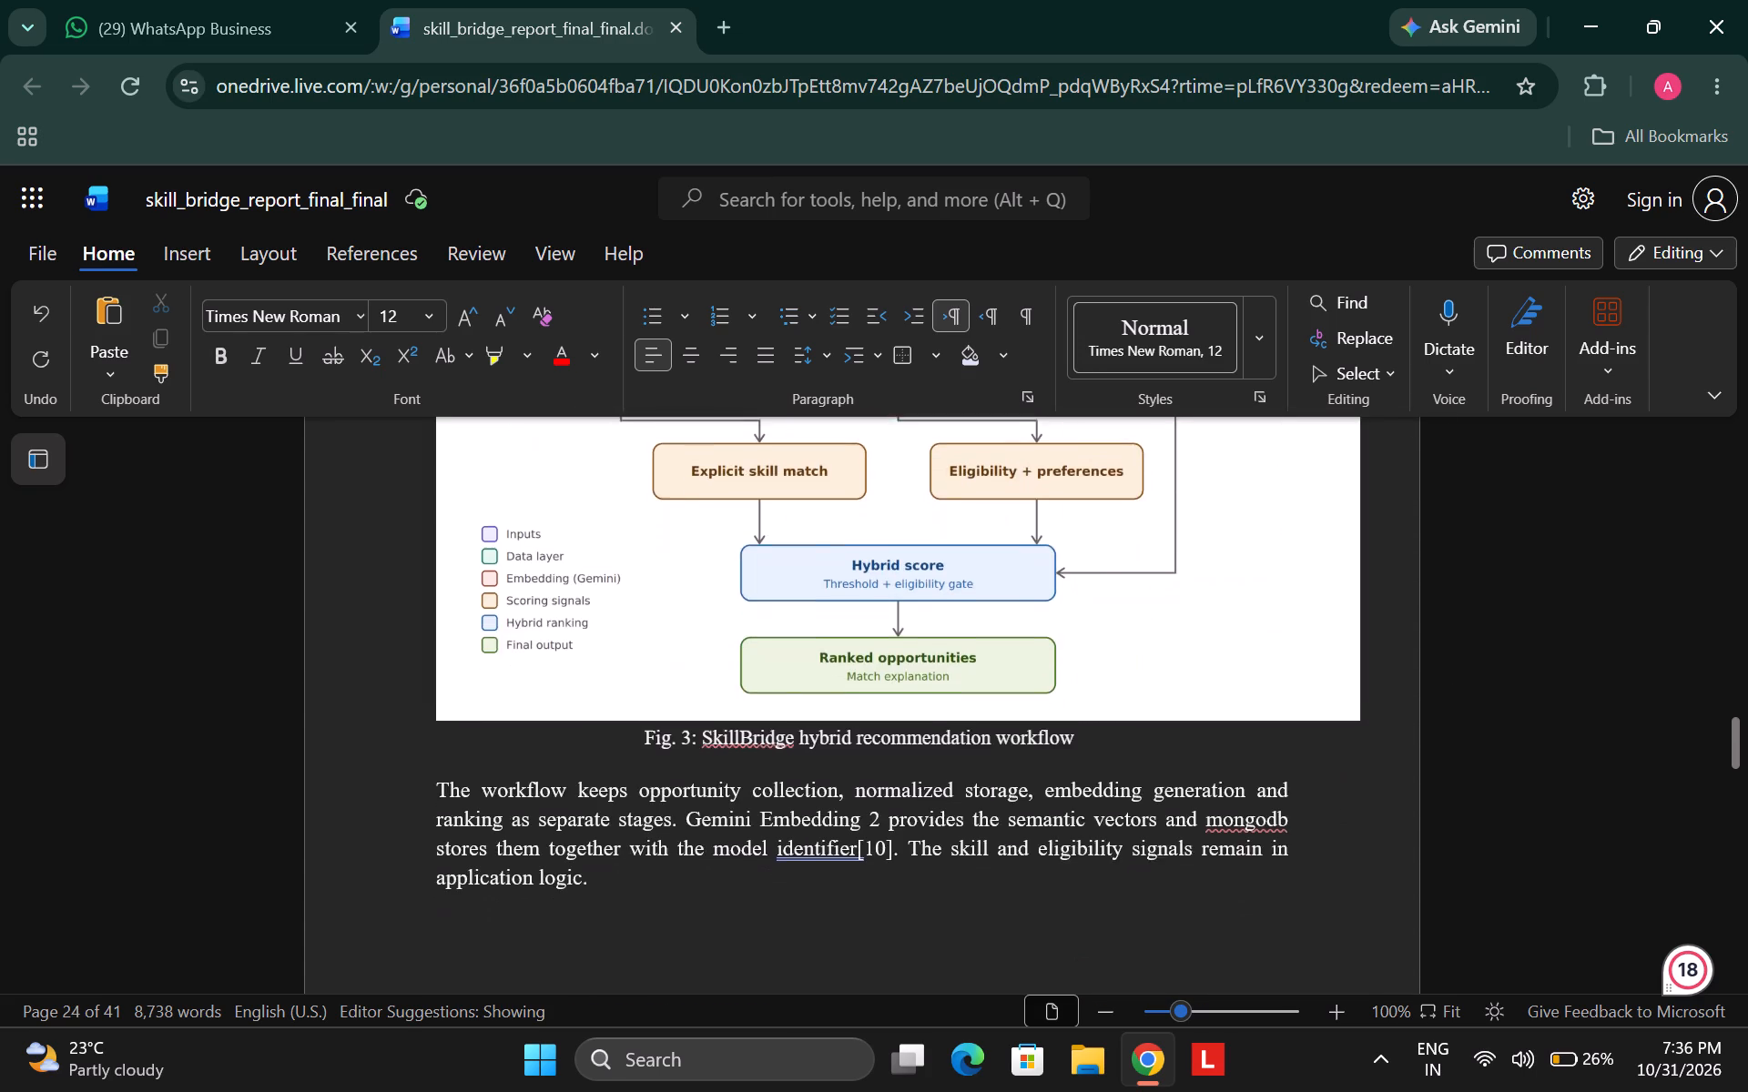
scroll(914, 860, up, 4)
scroll(914, 860, down, 3)
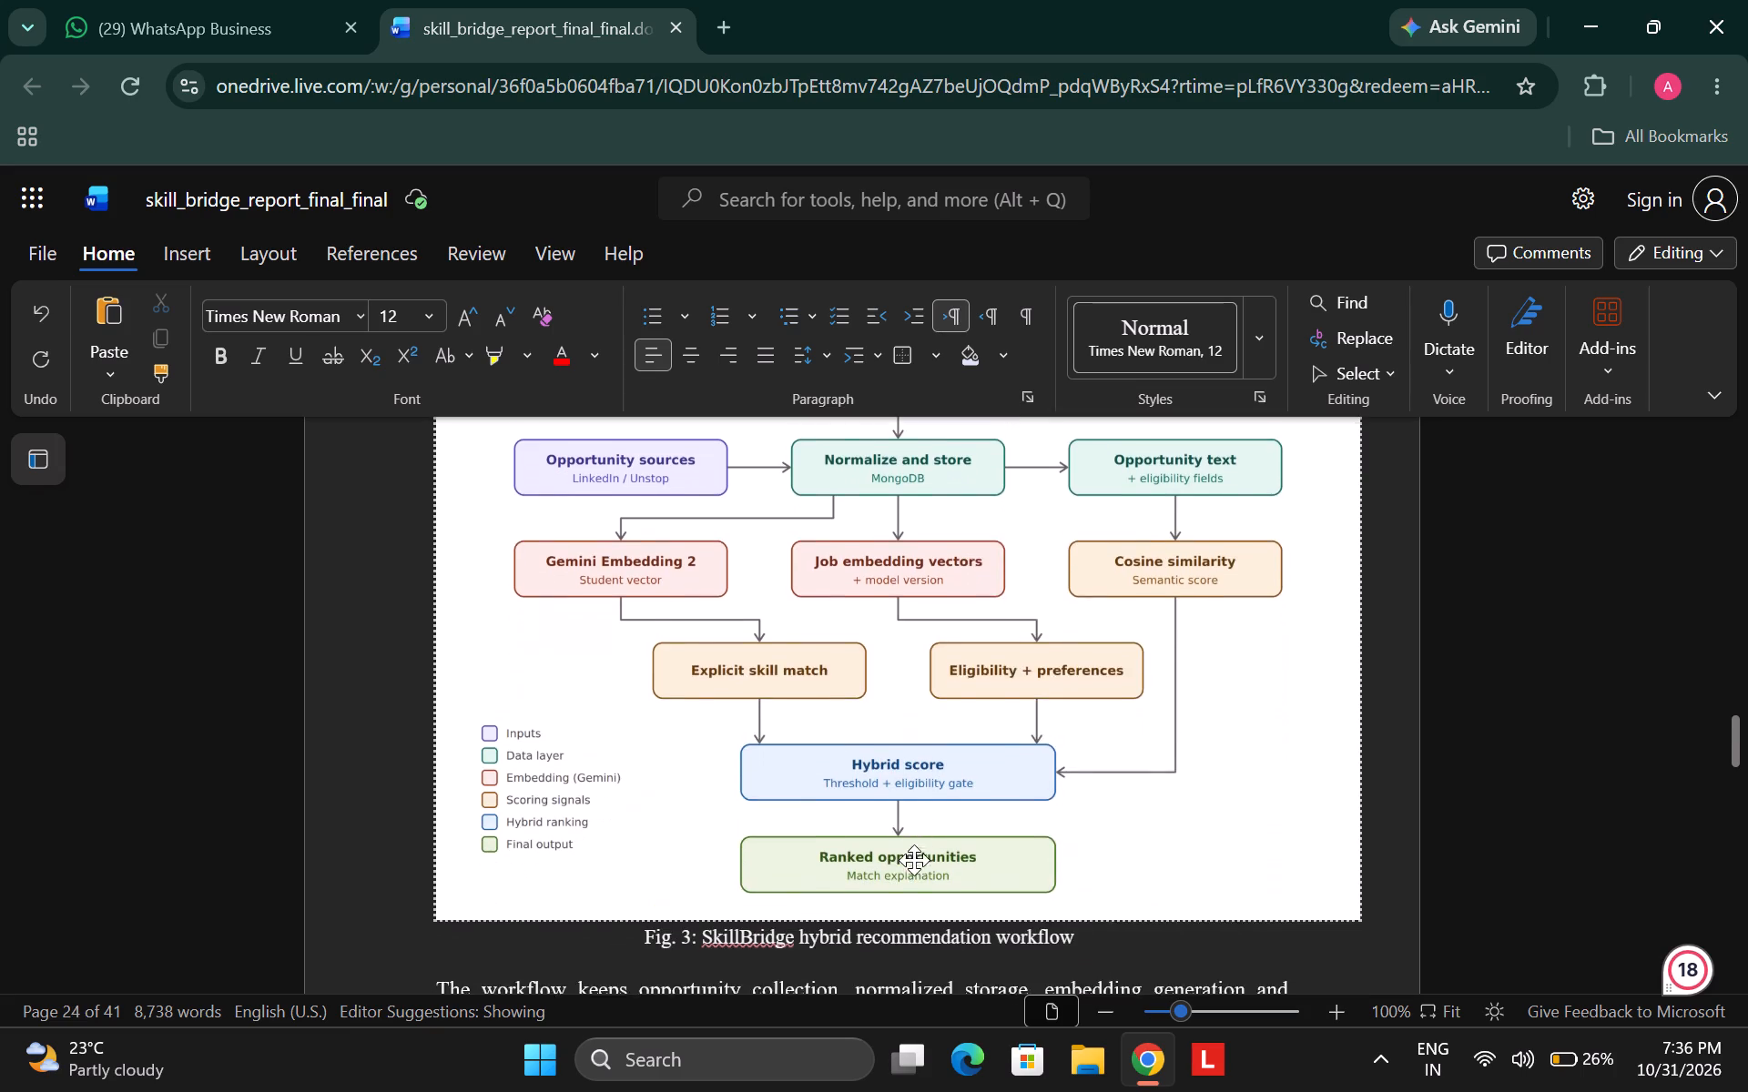
scroll(914, 860, down, 1)
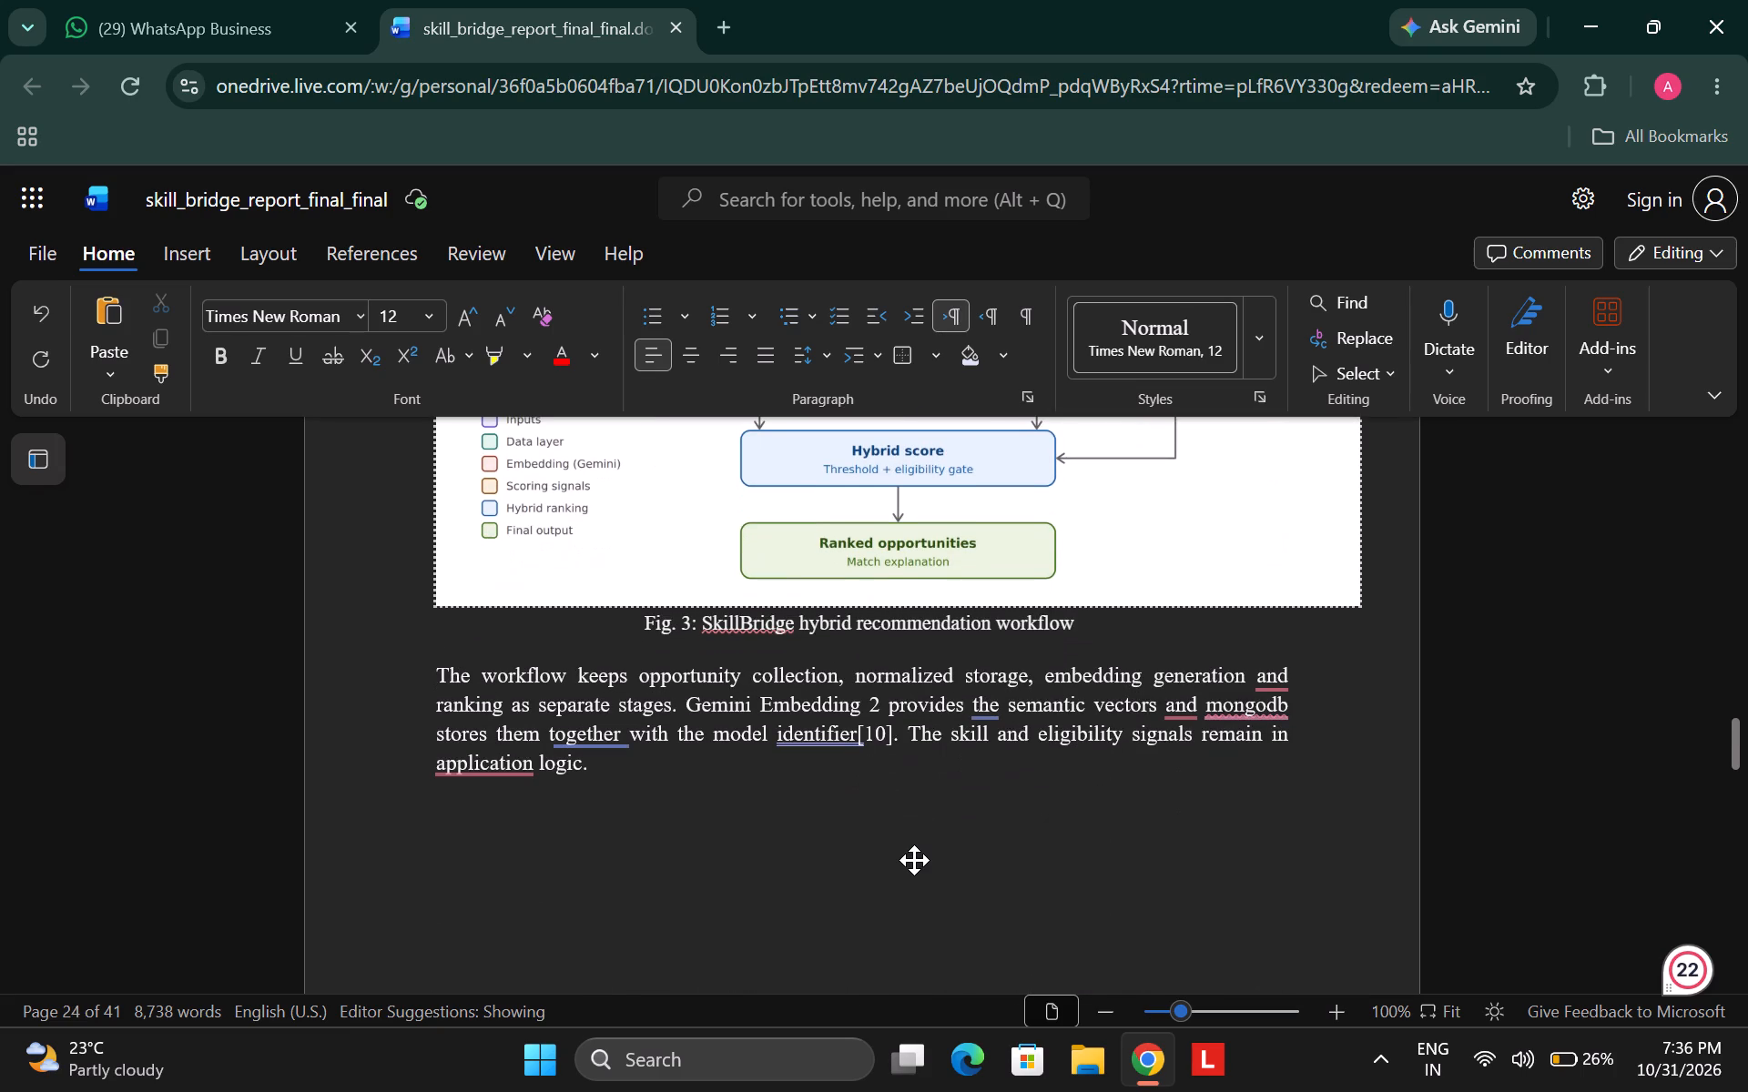
scroll(914, 860, down, 2)
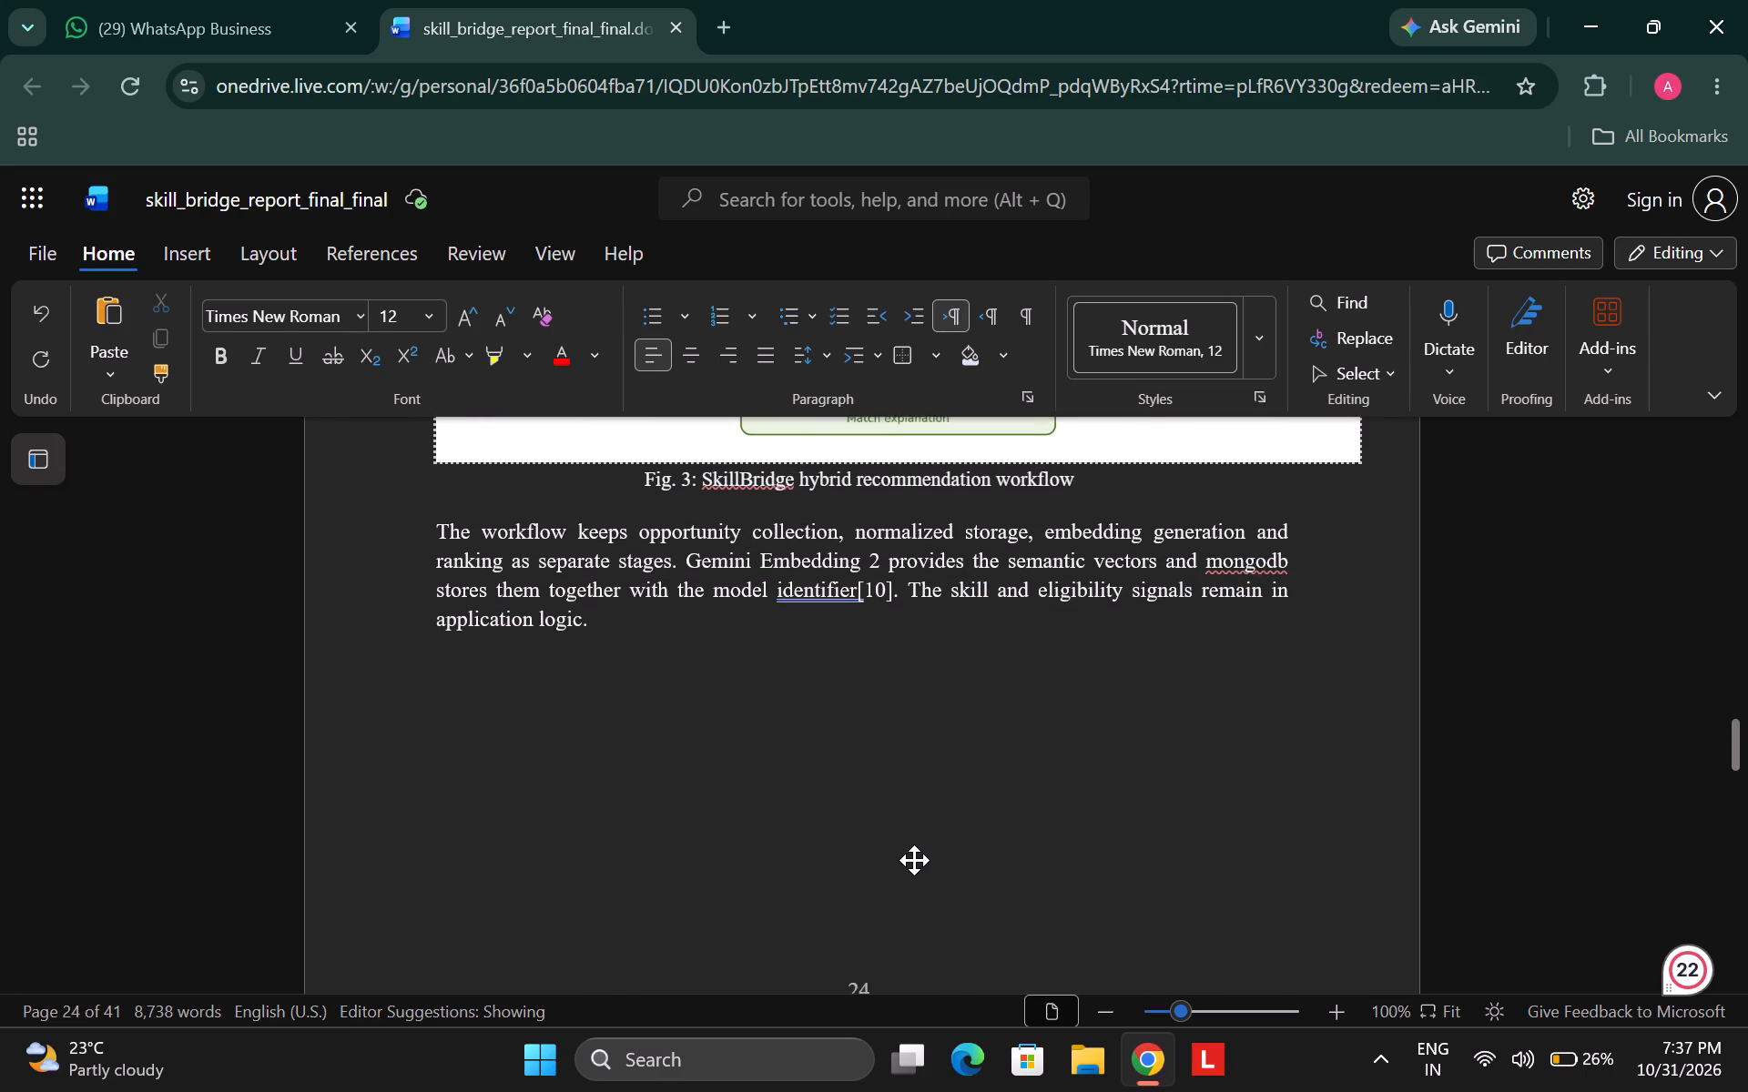
Examine the Level 0 and Level 1 data flow diagrams and proofread their accompanying paragraphs and the bullet list that follows.
scroll(914, 860, down, 5)
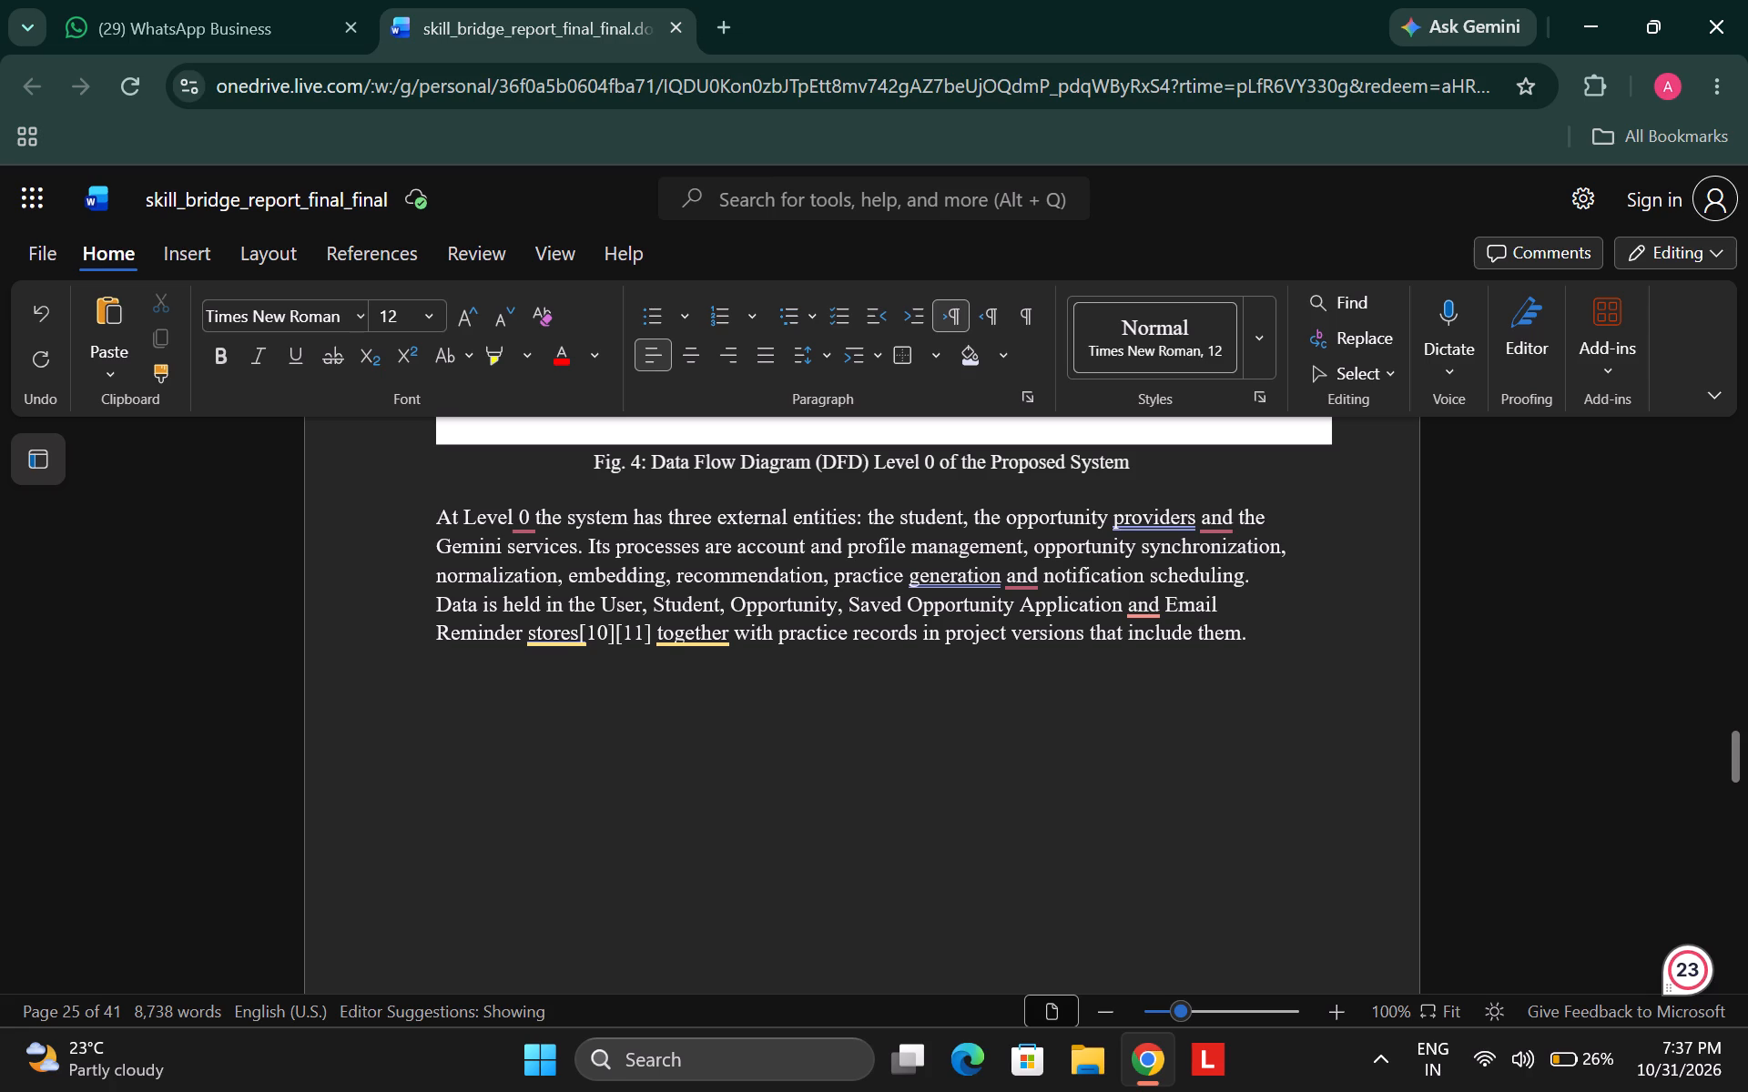
scroll(914, 860, down, 1)
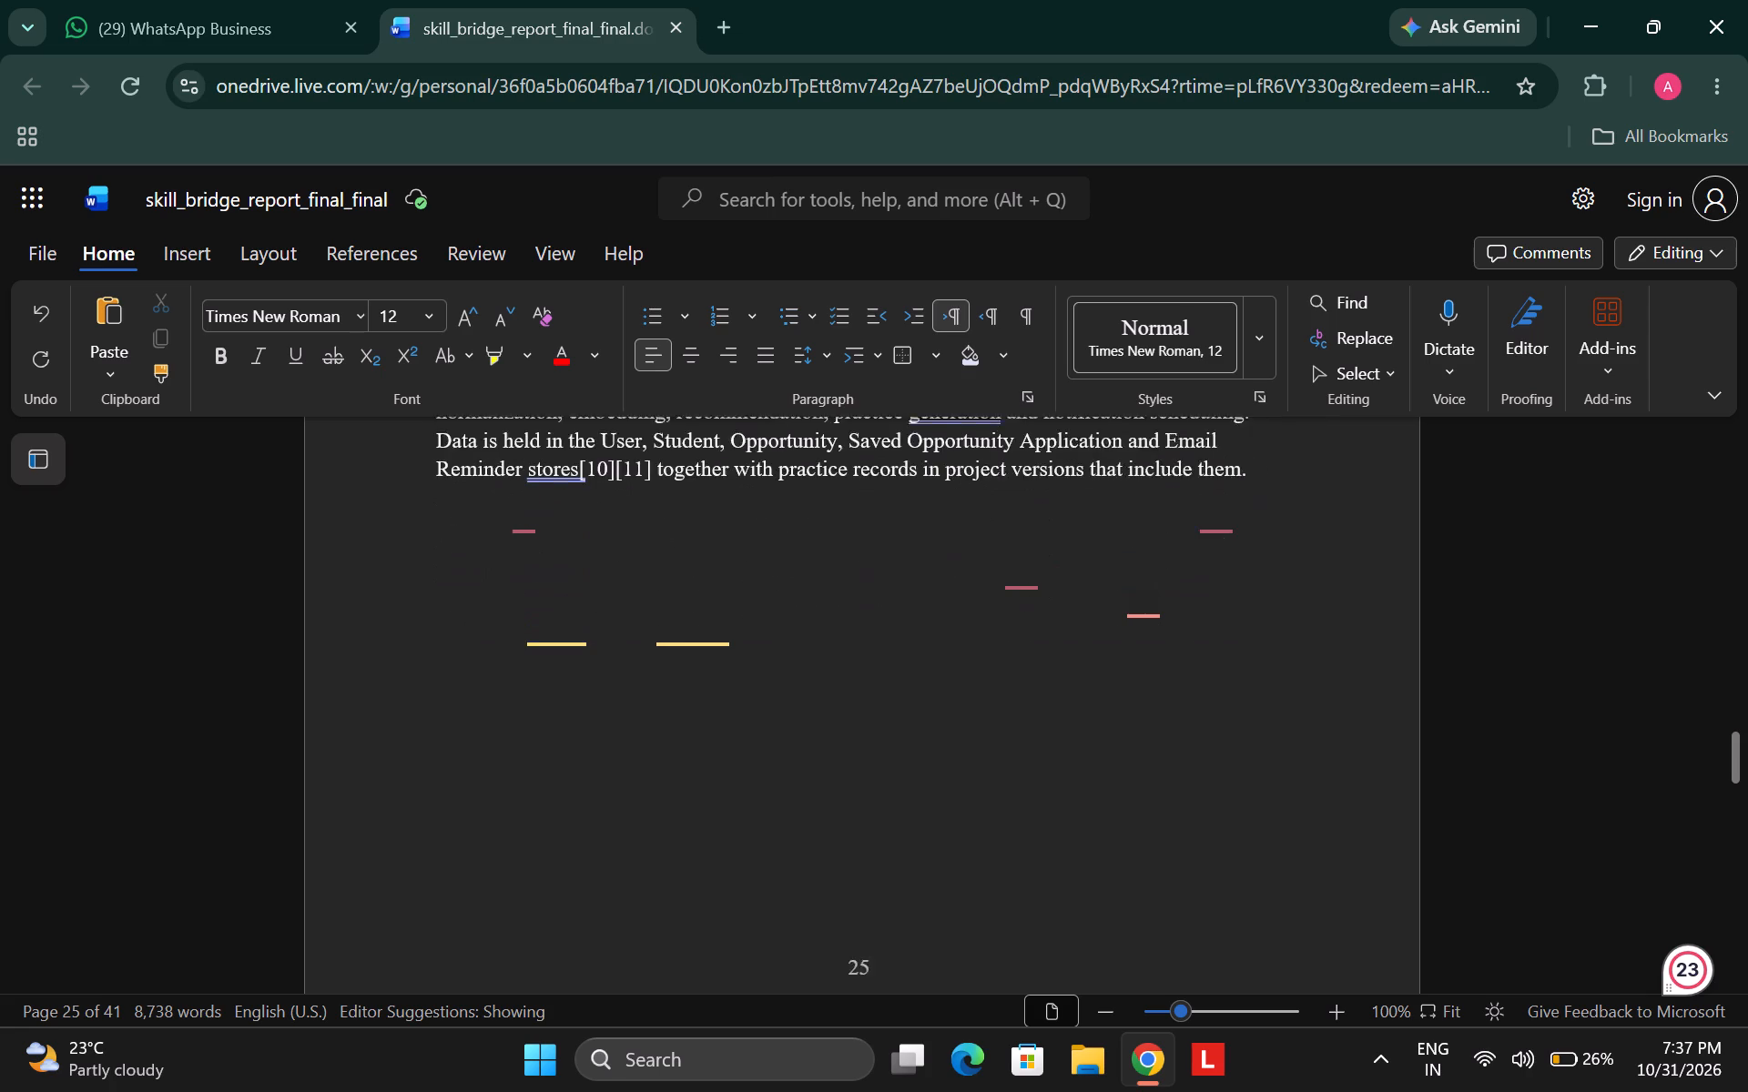
scroll(914, 860, down, 3)
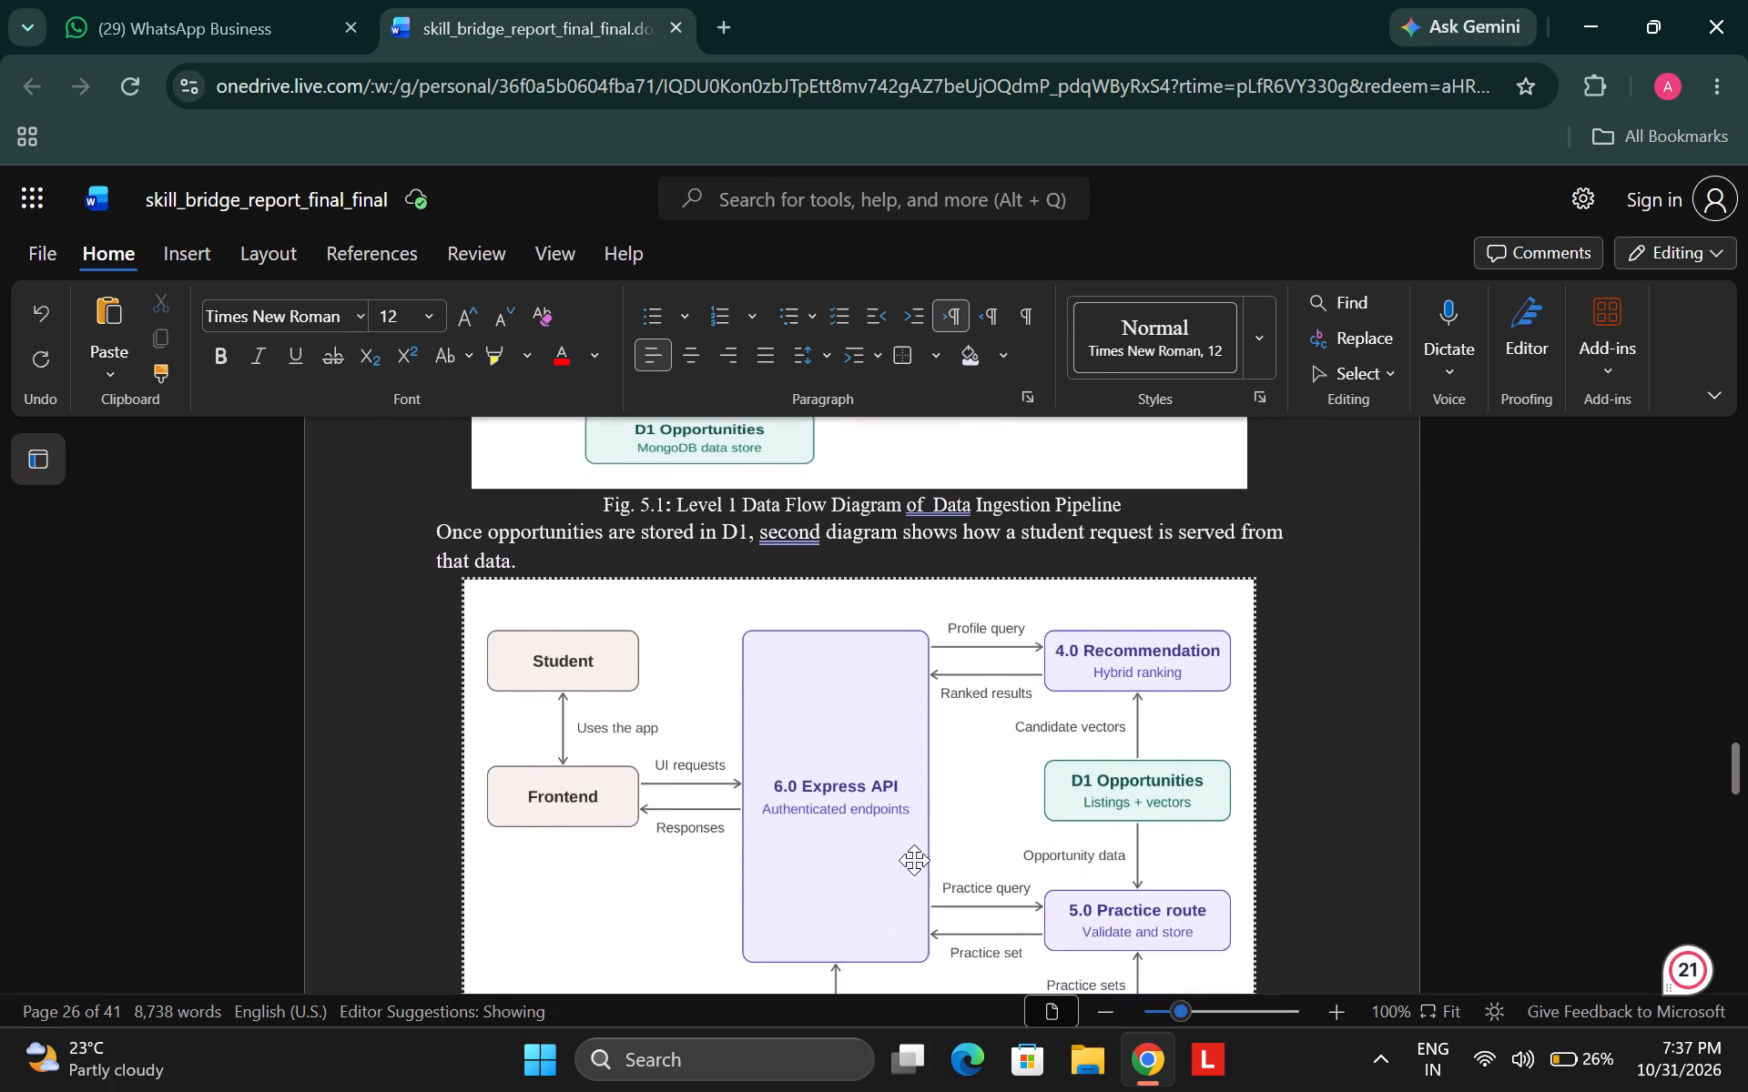
scroll(914, 860, down, 1)
scroll(914, 860, up, 3)
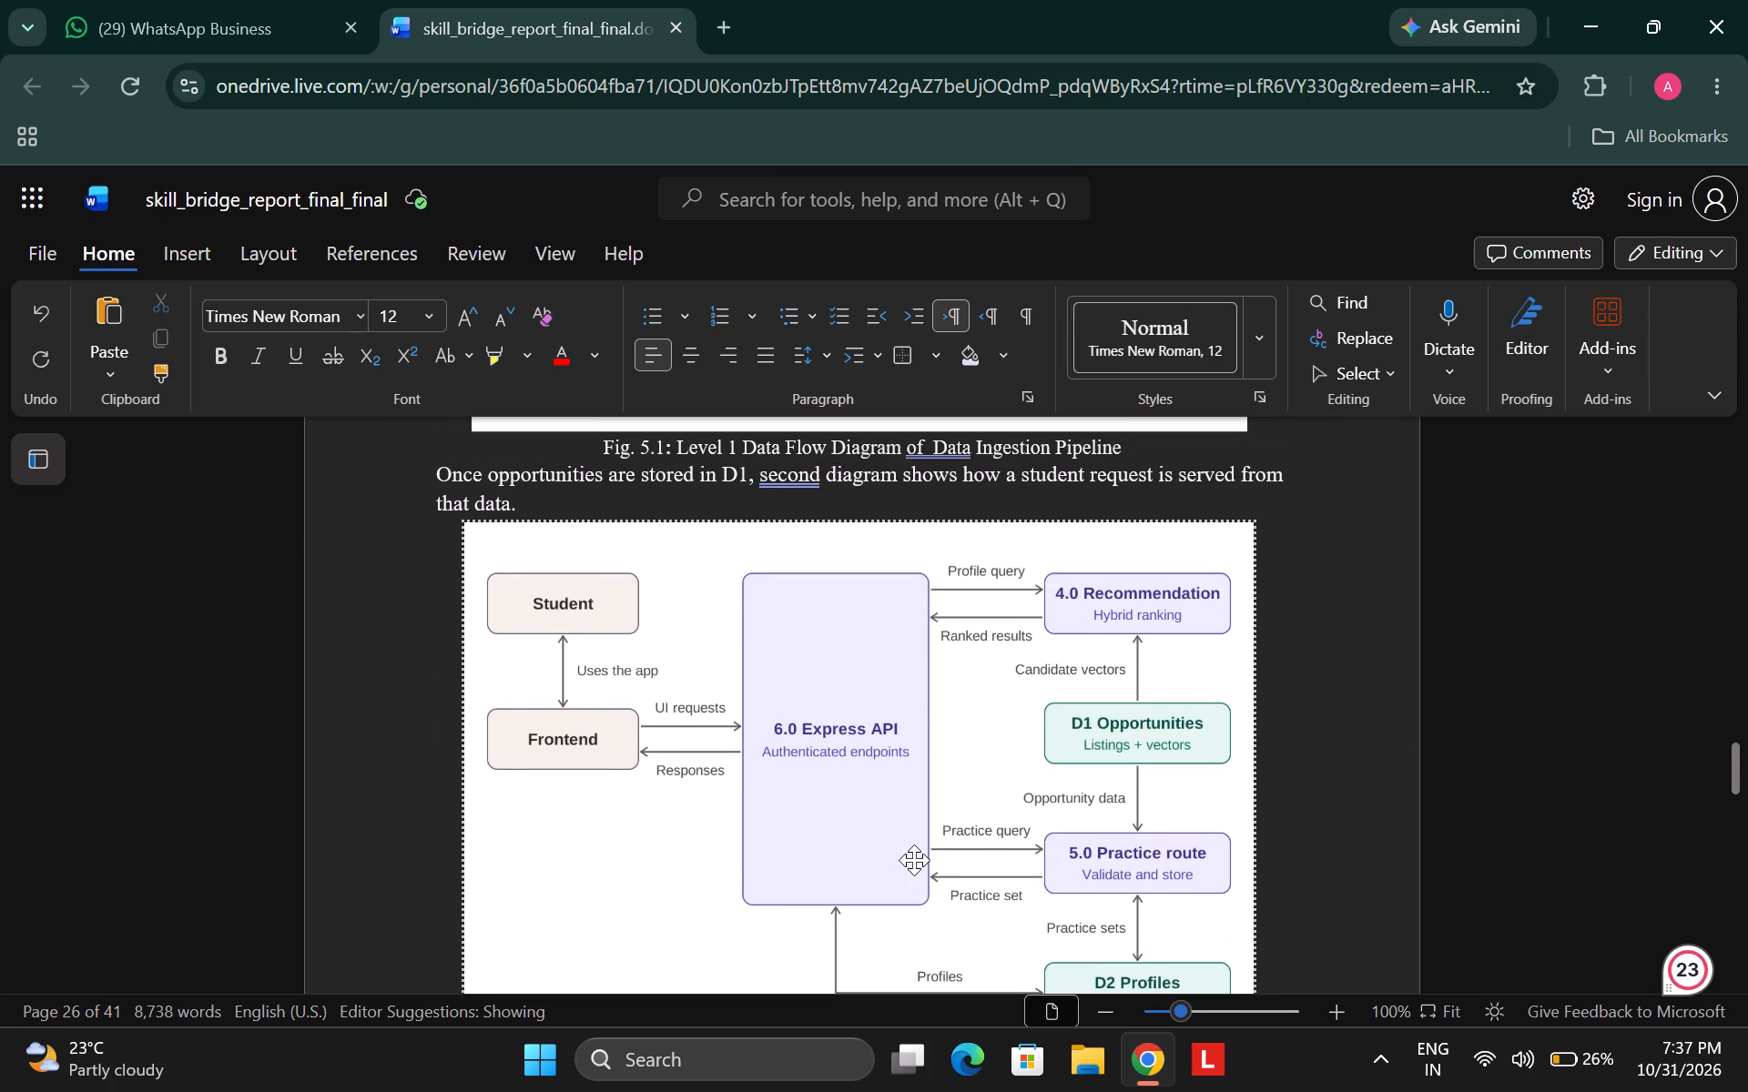
scroll(749, 738, down, 5)
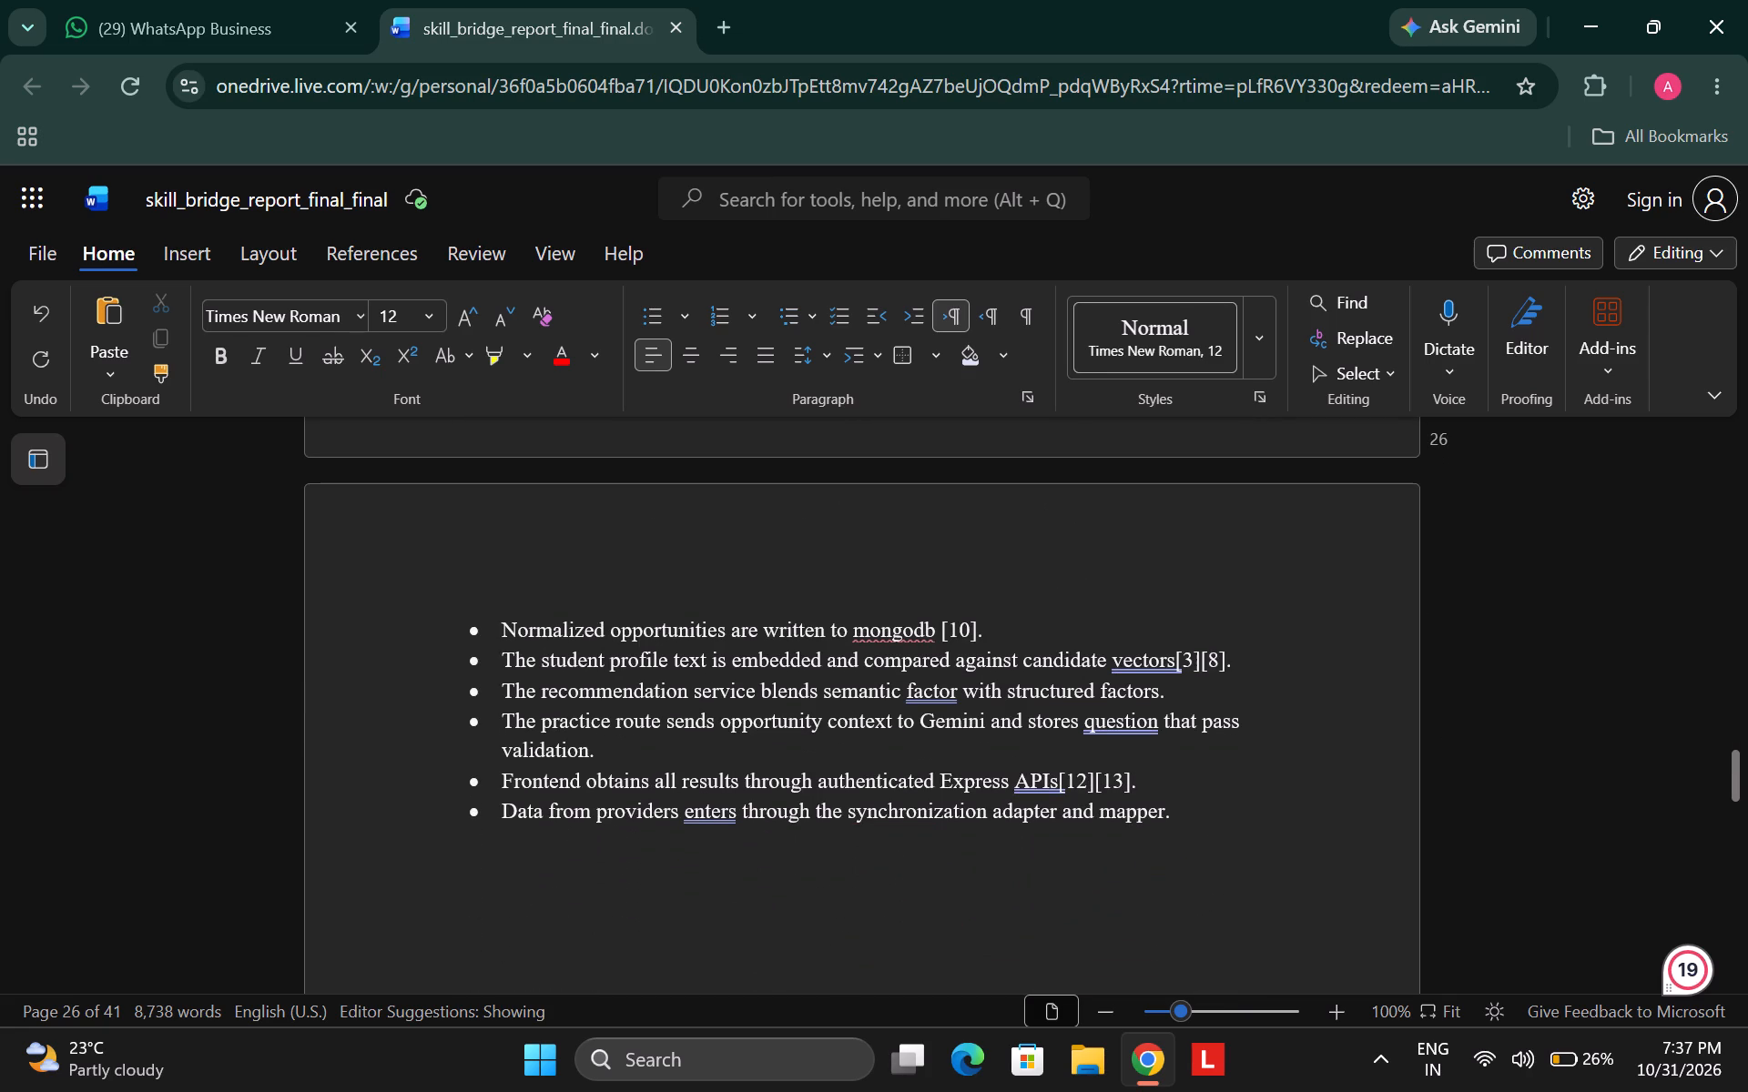
scroll(1050, 739, down, 1)
scroll(819, 703, down, 1)
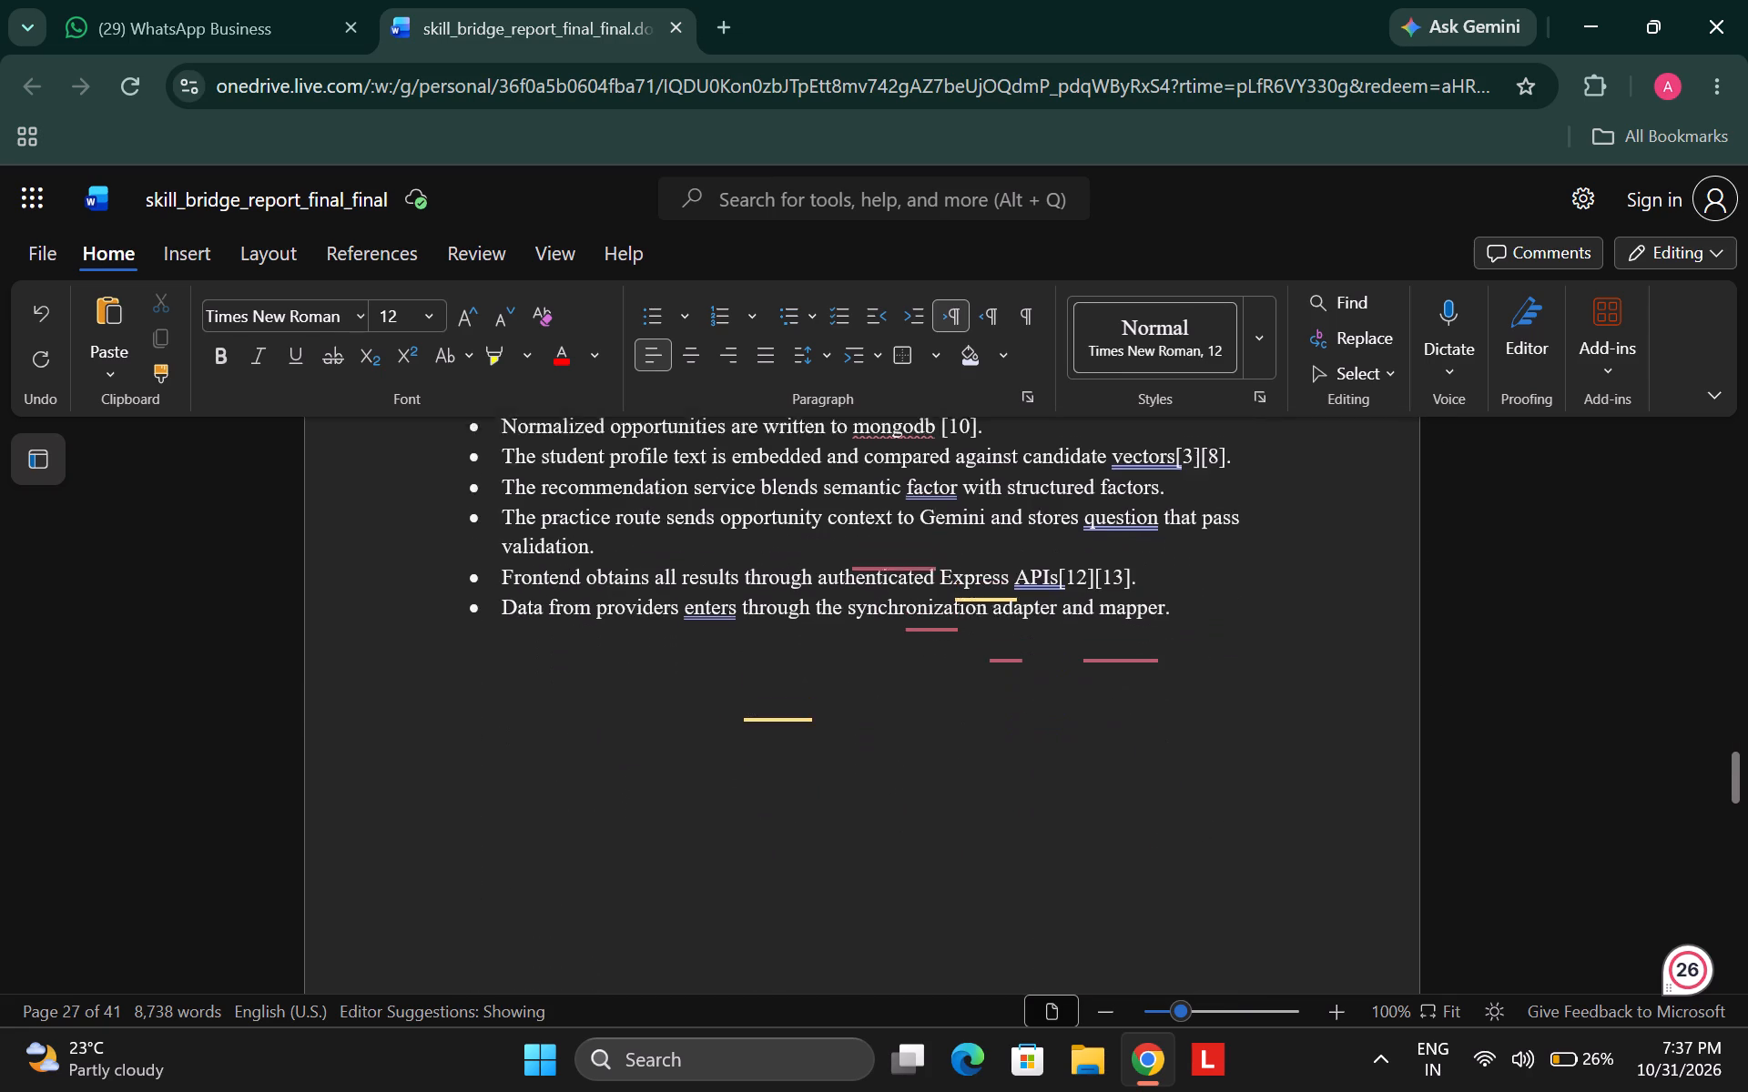
Replace the hyphen in "server-side" with a space in the first sentence of section 7.2 Backend: Node.js and Express.
scroll(819, 703, down, 7)
scroll(819, 703, up, 1)
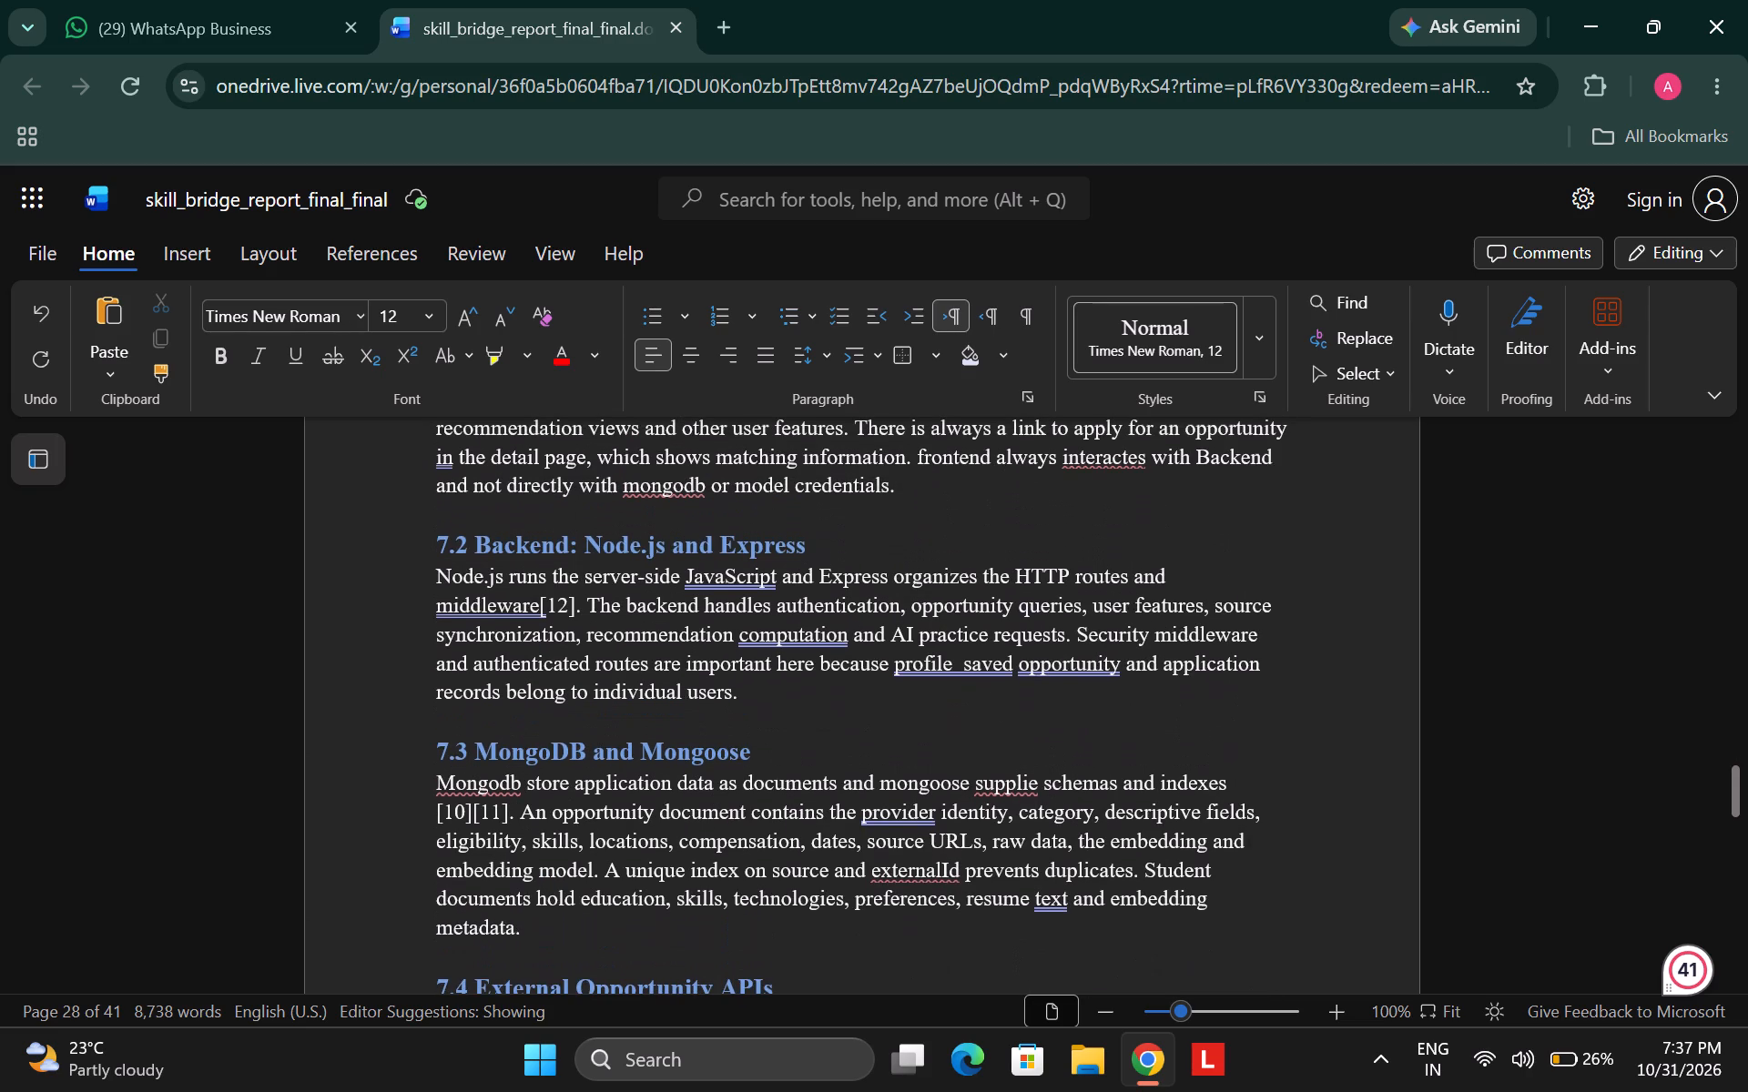
scroll(819, 703, up, 2)
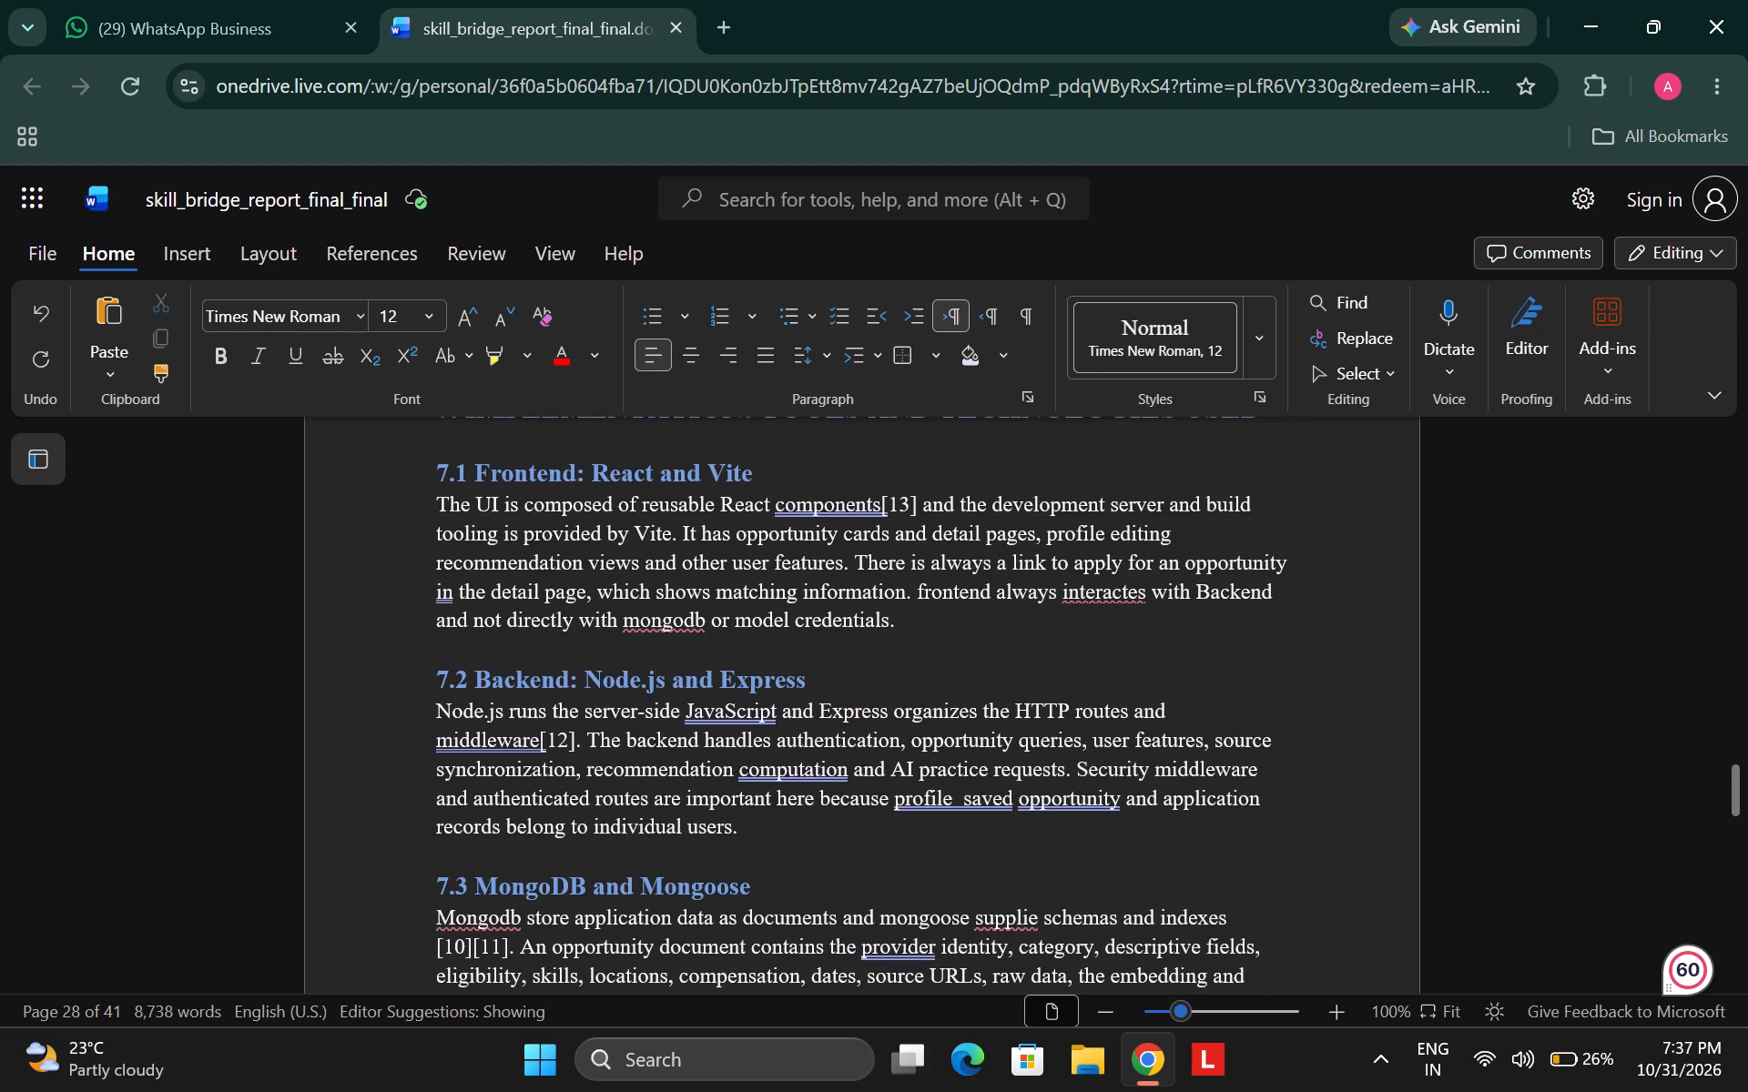
click(650, 713)
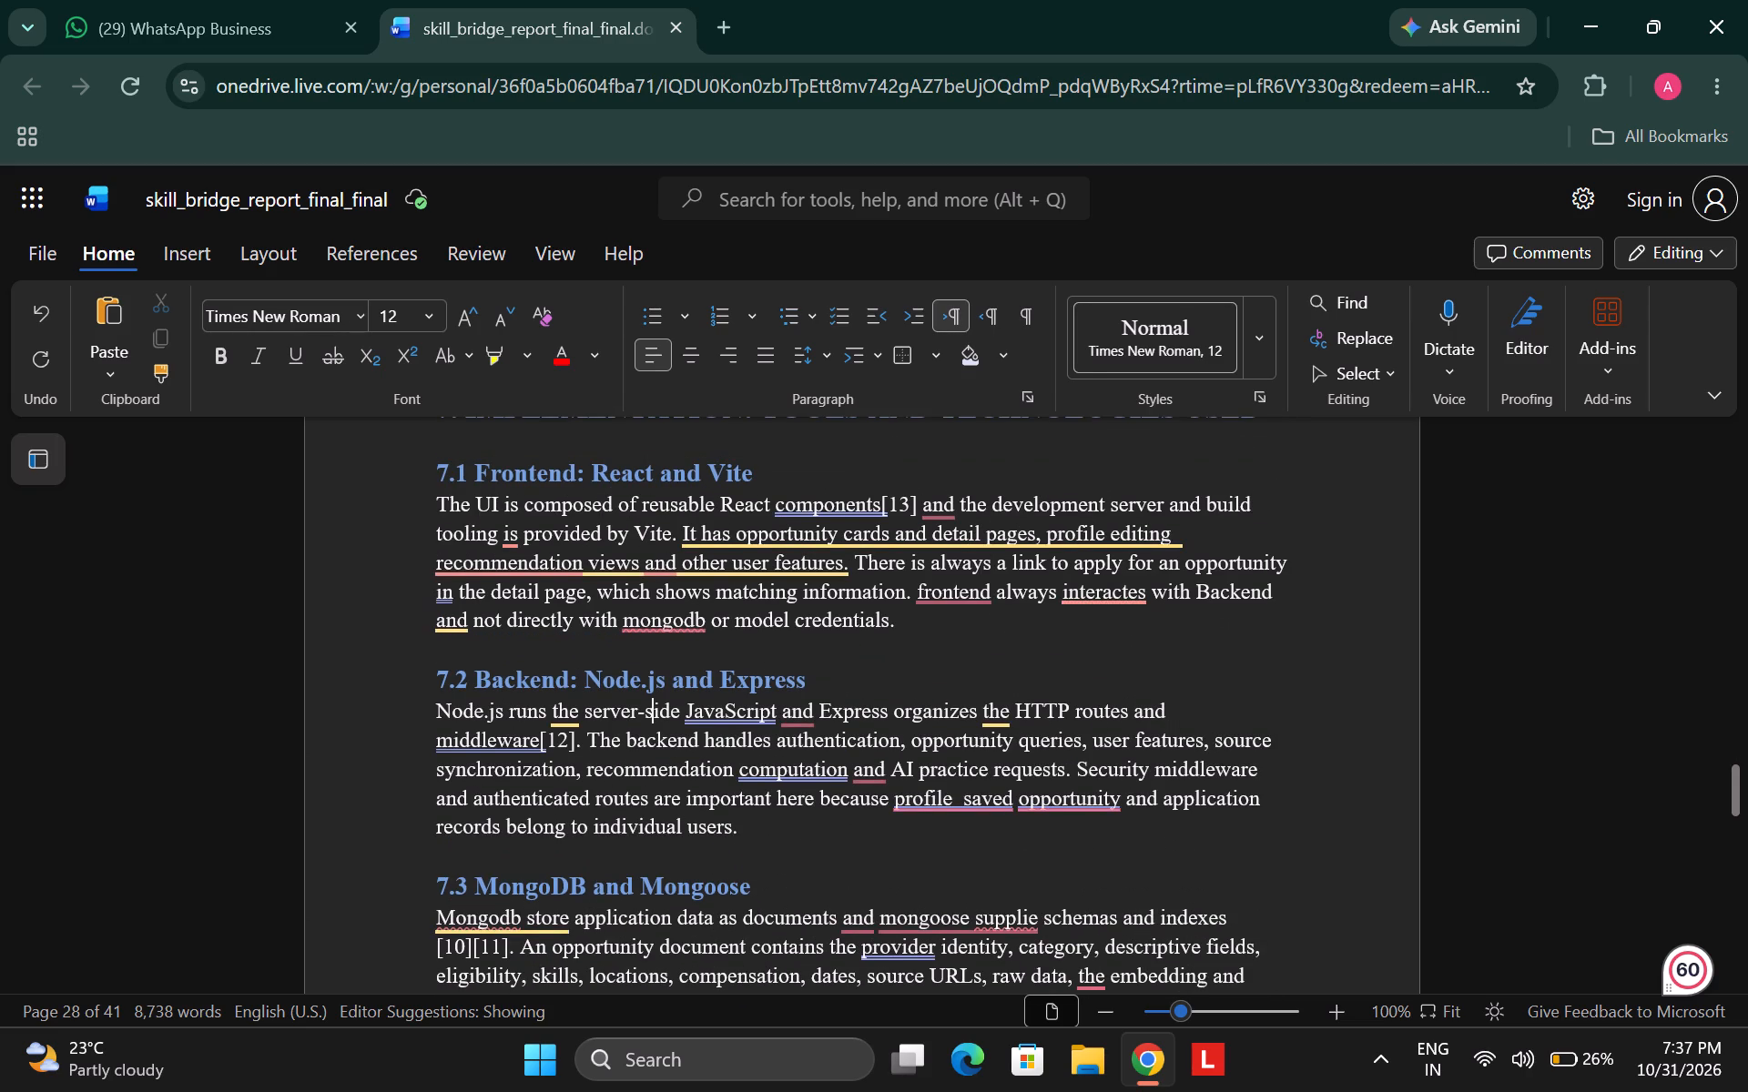
click(646, 708)
key(BackSpace)
key(space)
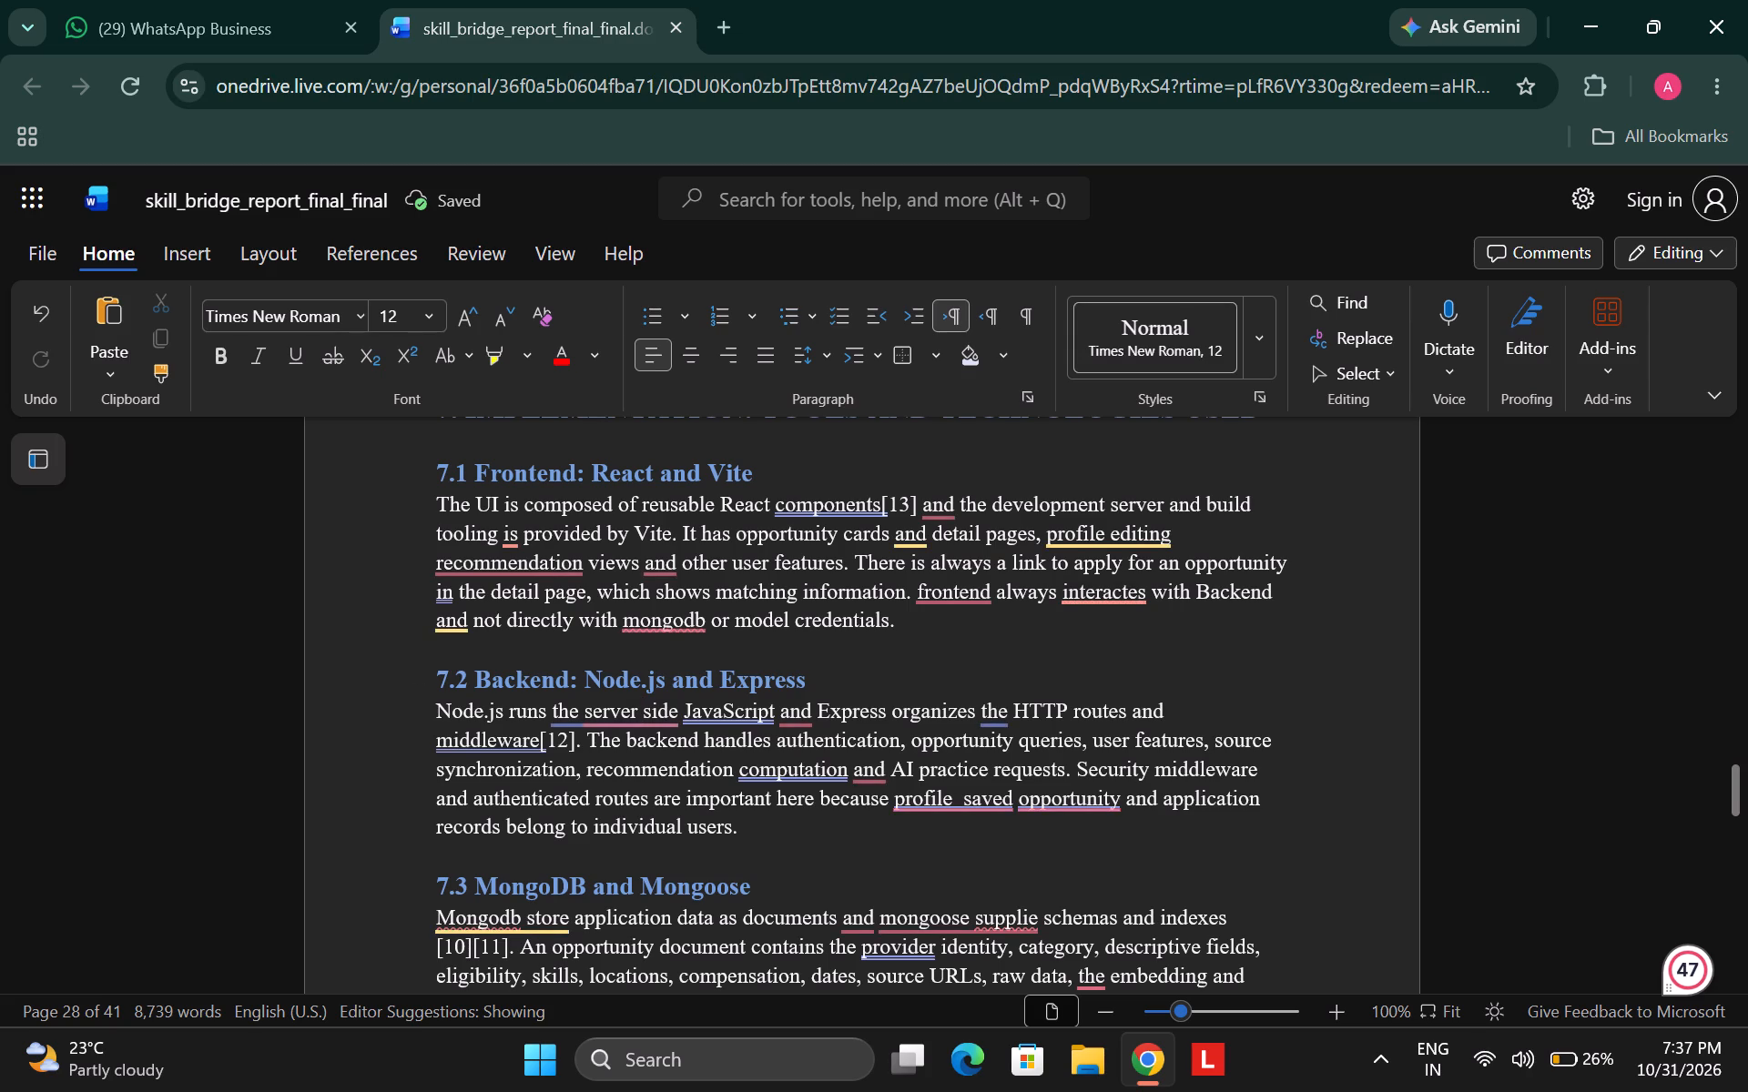
scroll(1014, 733, down, 2)
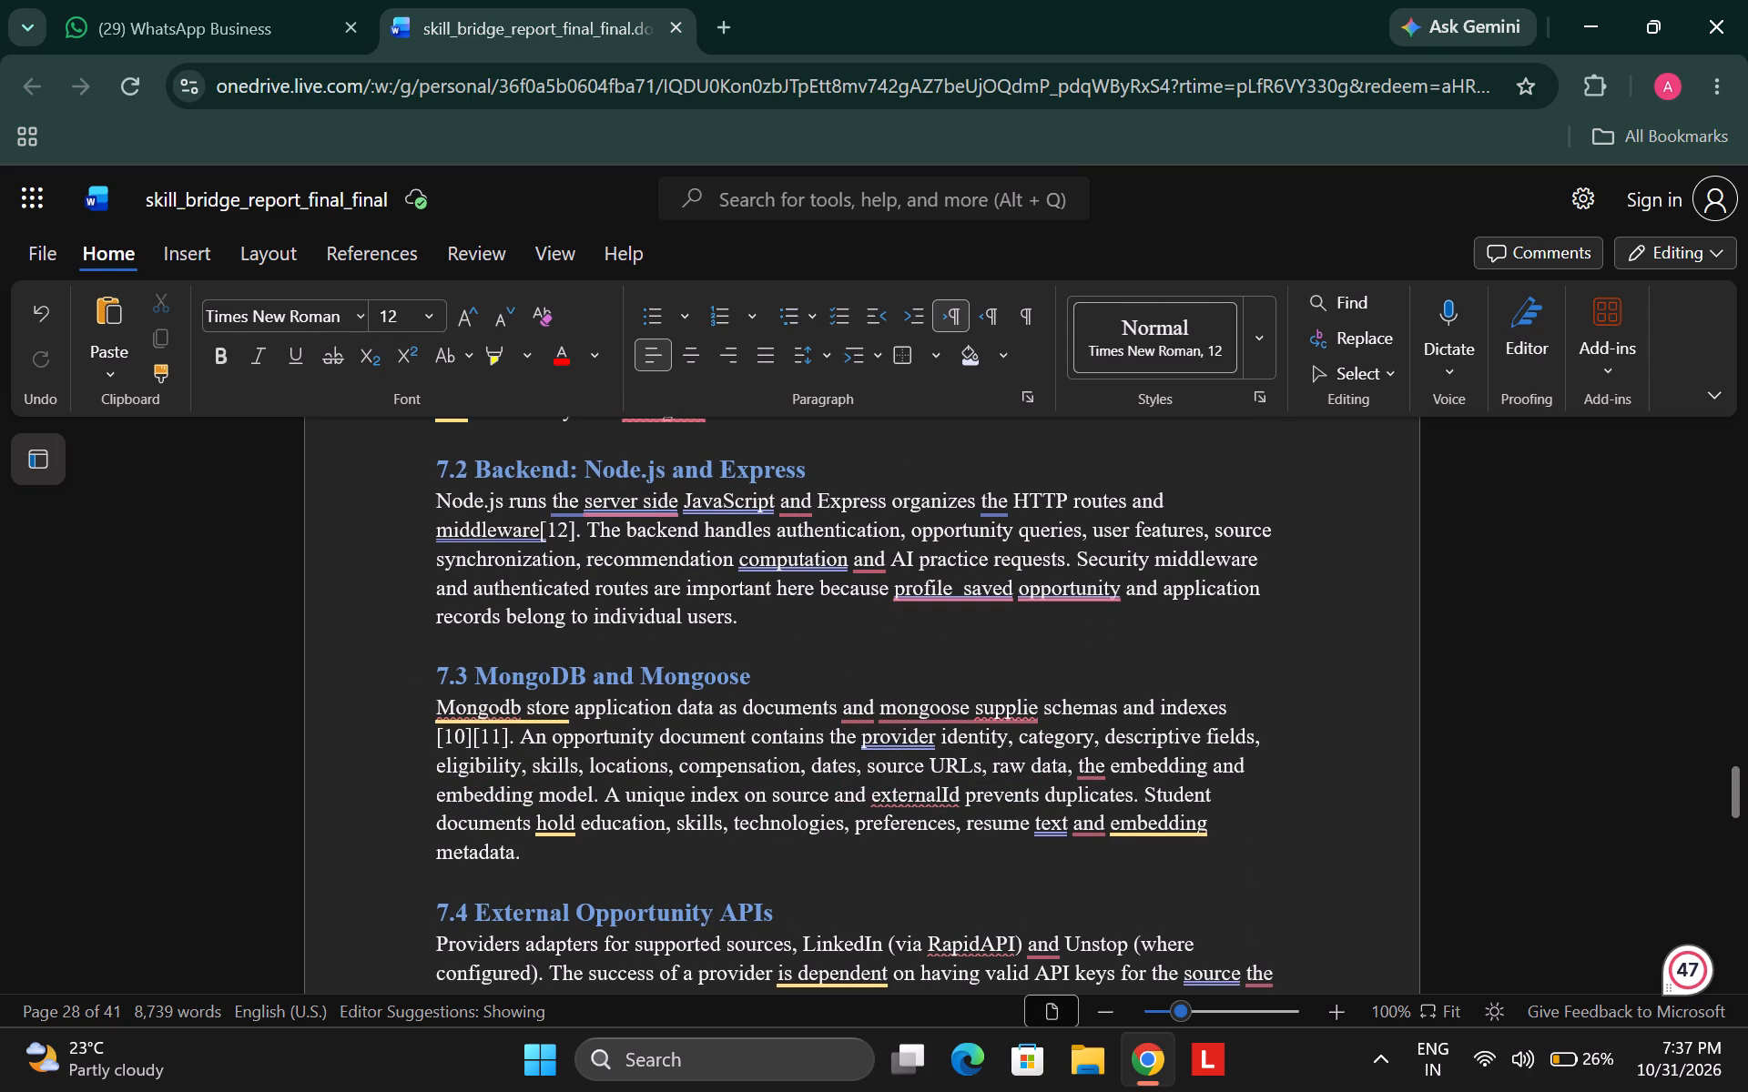
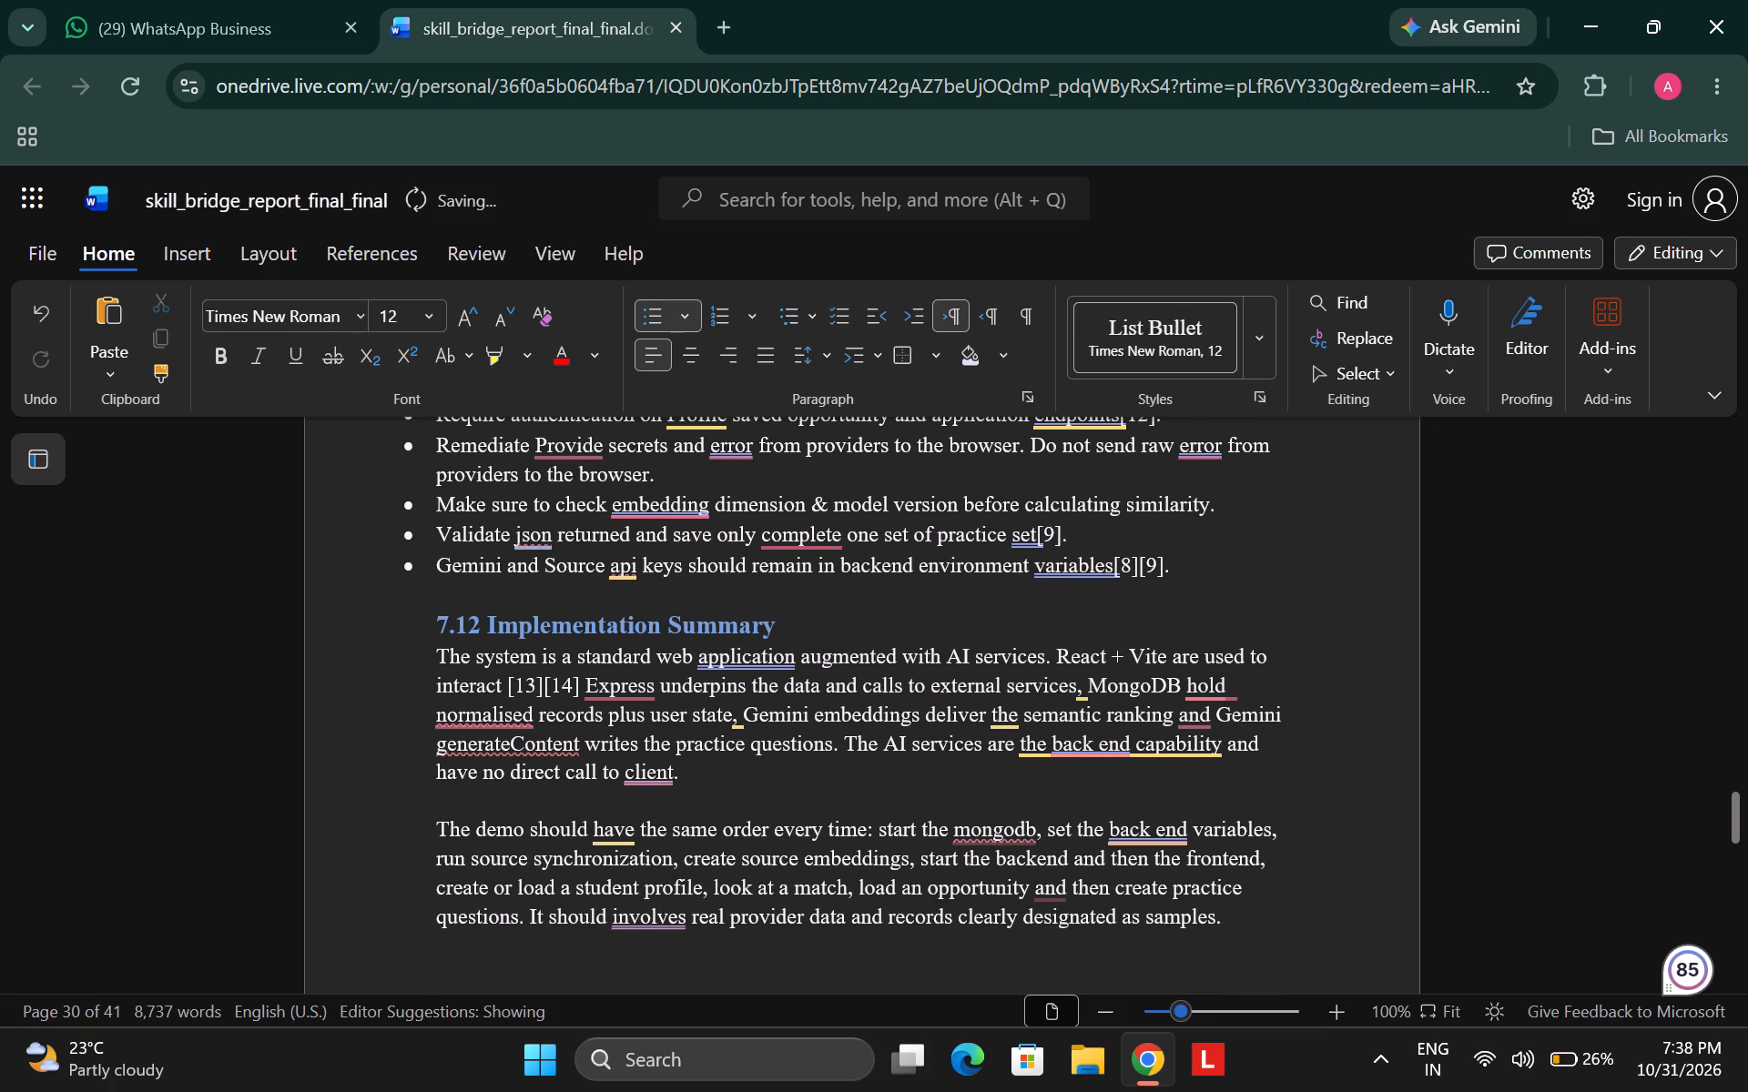
click(1108, 687)
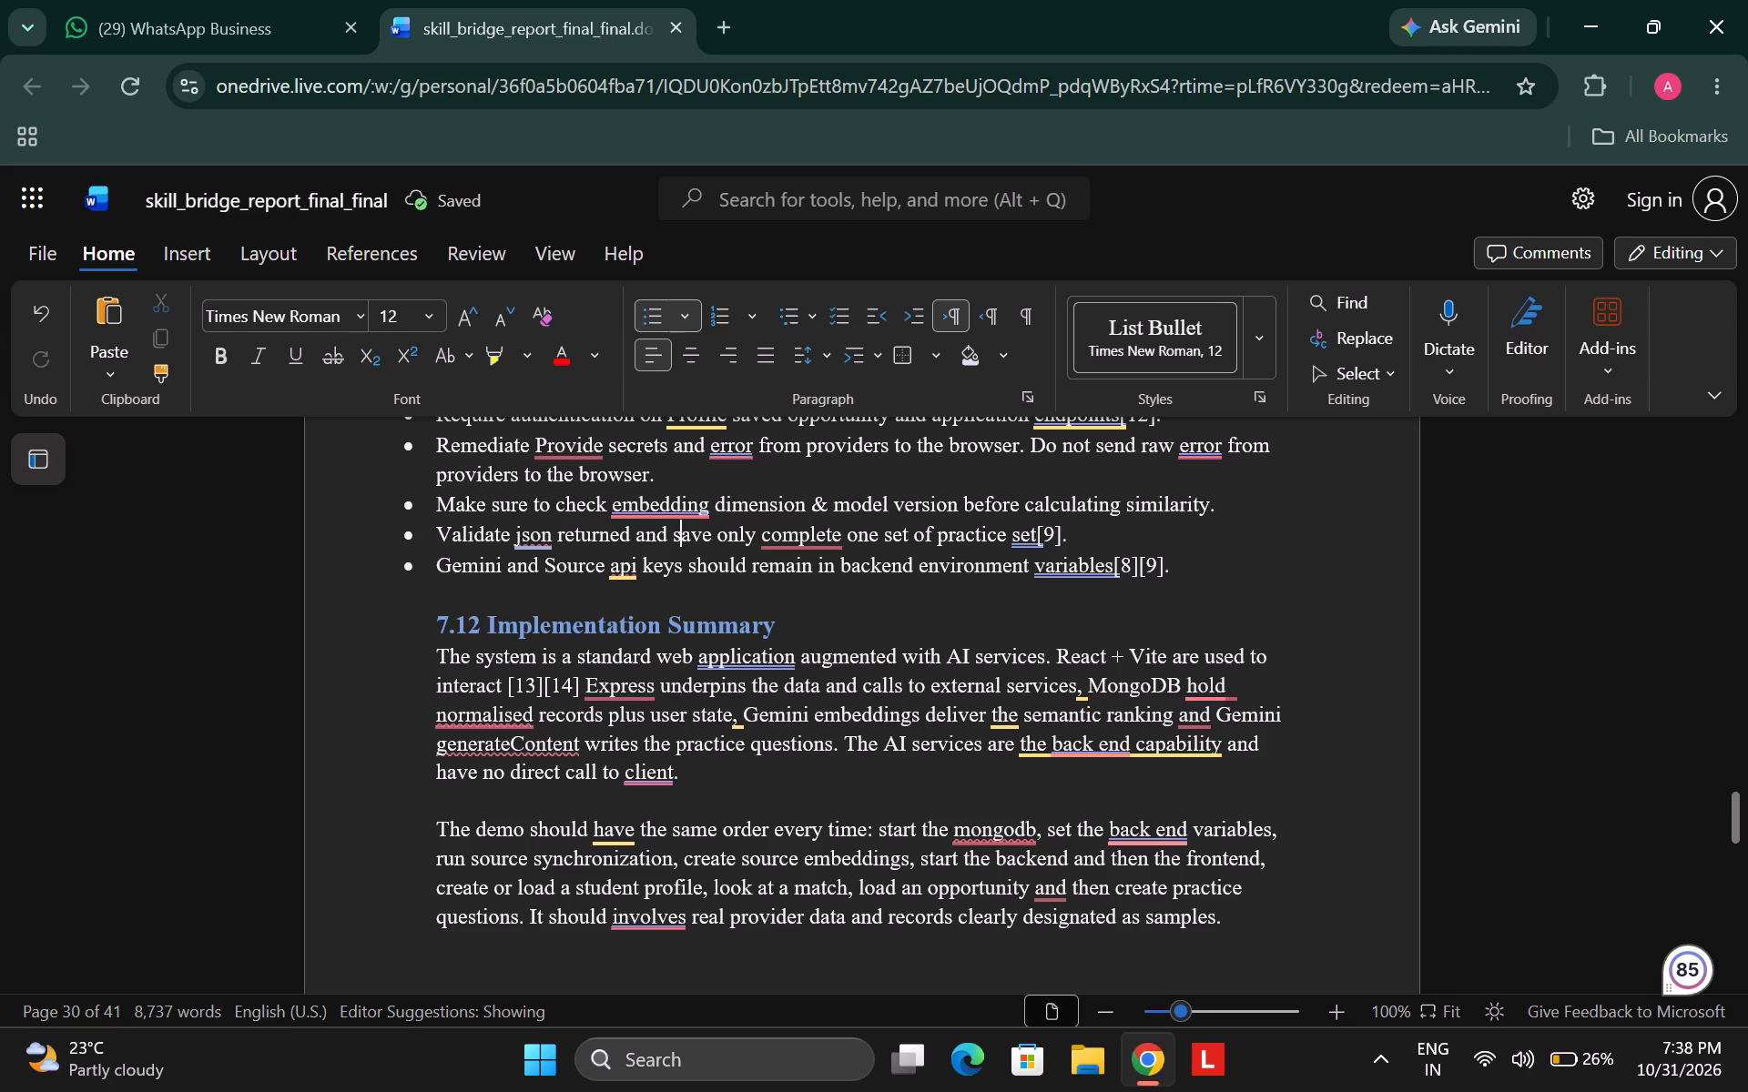
key(BackSpace)
key(m)
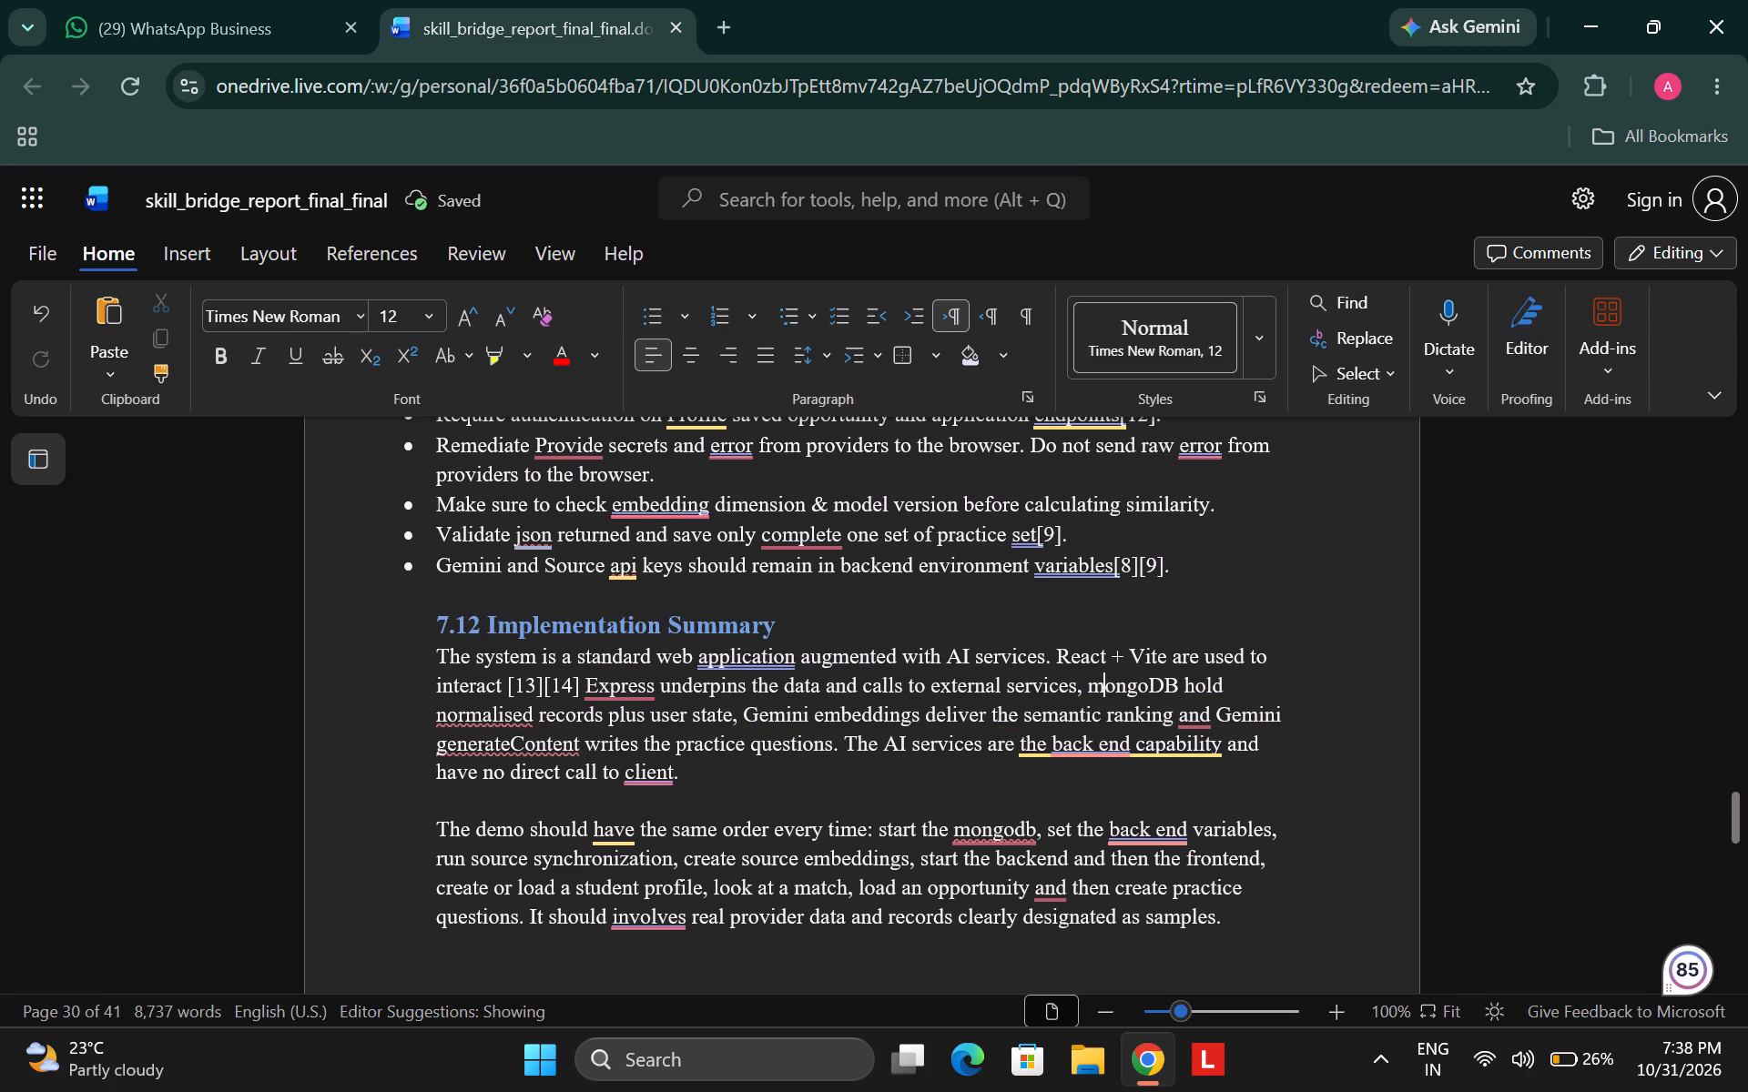
Join "back end" into "backend" before "variables" in the demo paragraph of section 7.12.
scroll(963, 794, down, 1)
scroll(800, 839, down, 1)
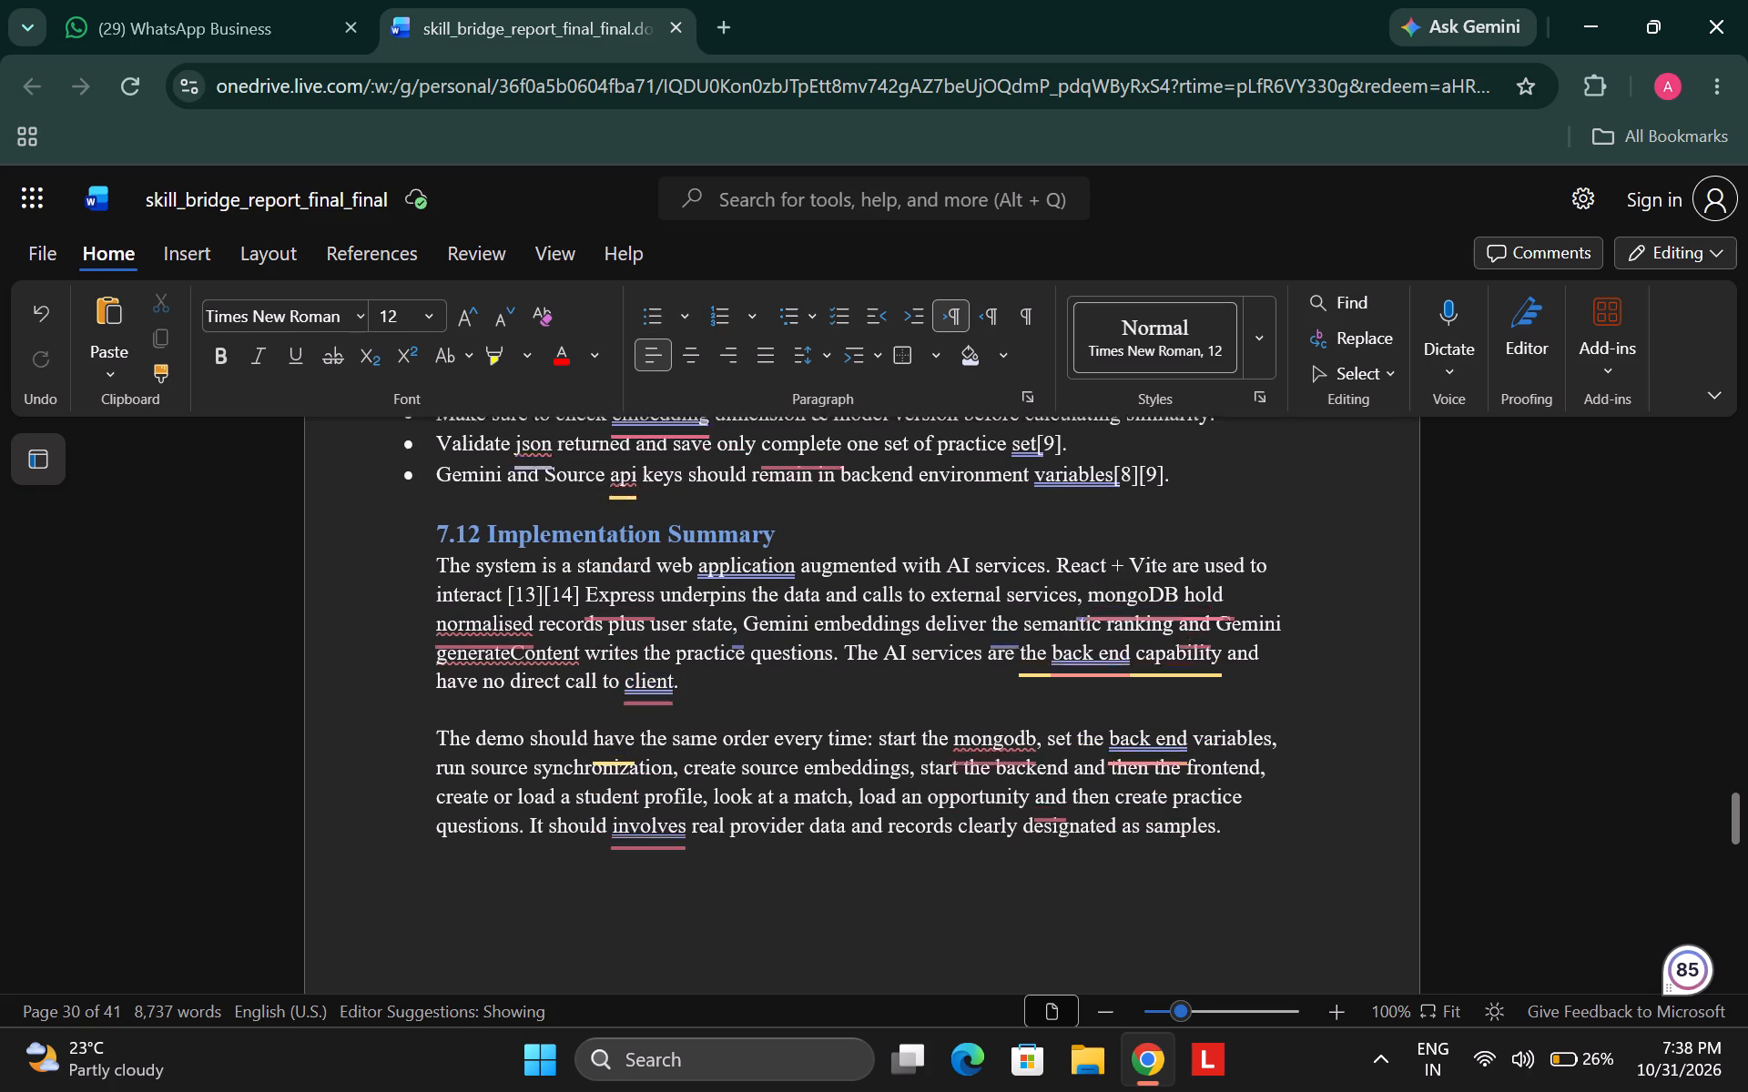
scroll(800, 839, down, 1)
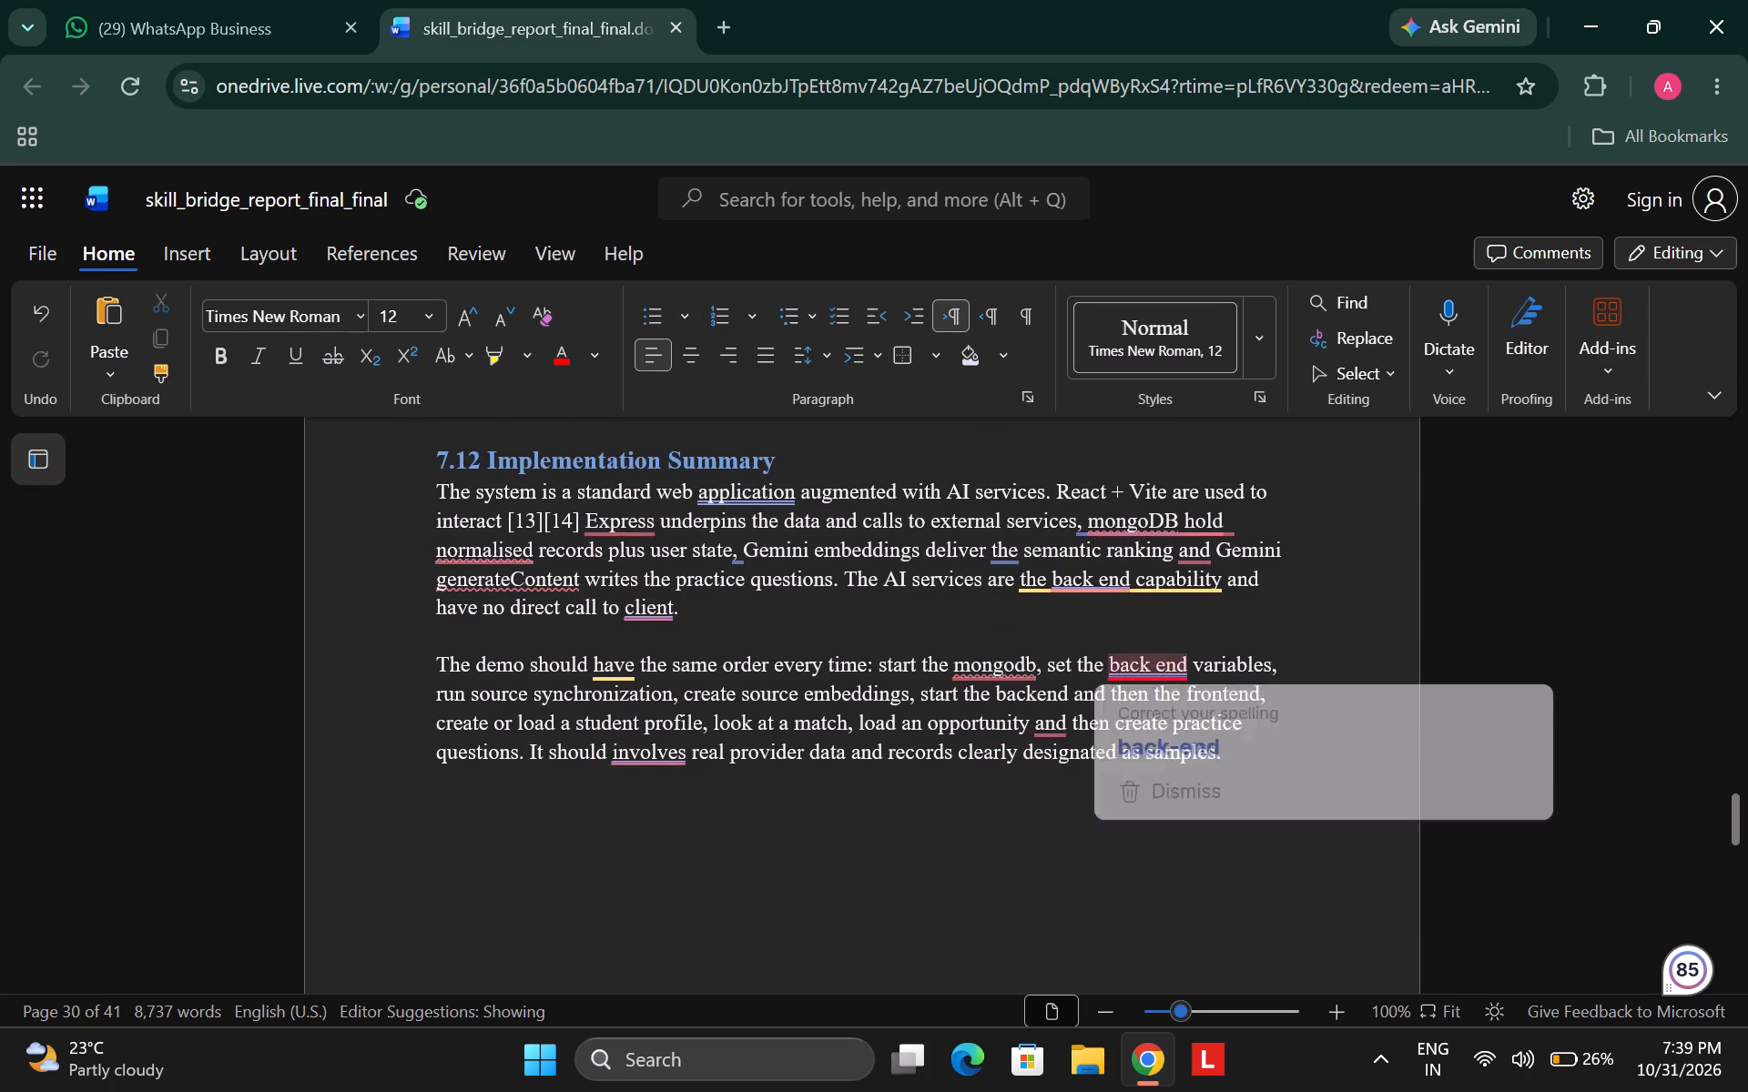
scroll(1113, 680, down, 1)
click(1153, 585)
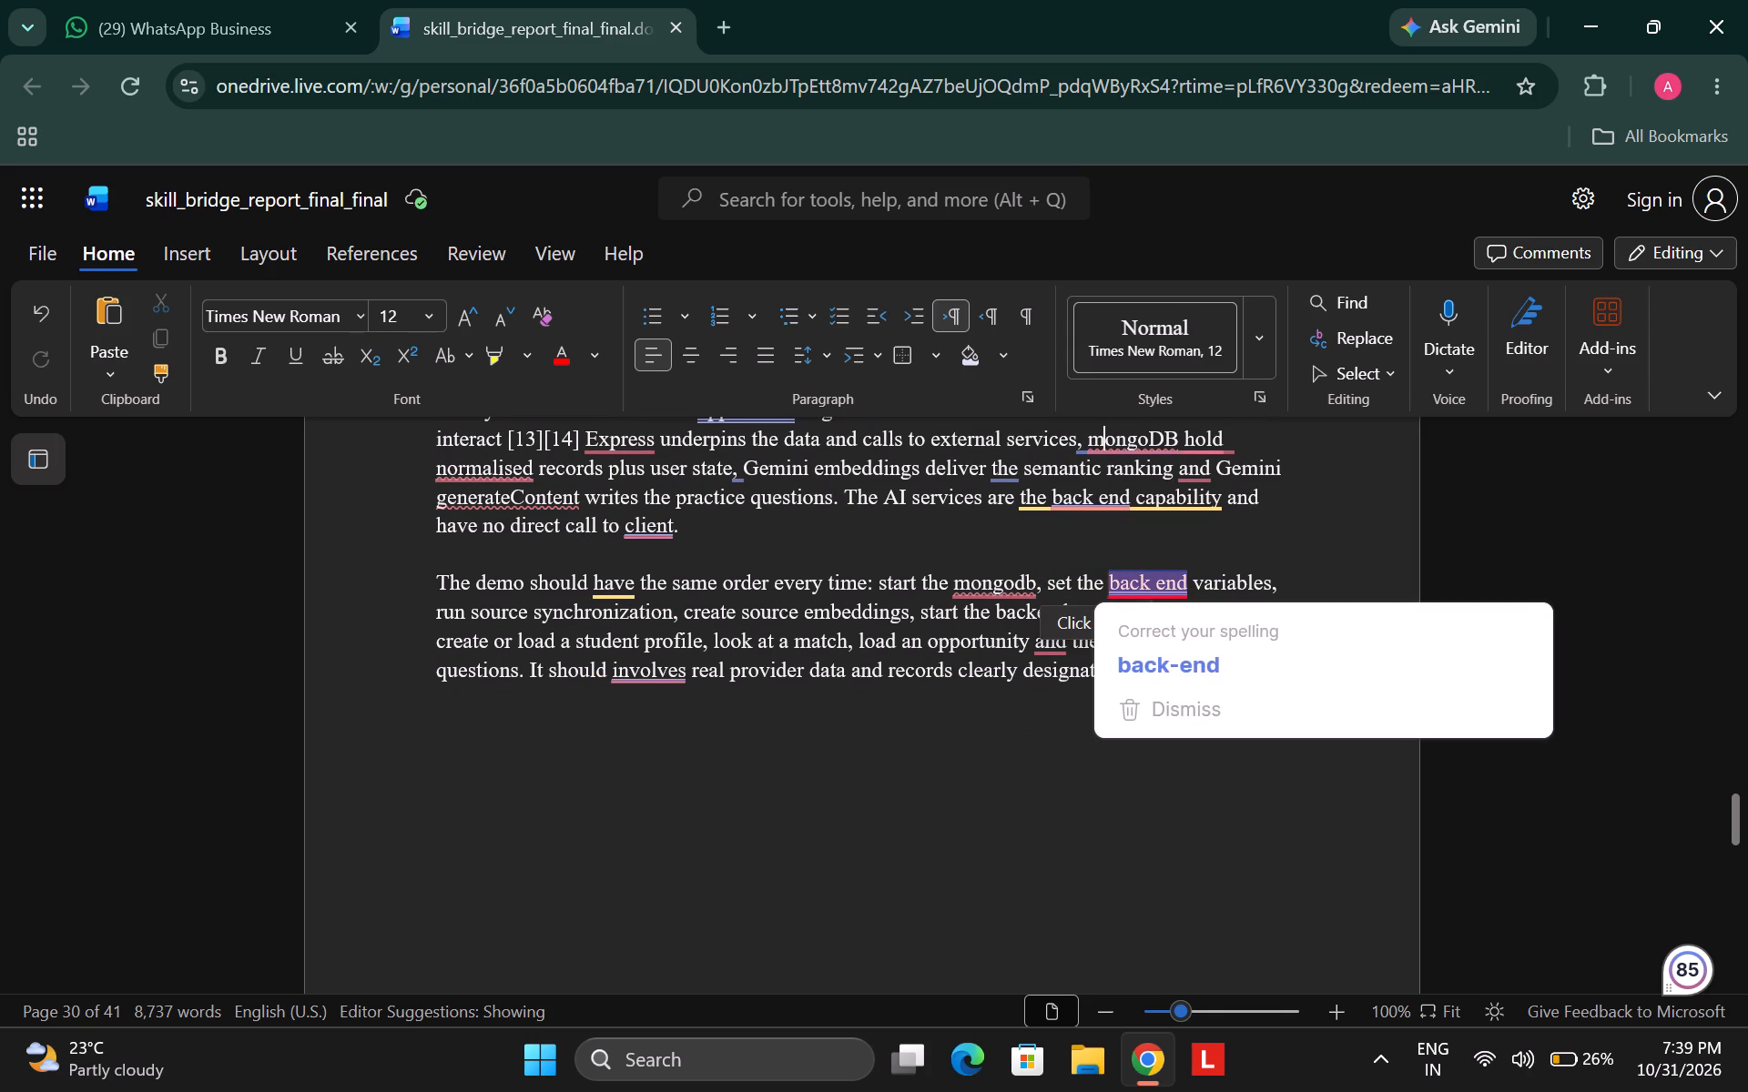
key(BackSpace)
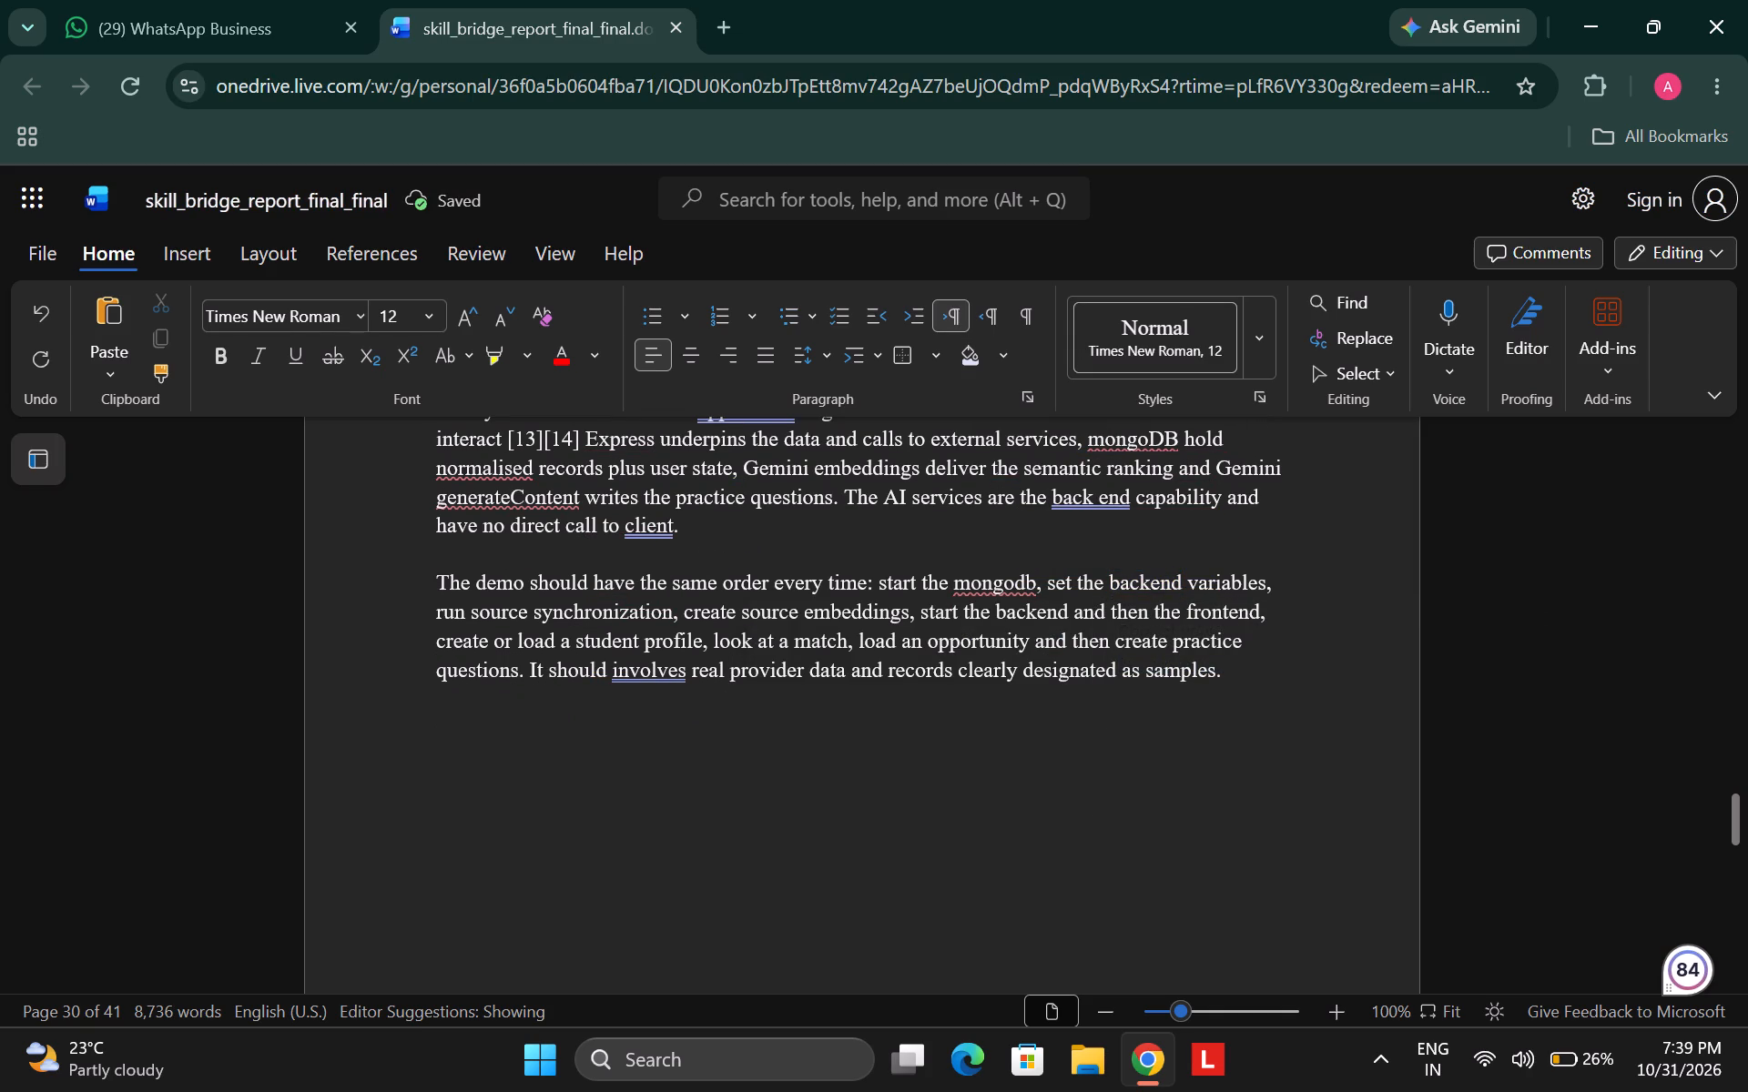
Delete "cron to" from the cron sentence in section 8.1 Observed Project Runtime, leaving "was able to use create queues".
scroll(1126, 732, down, 5)
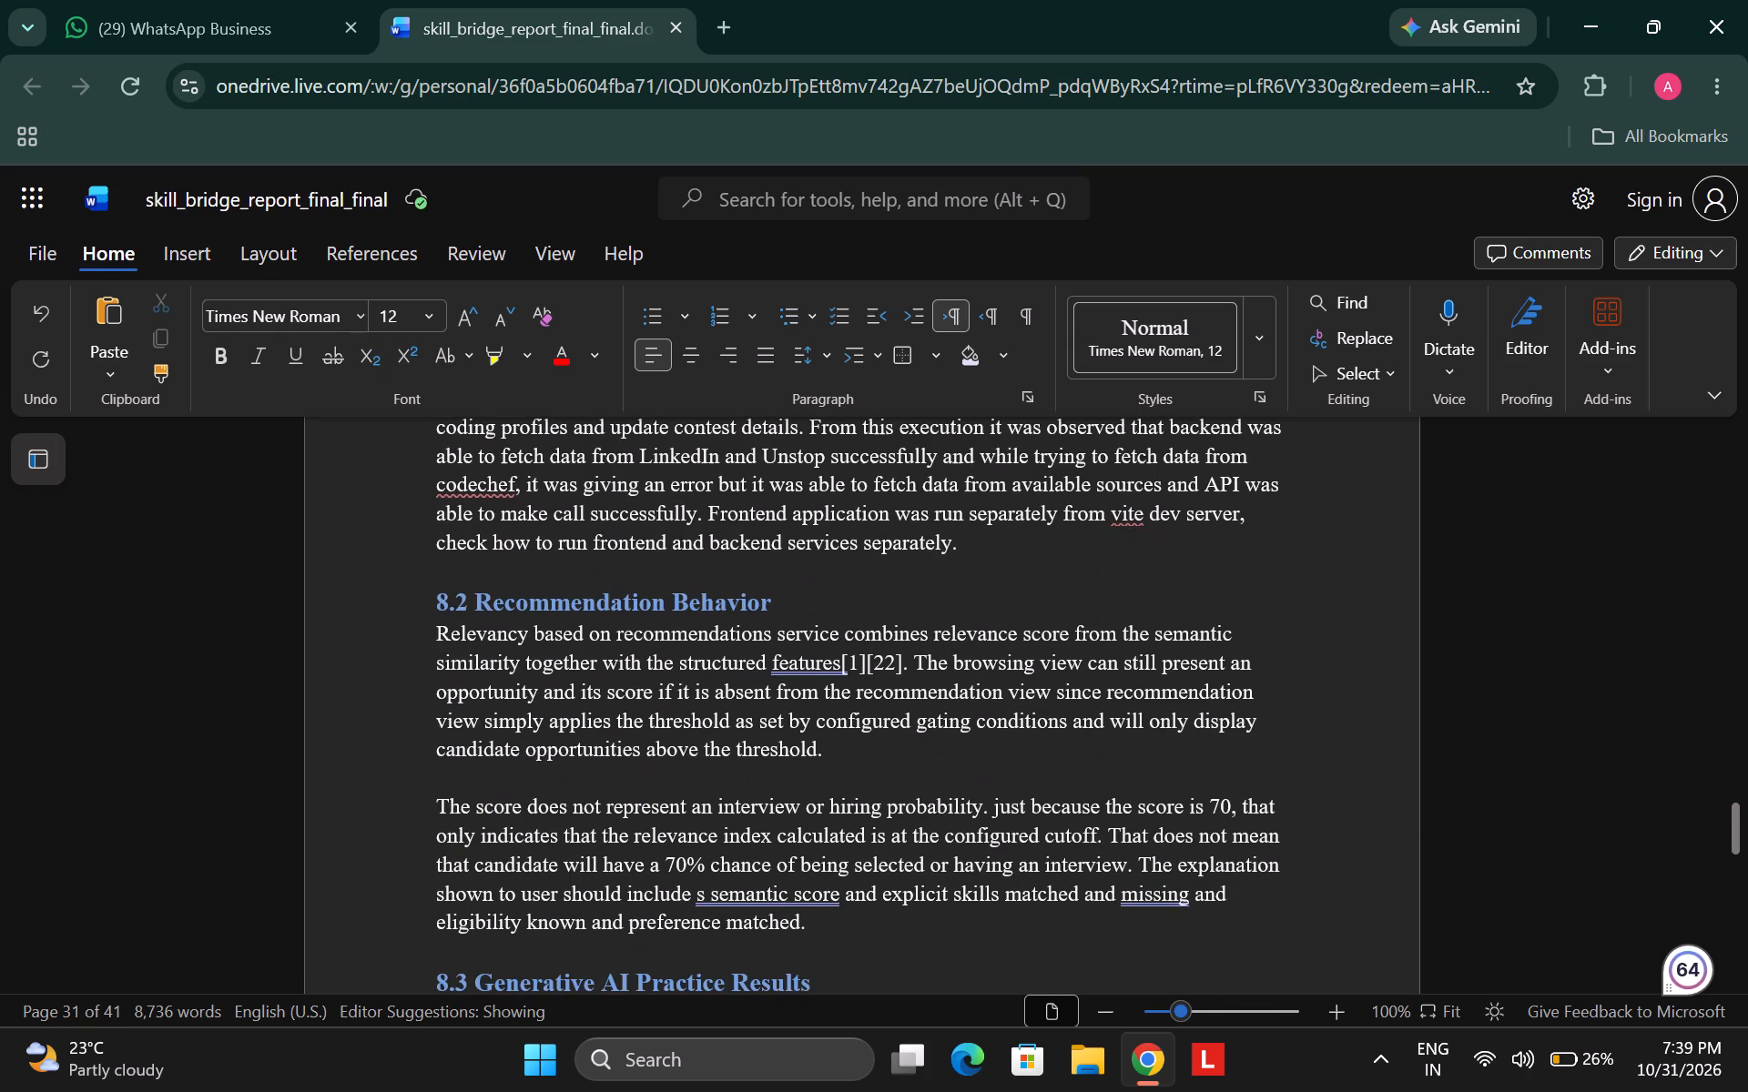
scroll(849, 729, up, 1)
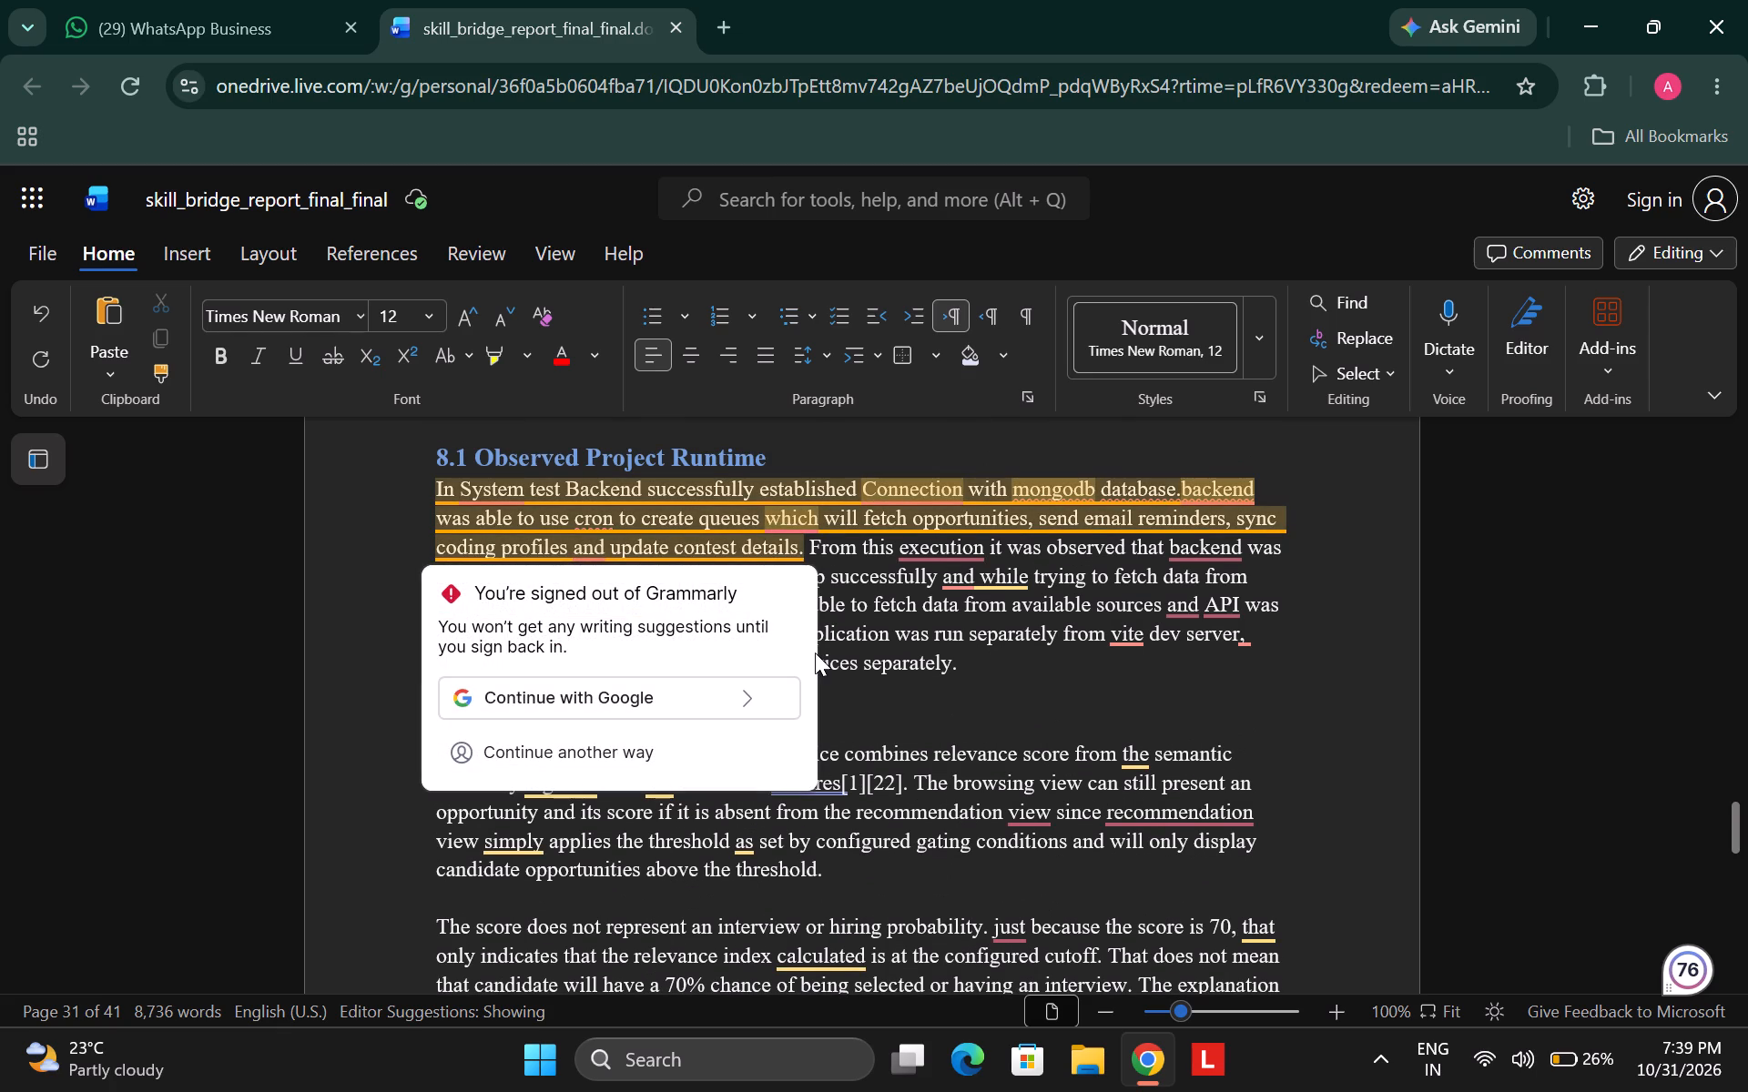
click(581, 521)
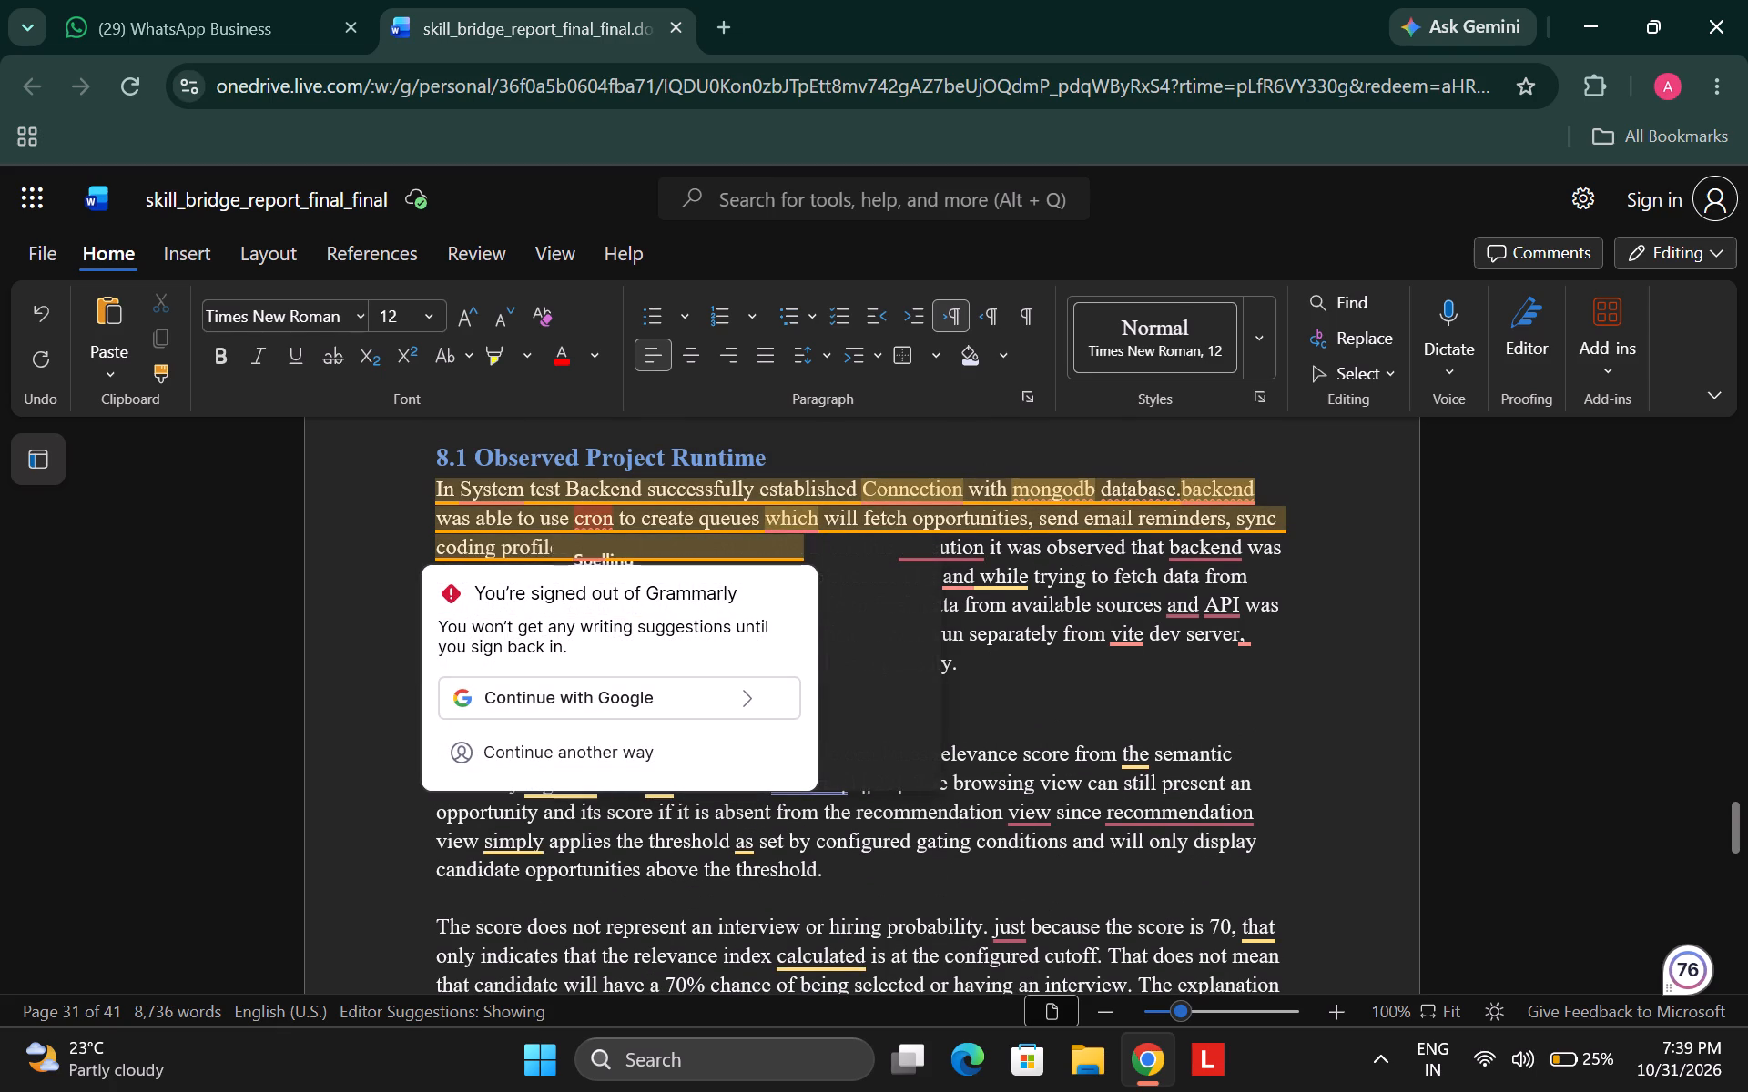
click(625, 524)
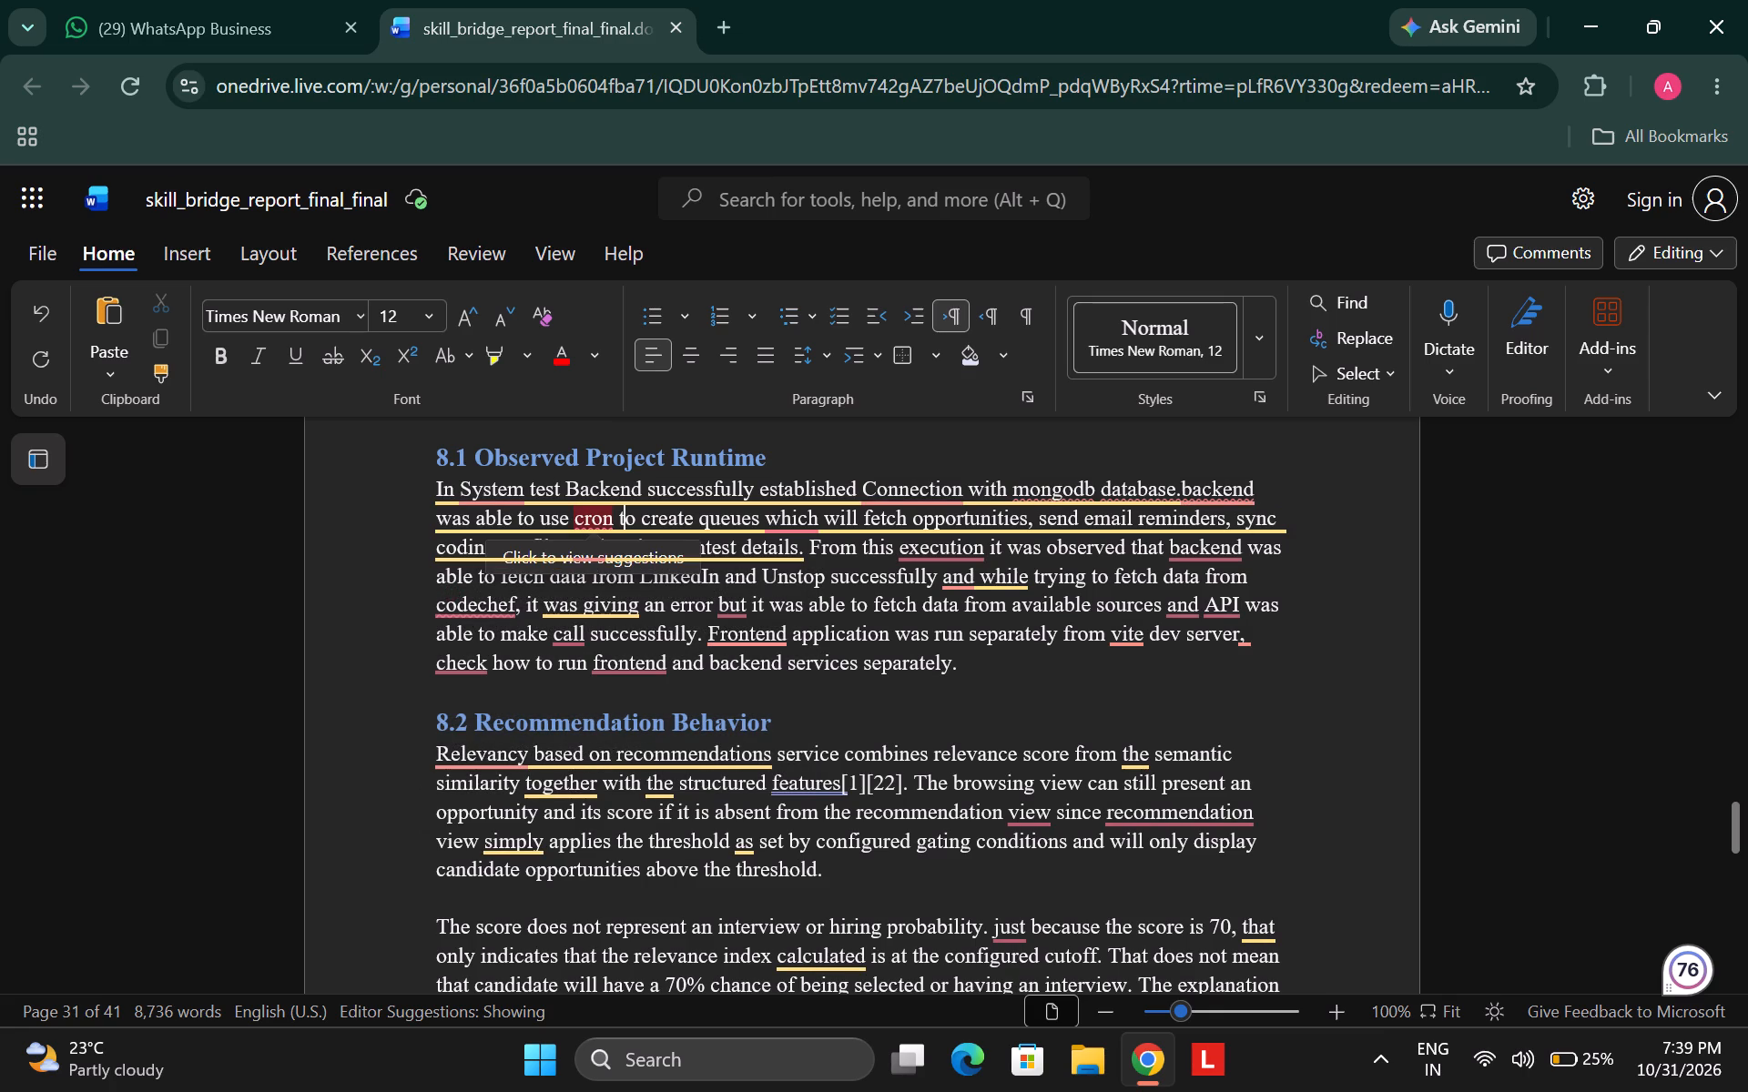
key(BackSpace)
key(BackSpace)
key(BackSpace)
key(BackSpace)
key(BackSpace)
key(BackSpace)
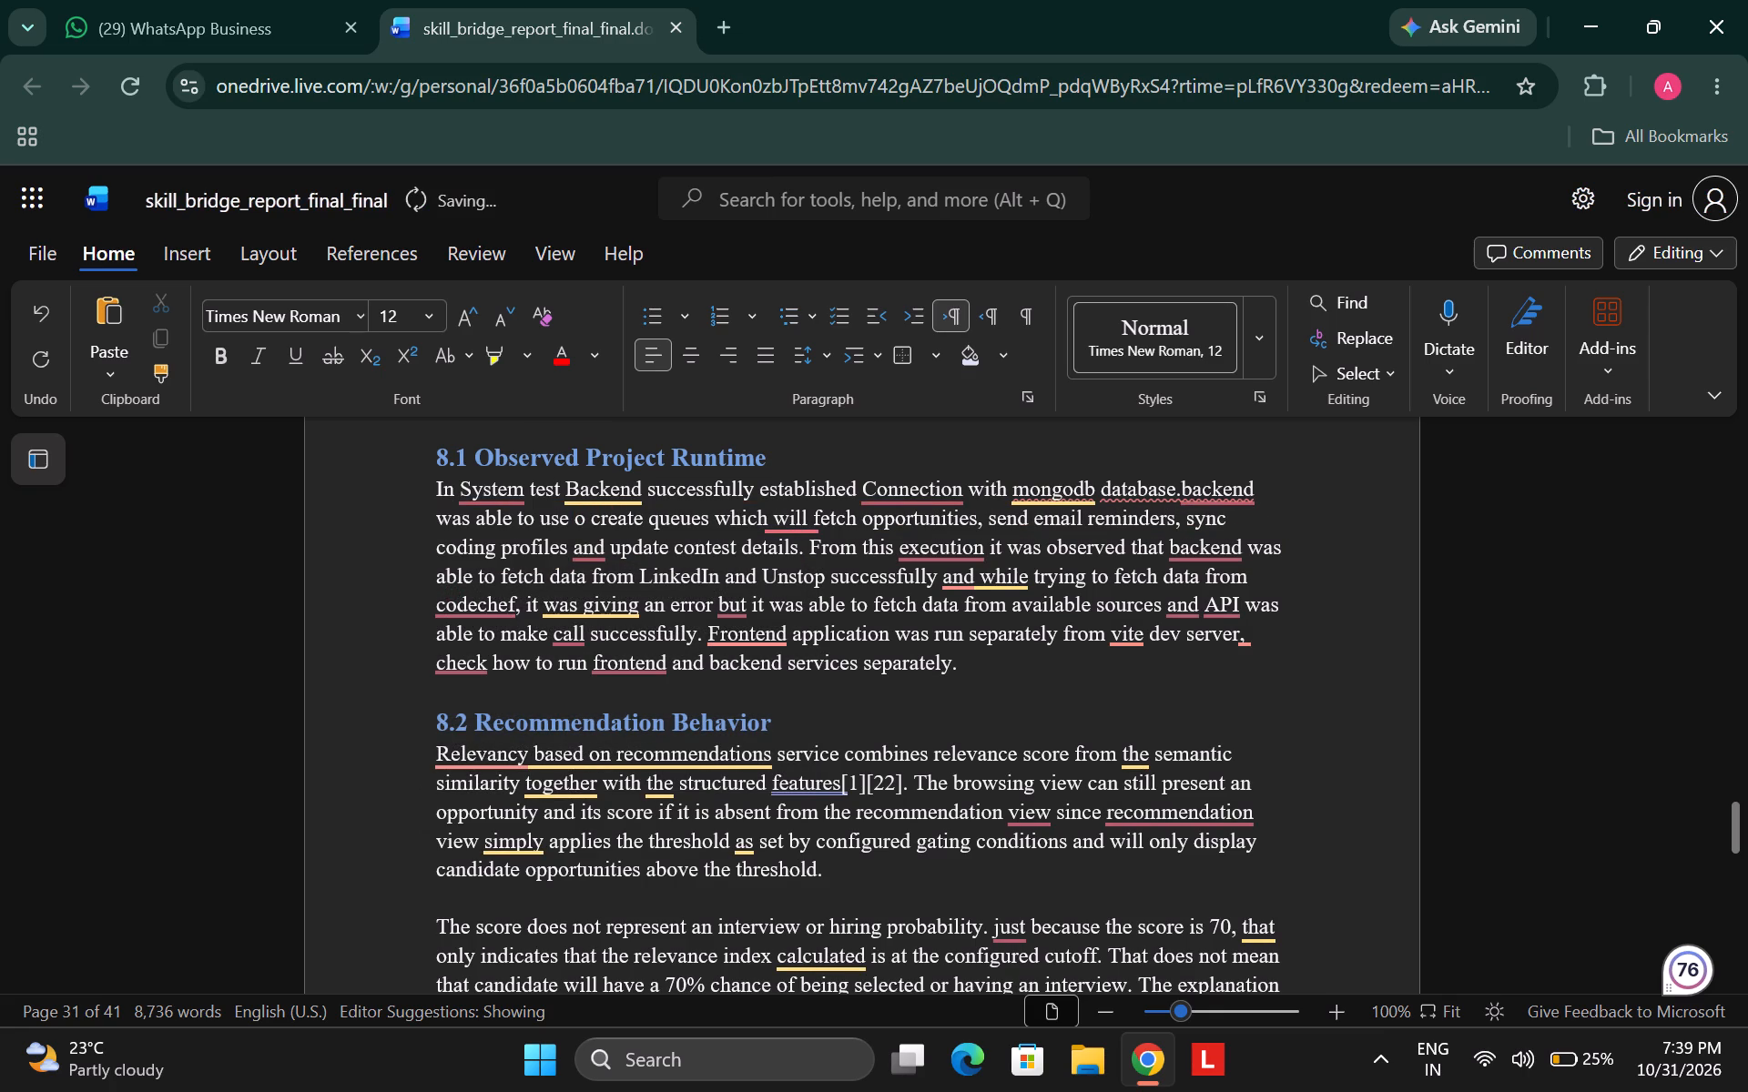
key(Right)
key(BackSpace)
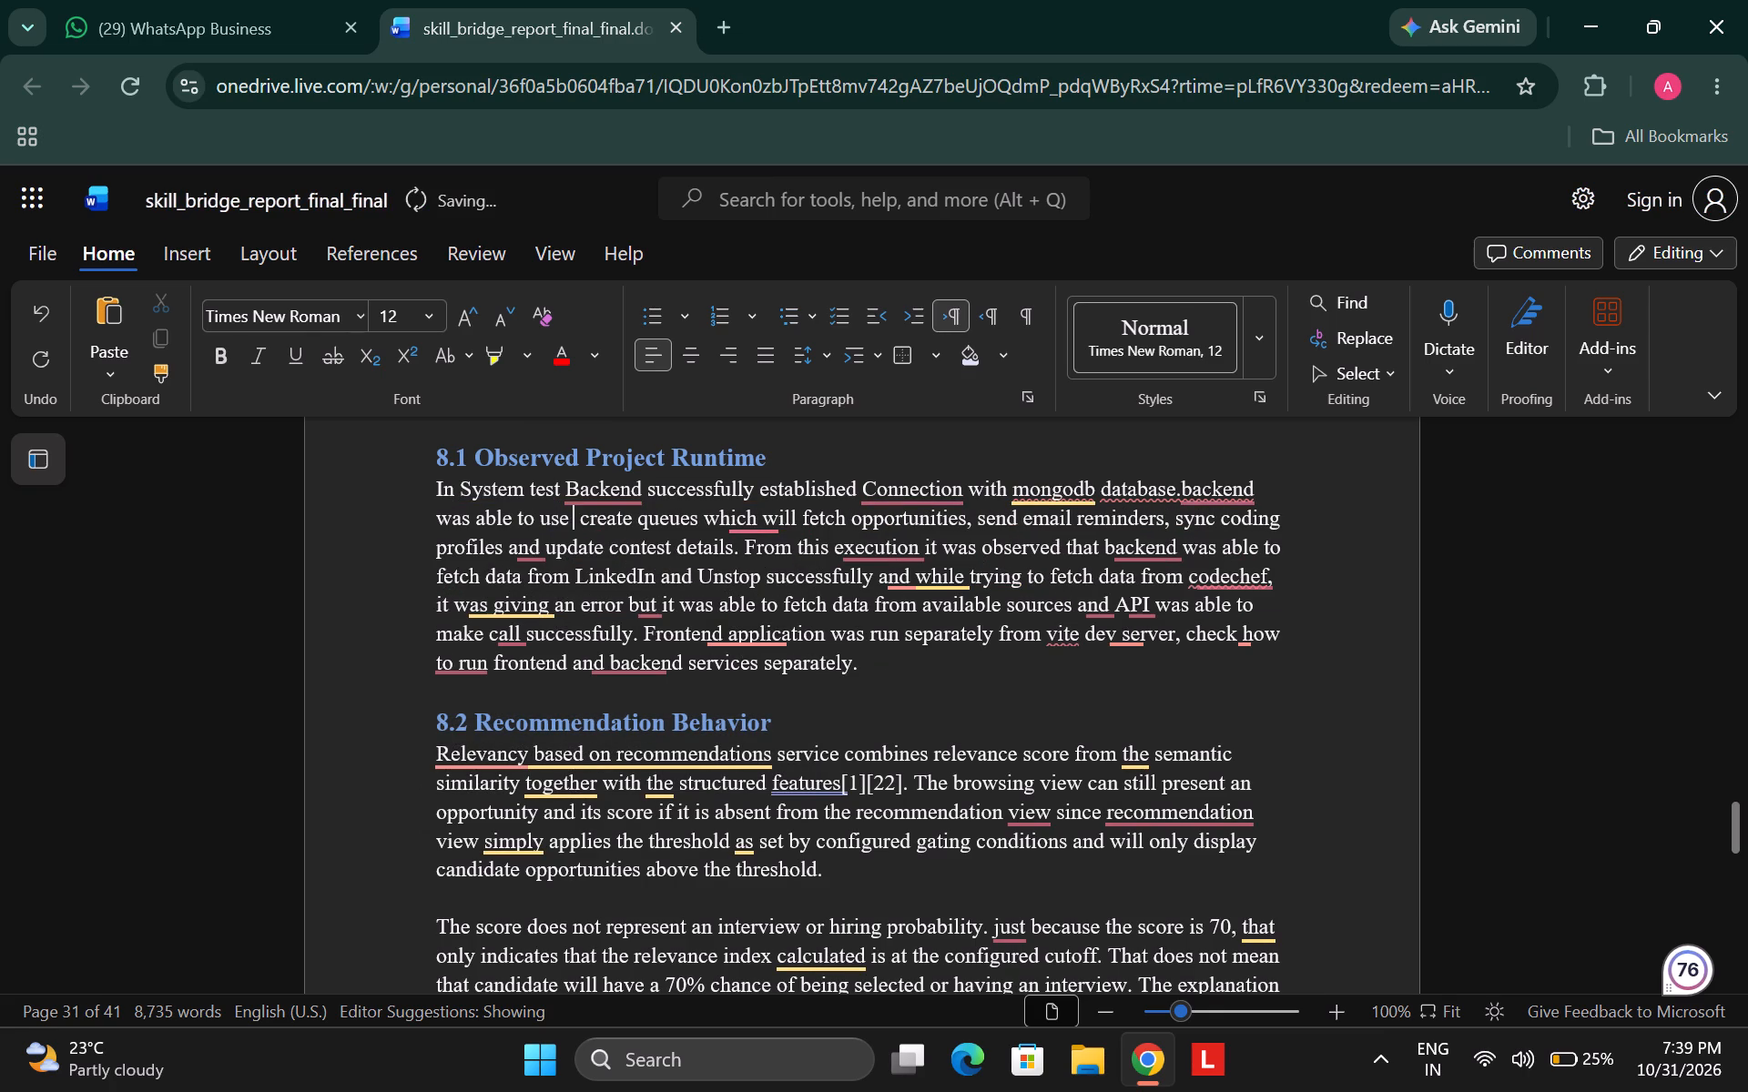
Proofread sections 8.1 Observed Project Runtime through 8.3 Generative AI Practice Results, checking wording and citations.
scroll(895, 654, down, 1)
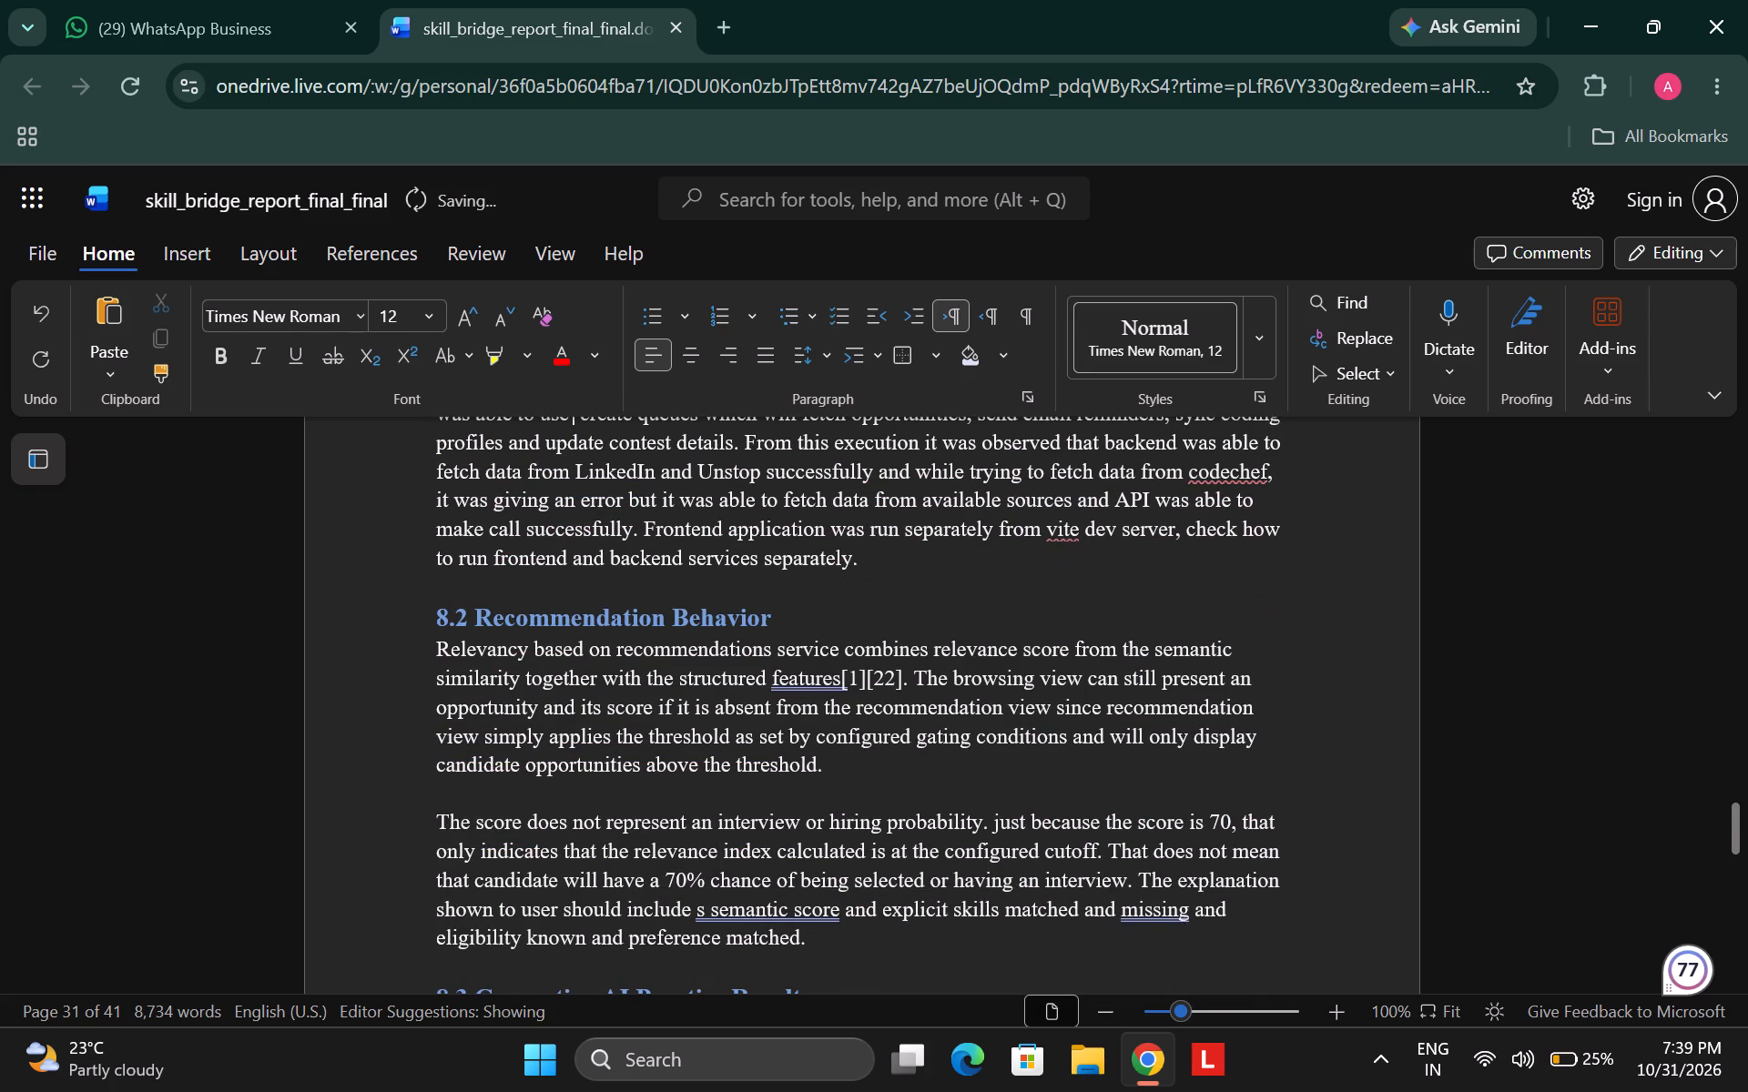
scroll(1003, 713, up, 1)
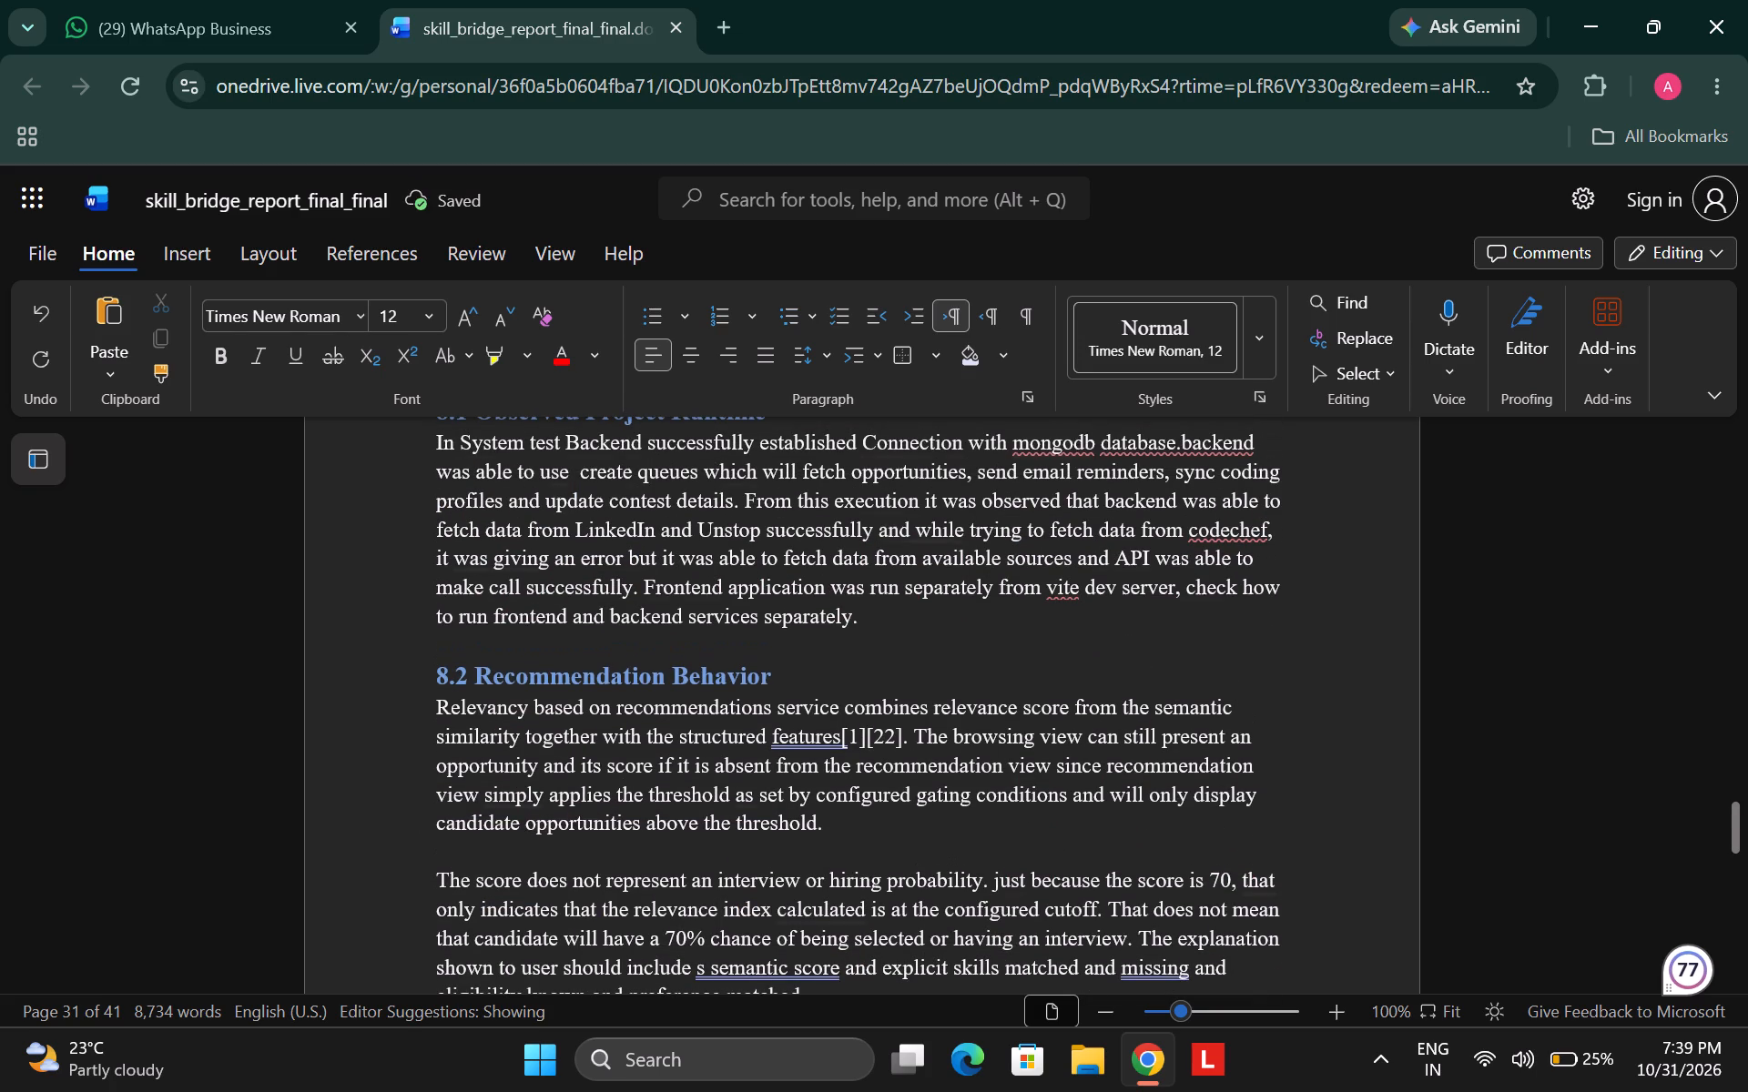
scroll(1106, 768, down, 1)
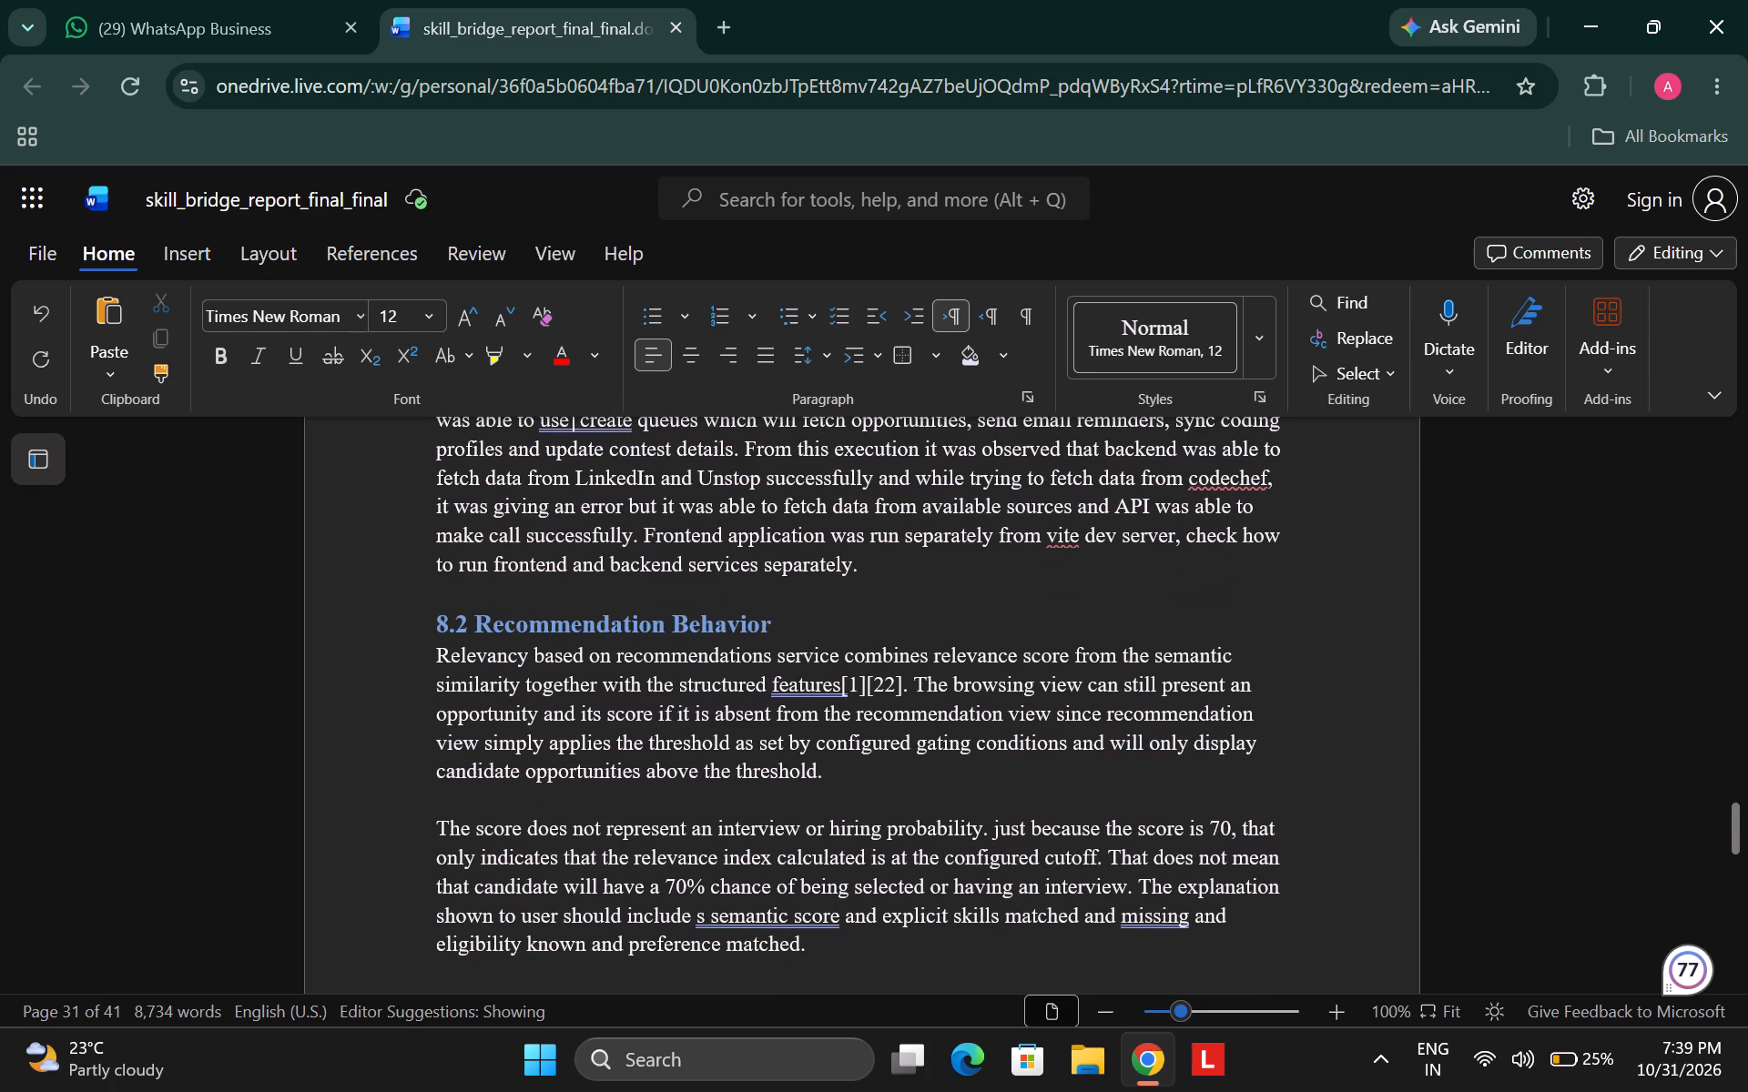
scroll(976, 771, down, 2)
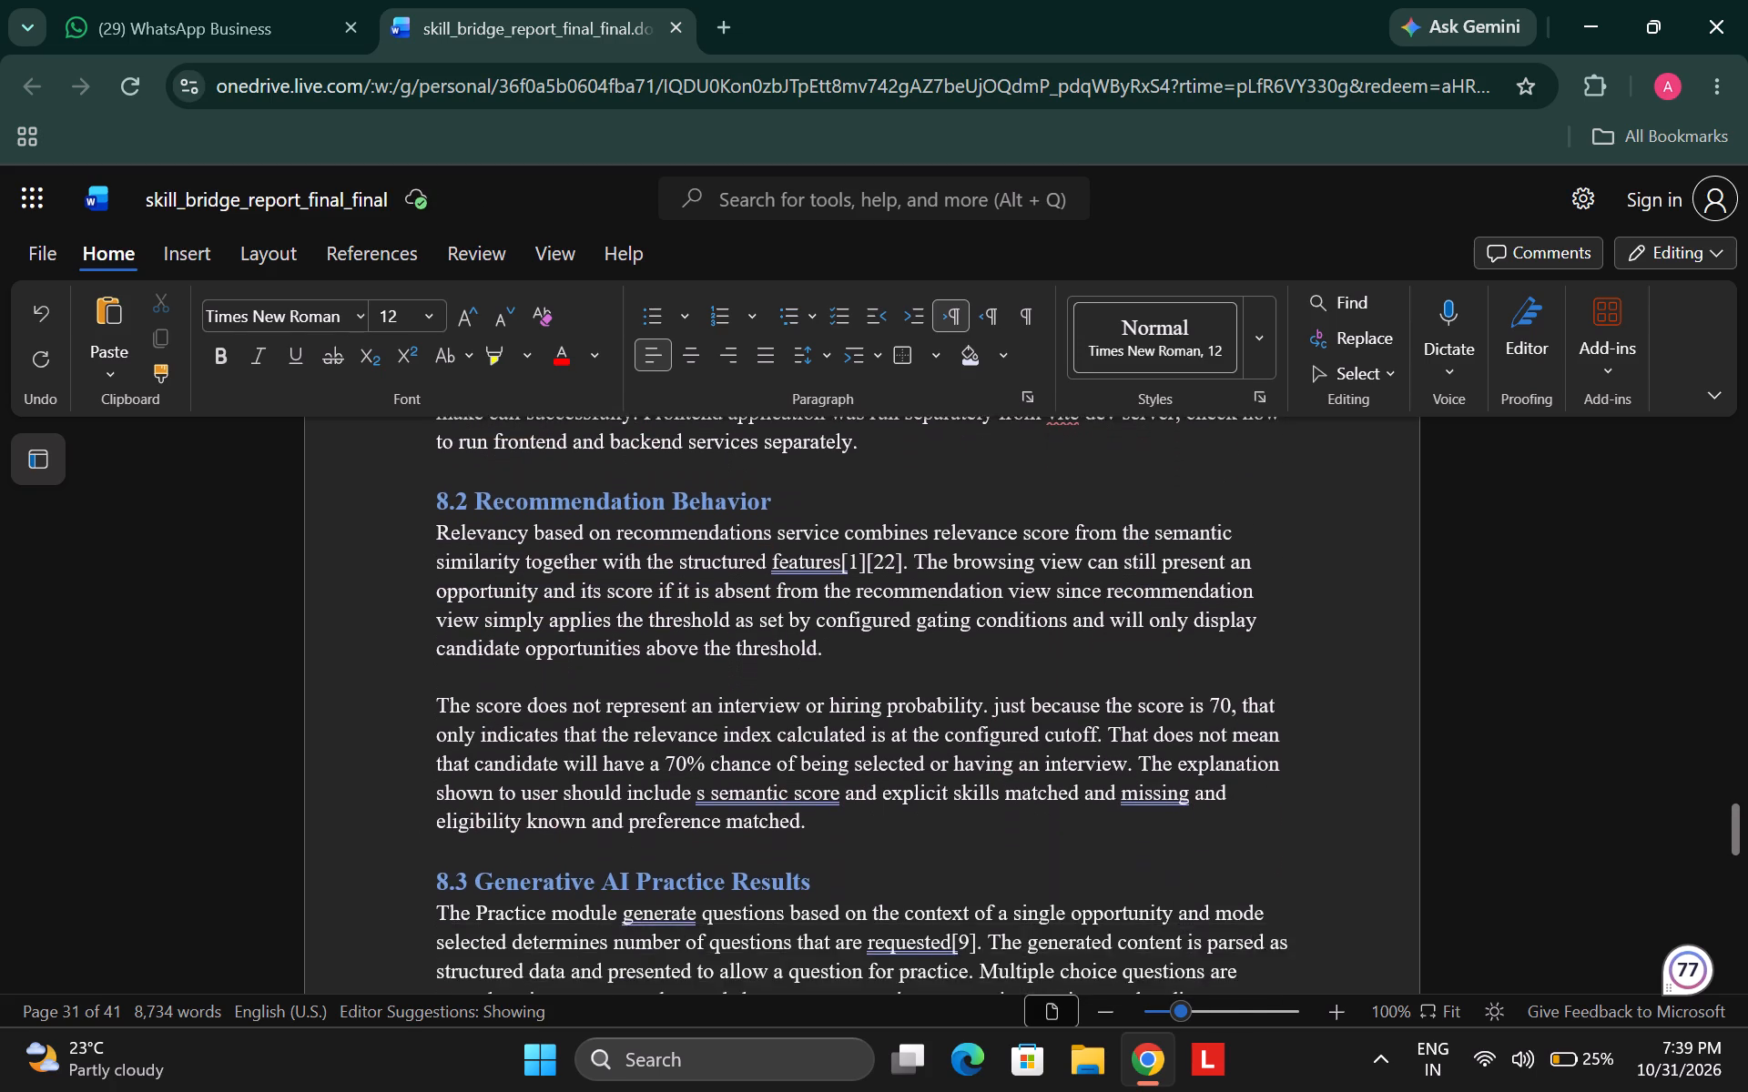
scroll(976, 771, down, 3)
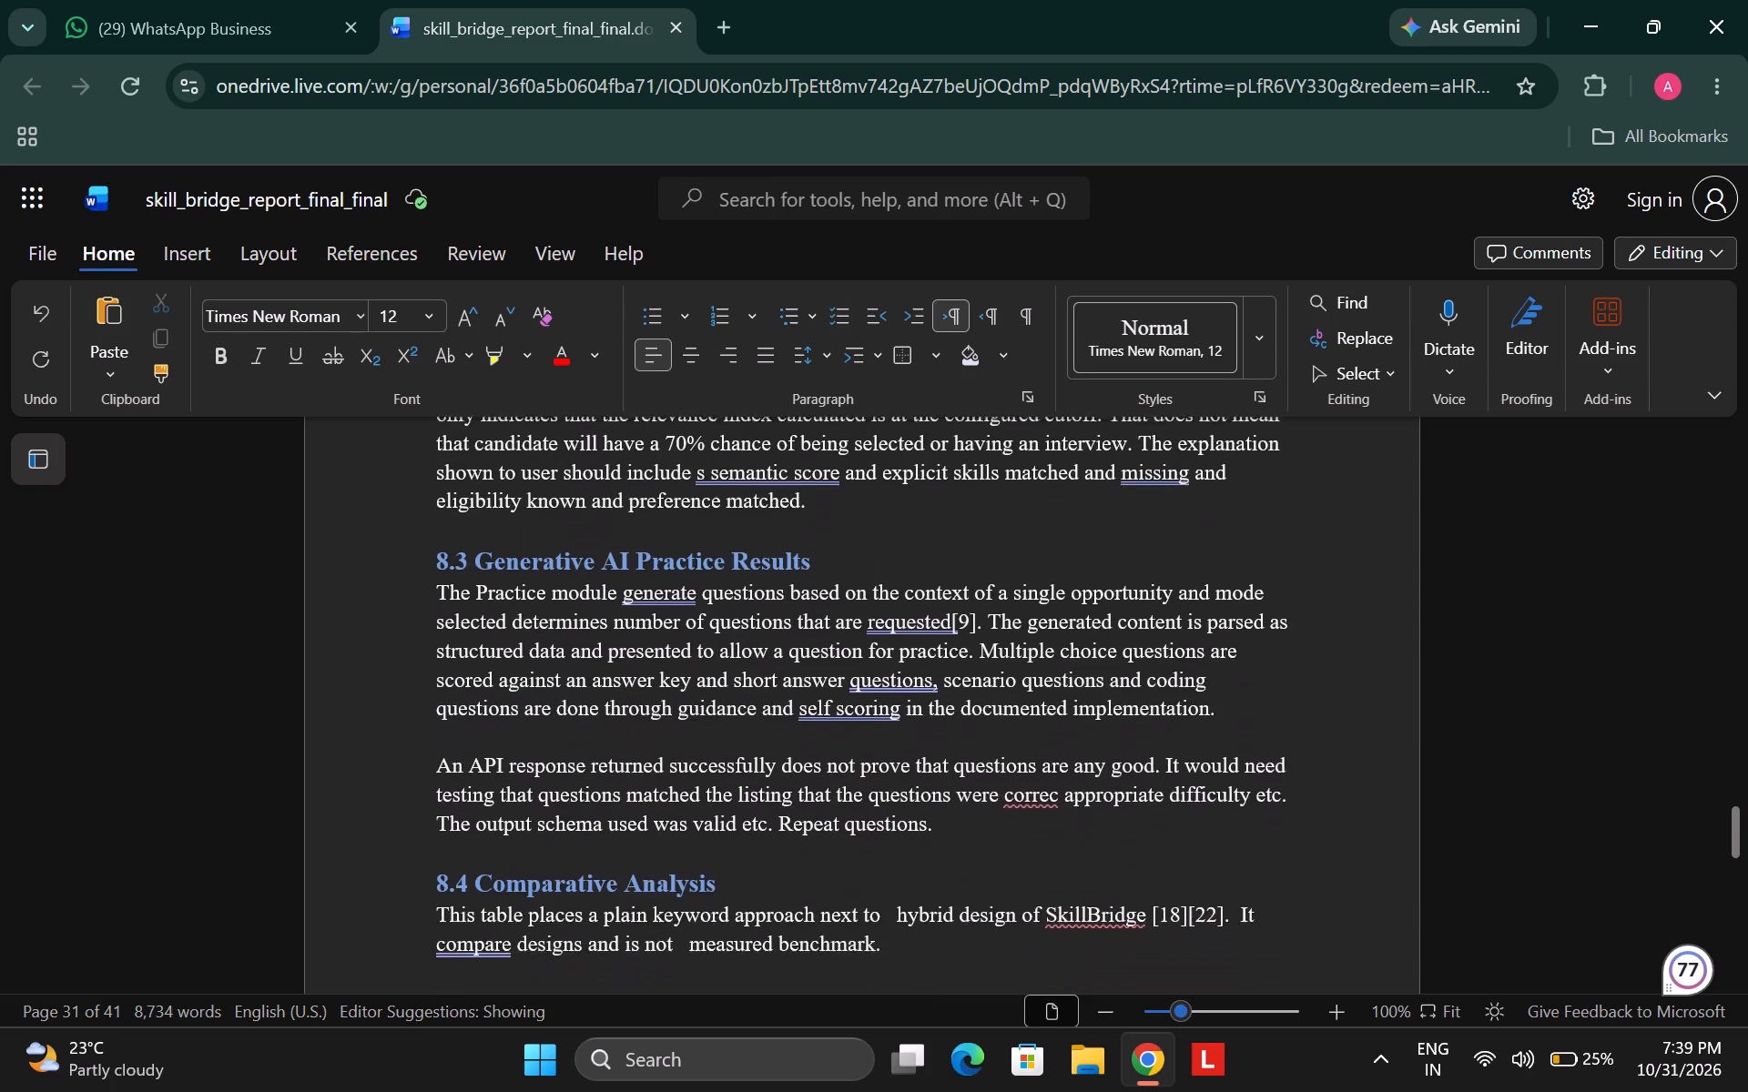
Correct "correc" to "correct" in the second paragraph of section 8.3 Generative AI Practice Results.
scroll(976, 771, down, 3)
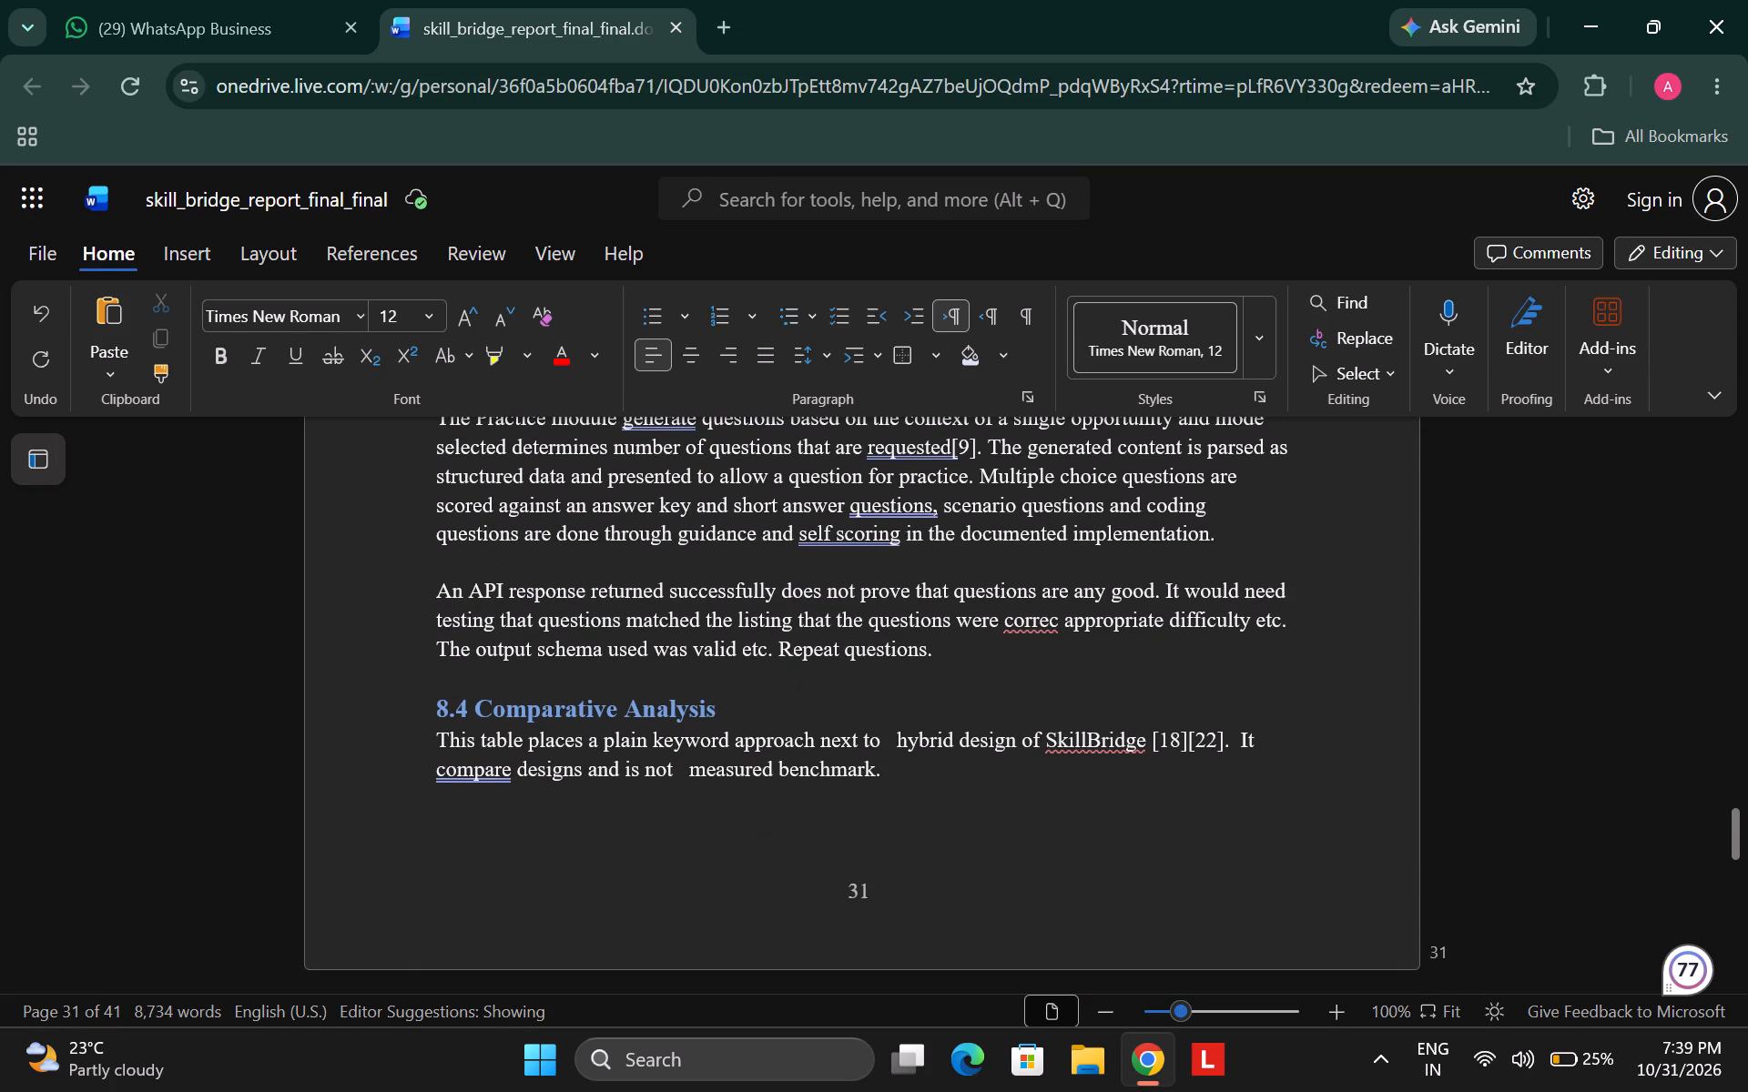
click(1054, 622)
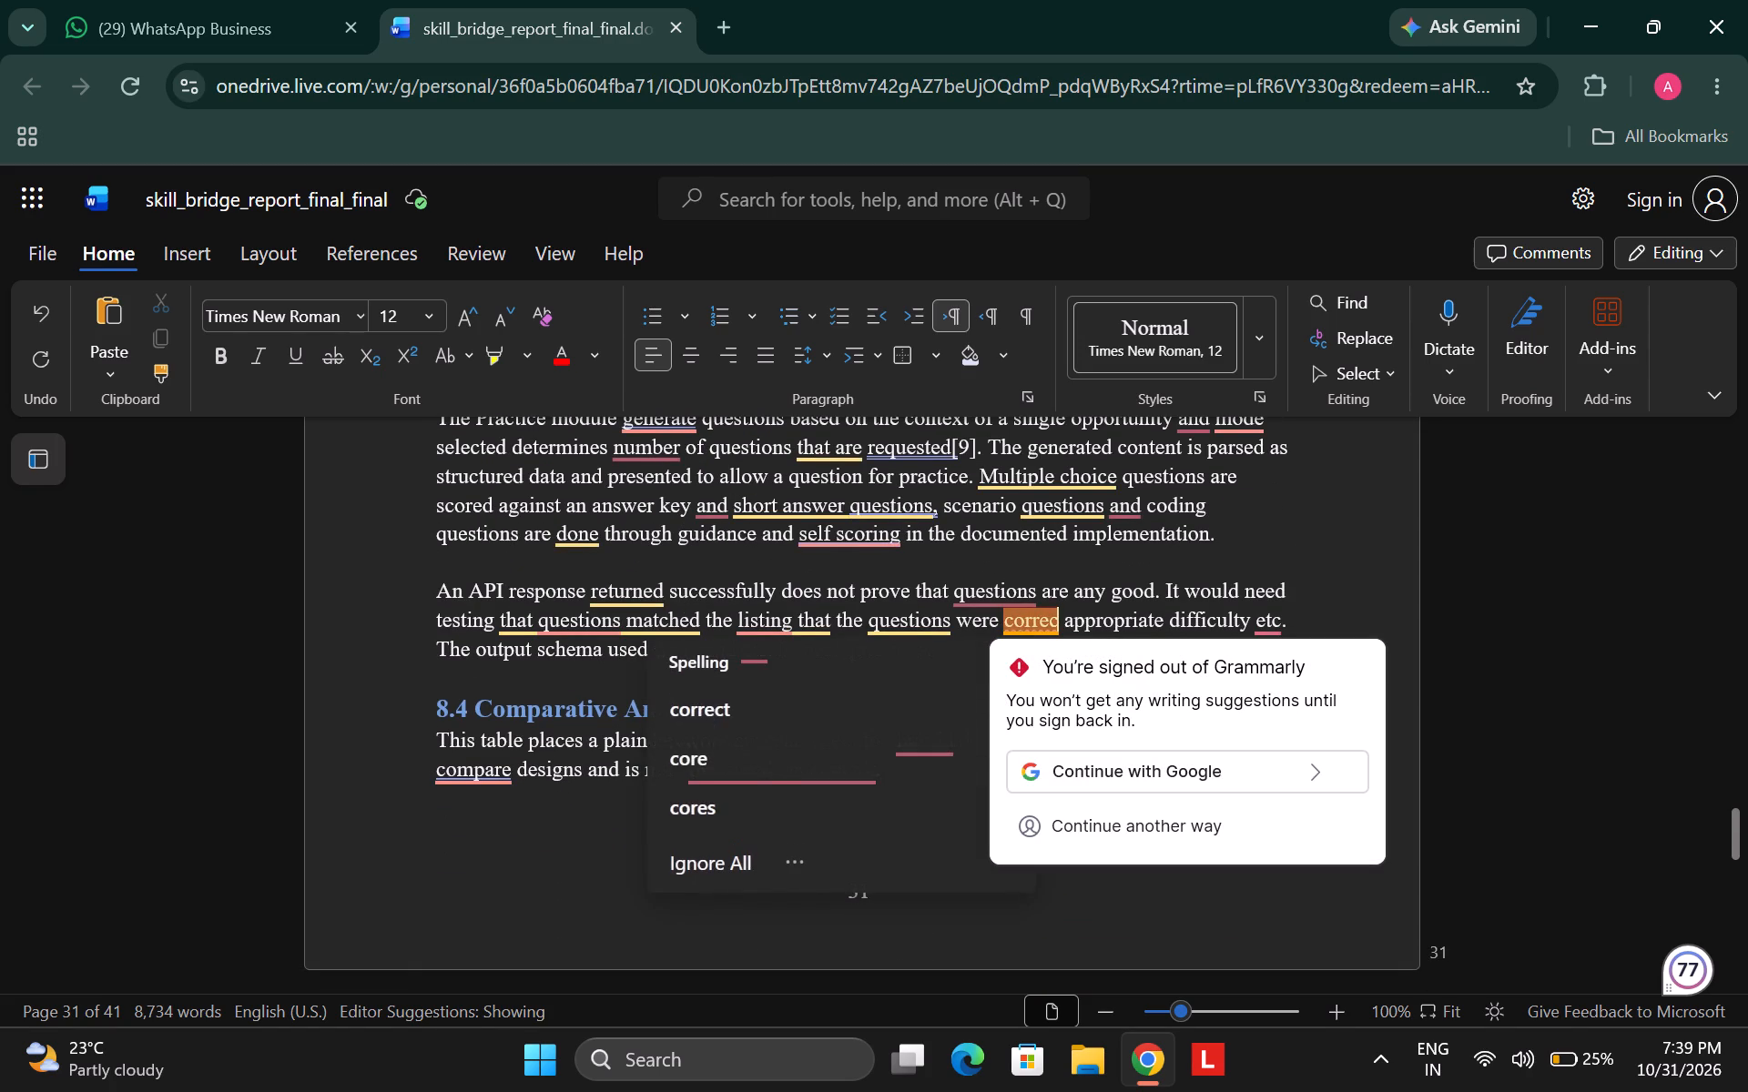
key(t)
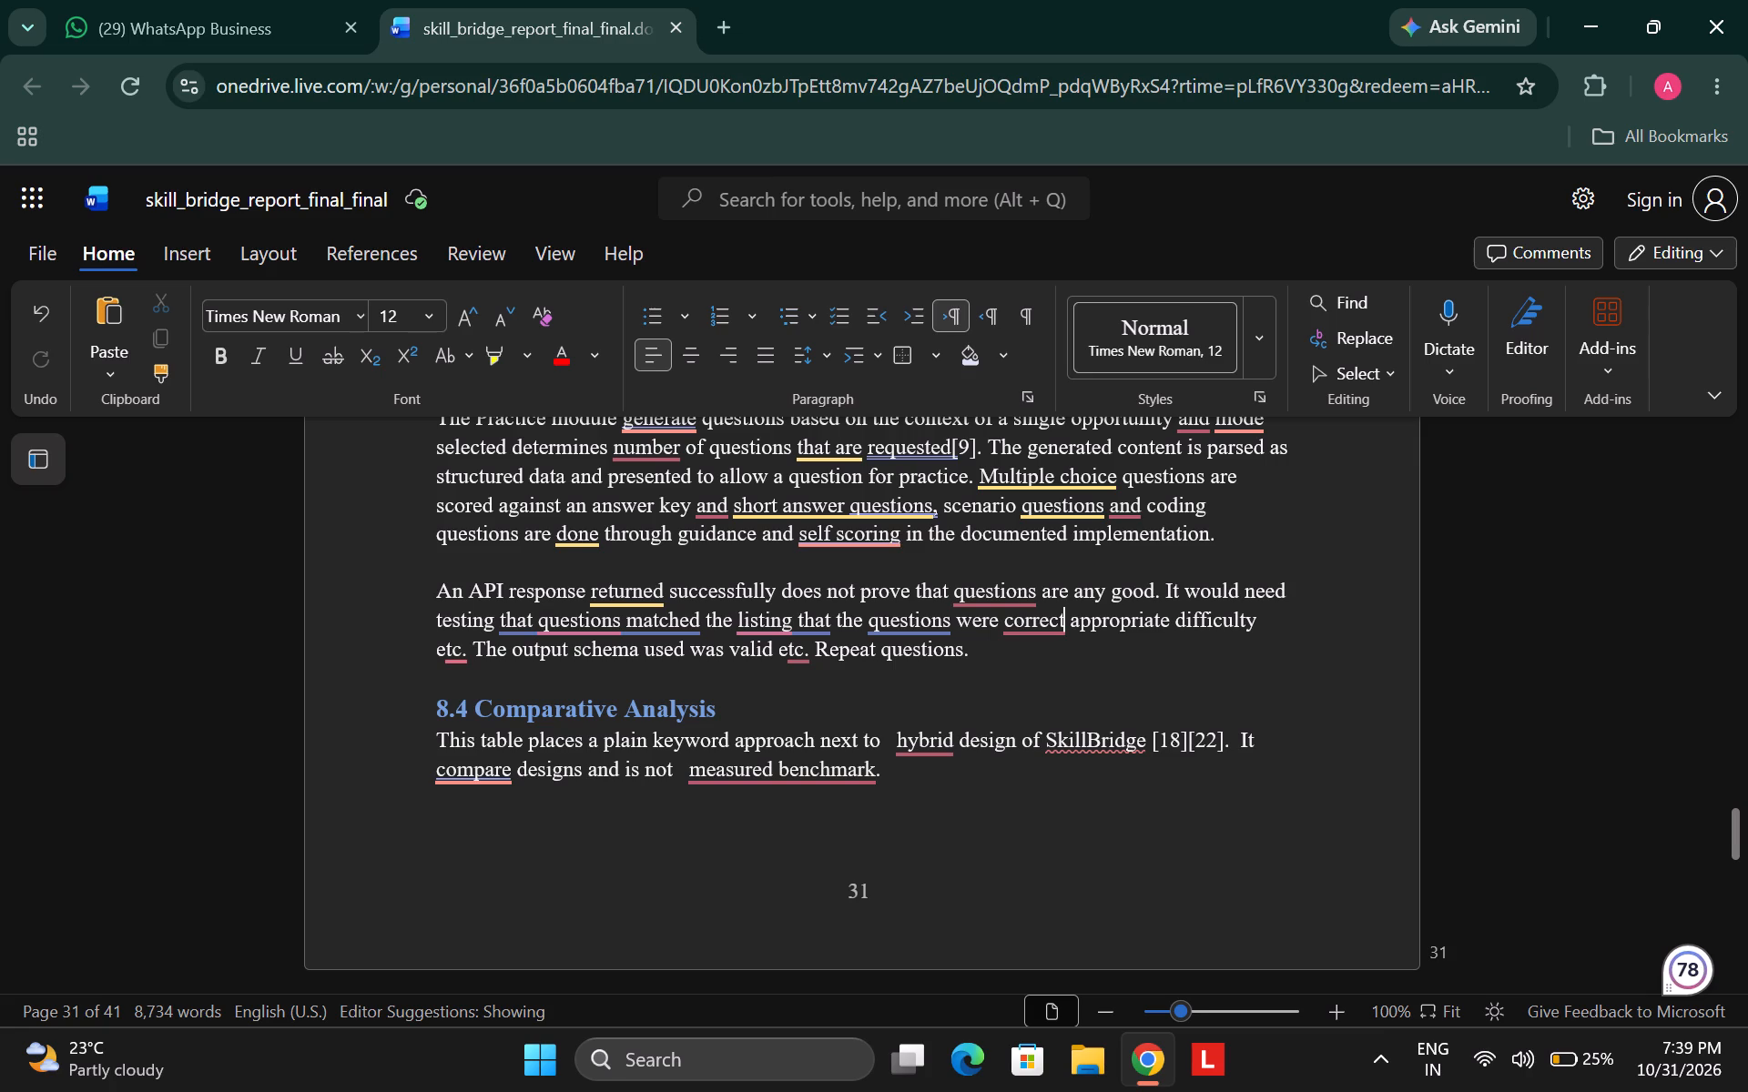
Delete "etc" after "The output schema used was valid" in section 8.3, keeping the full stop.
click(803, 657)
key(BackSpace)
key(BackSpace)
key(BackSpace)
key(BackSpace)
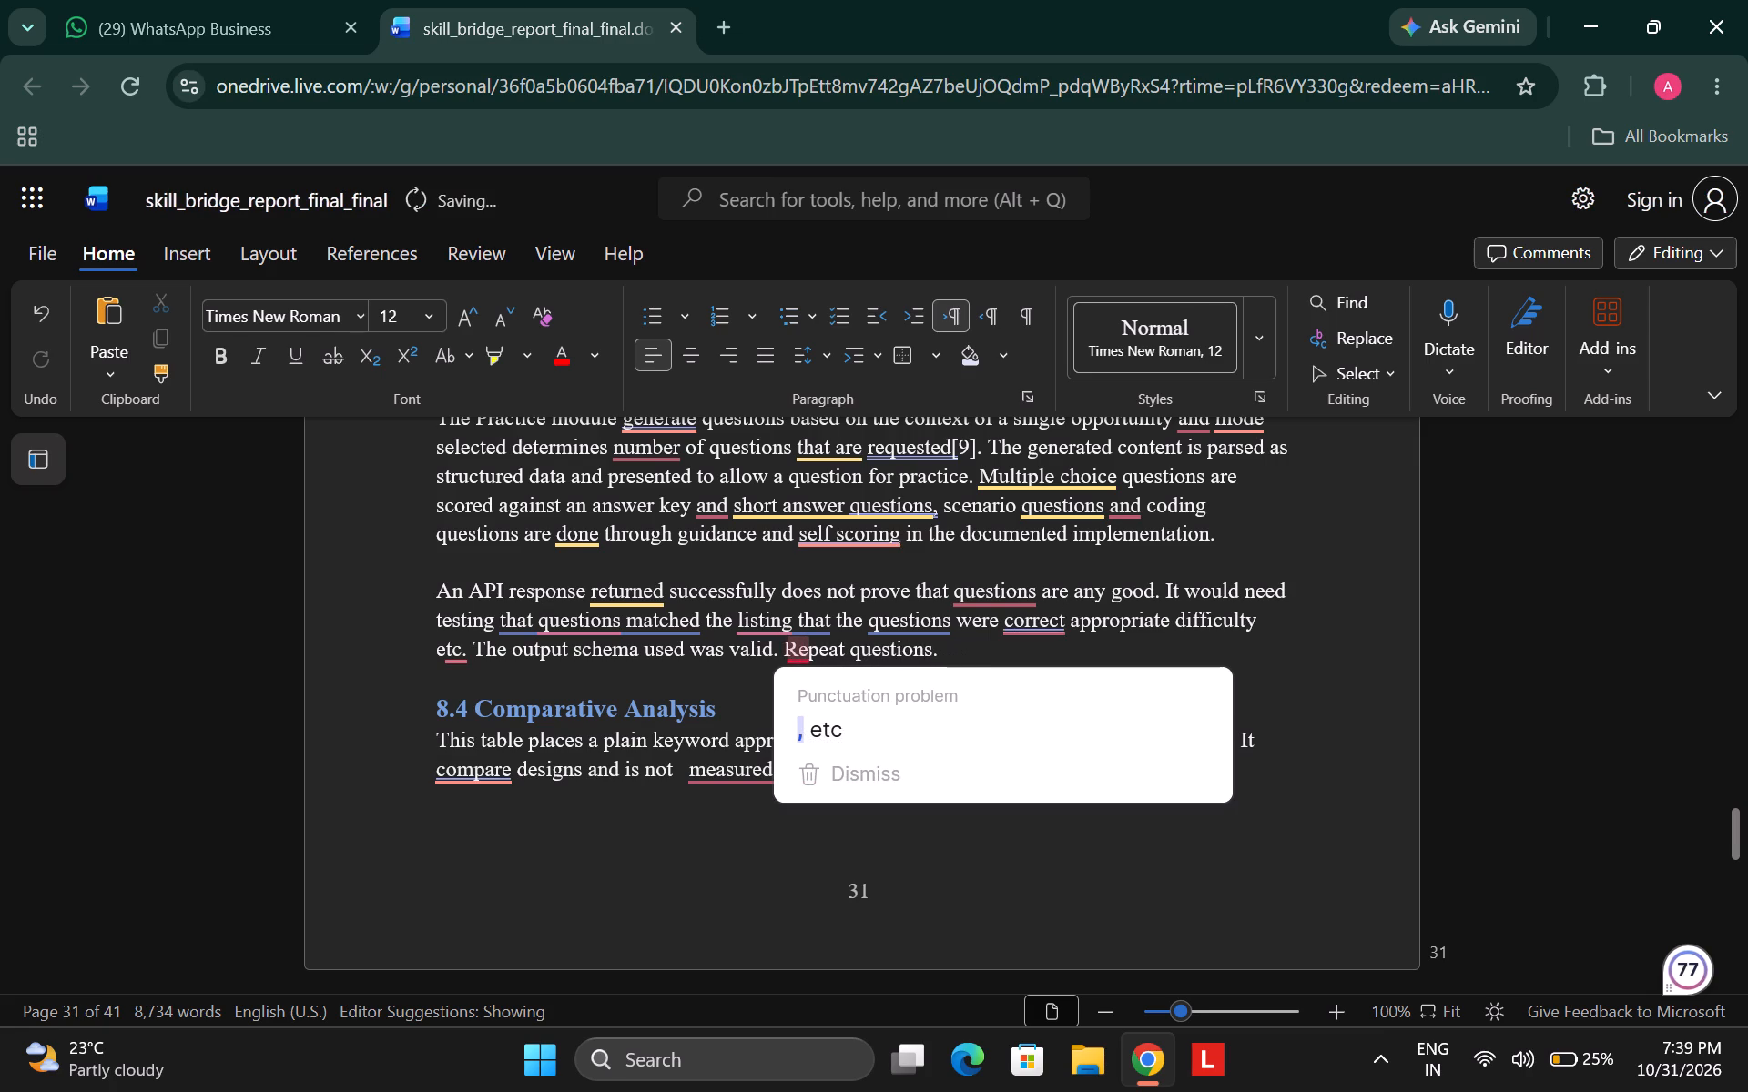
Delete the fragment "Repeat questions." from the end of section 8.3's second paragraph.
key(Right)
key(Right)
key(Right)
key(Right)
key(Right)
key(Right)
key(Right)
key(Right)
key(Right)
key(Right)
key(Right)
key(Right)
key(Right)
key(Right)
key(Right)
key(Right)
key(Right)
key(Right)
key(Right)
key(Right)
key(Right)
key(Right)
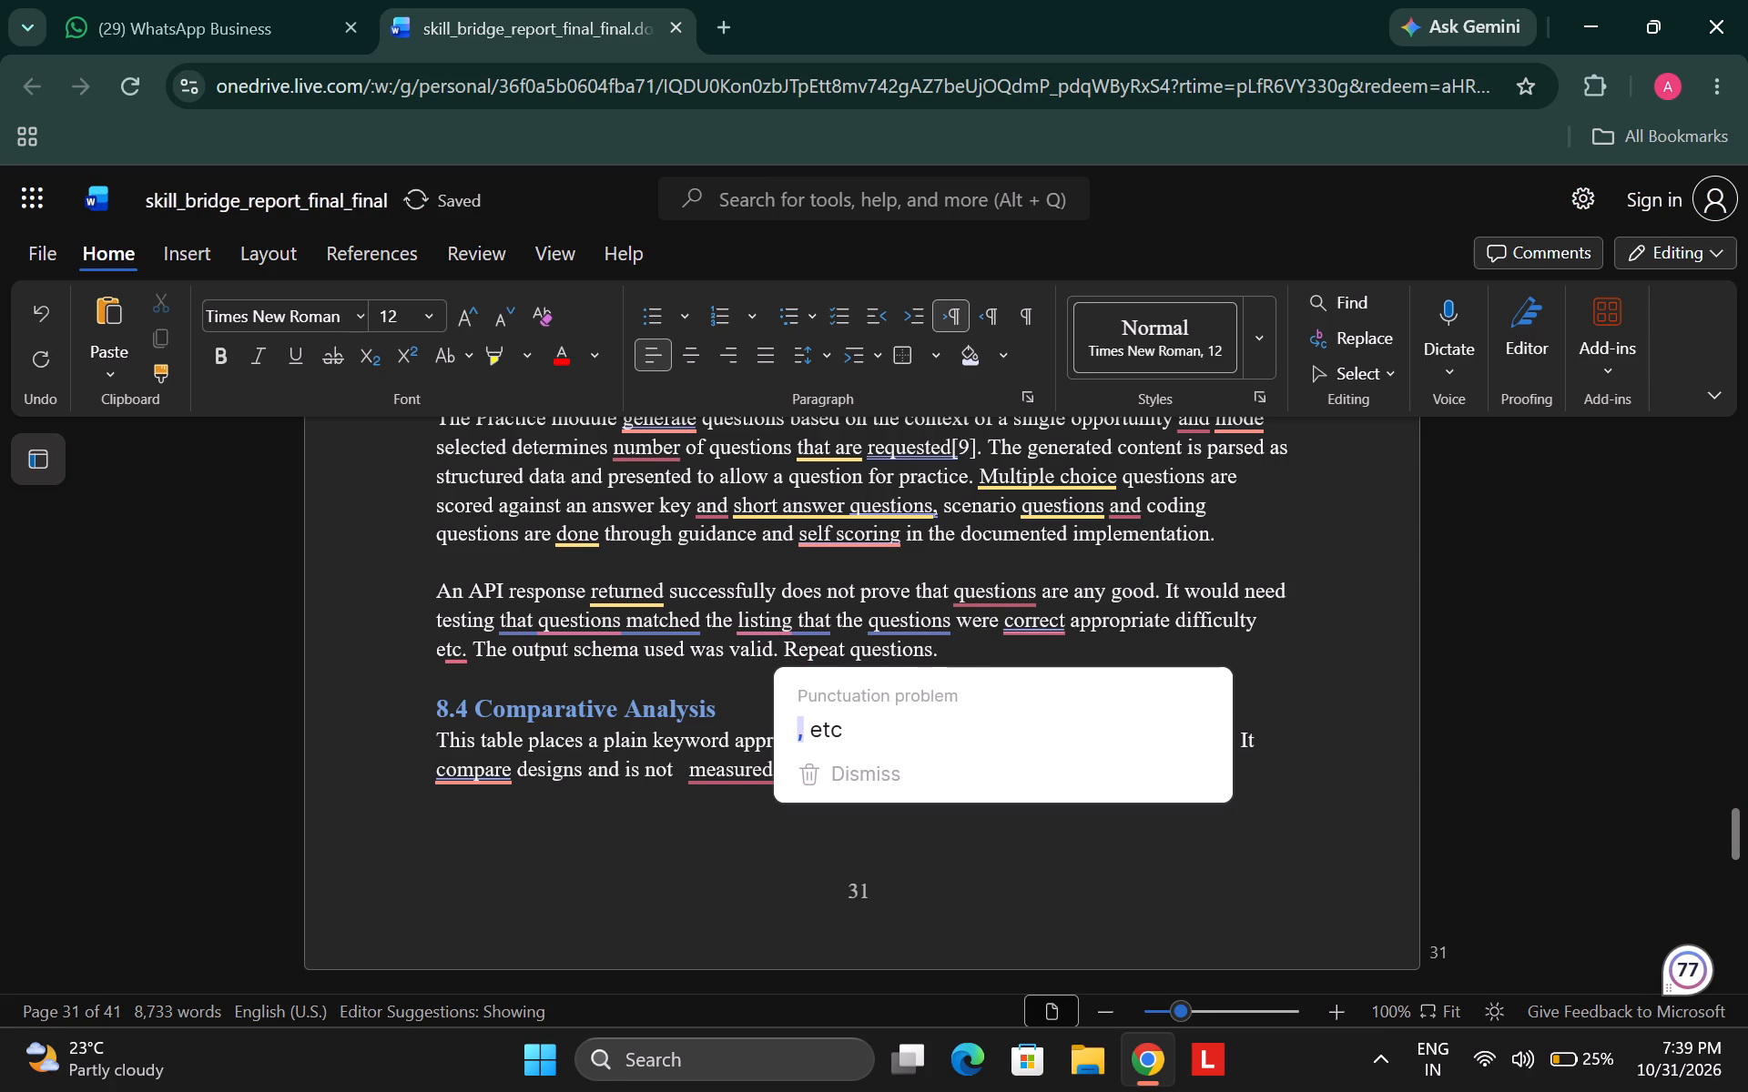
key(Right)
key(Left)
key(Left)
key(Left)
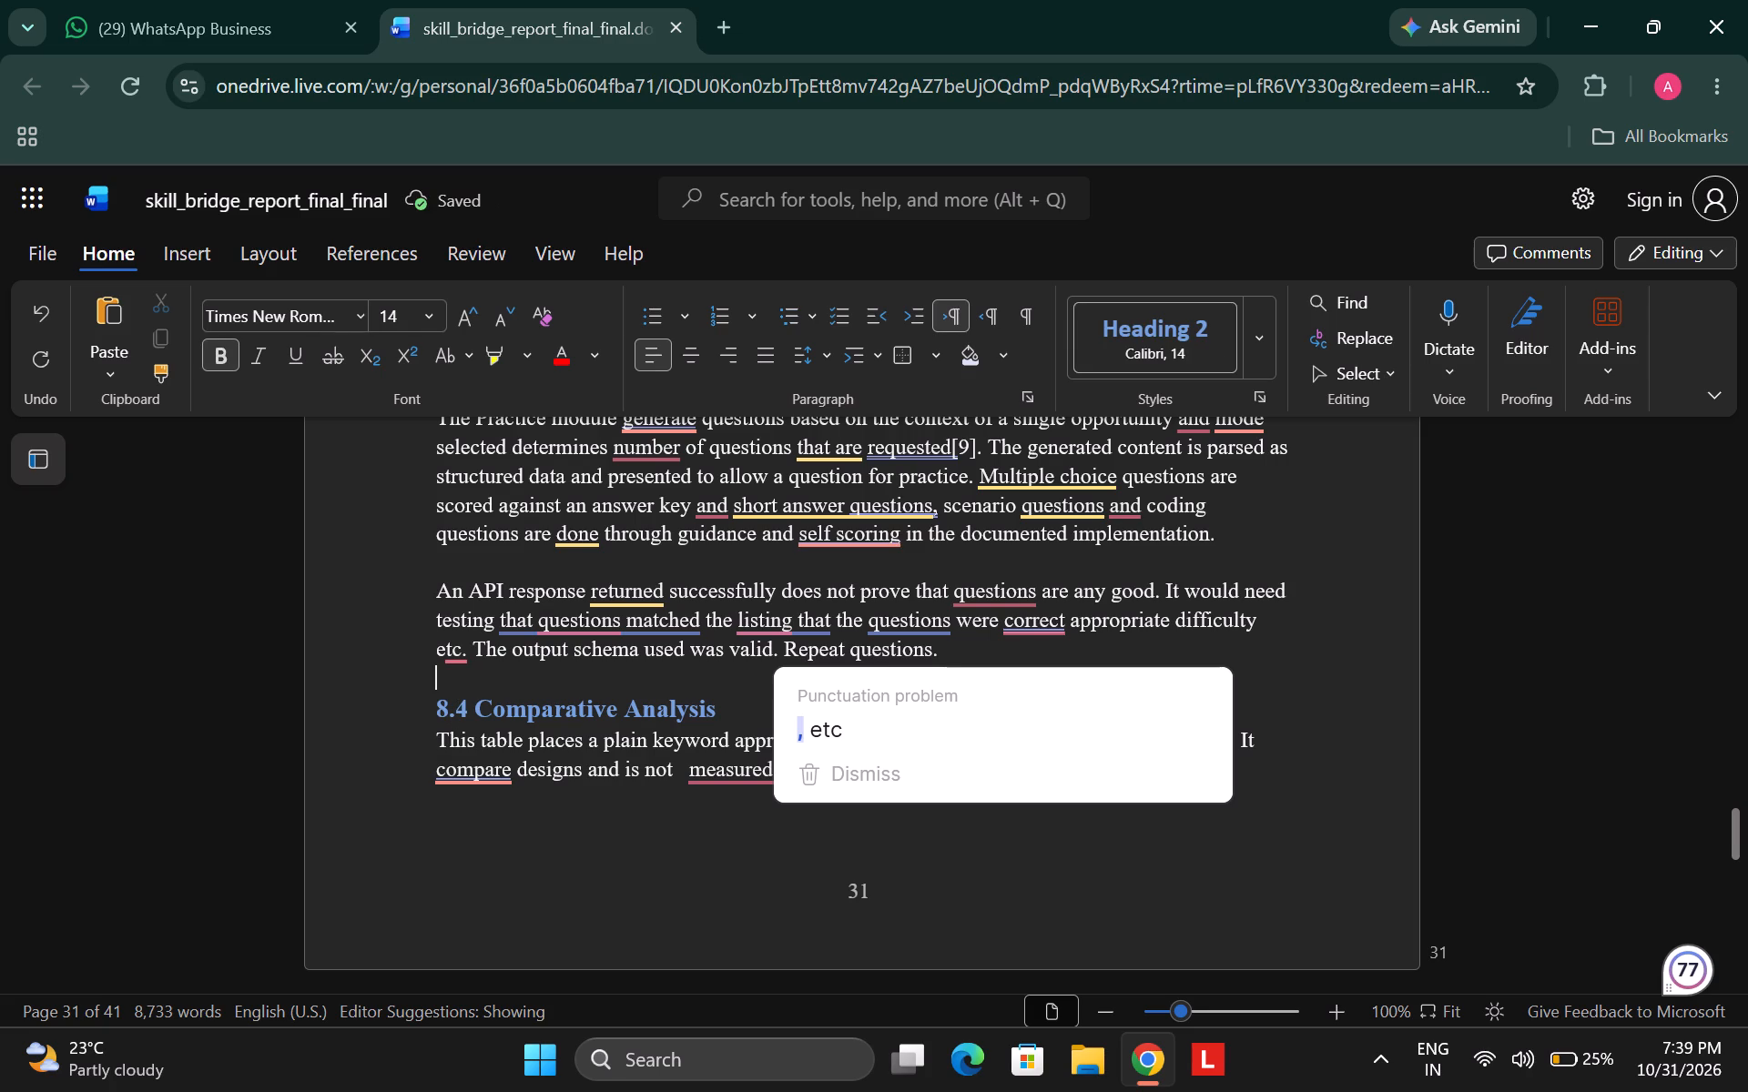
key(Left)
key(BackSpace)
key(BackSpace)
key(BackSpace)
key(BackSpace)
key(BackSpace)
key(BackSpace)
key(BackSpace)
key(BackSpace)
key(BackSpace)
key(BackSpace)
key(BackSpace)
key(BackSpace)
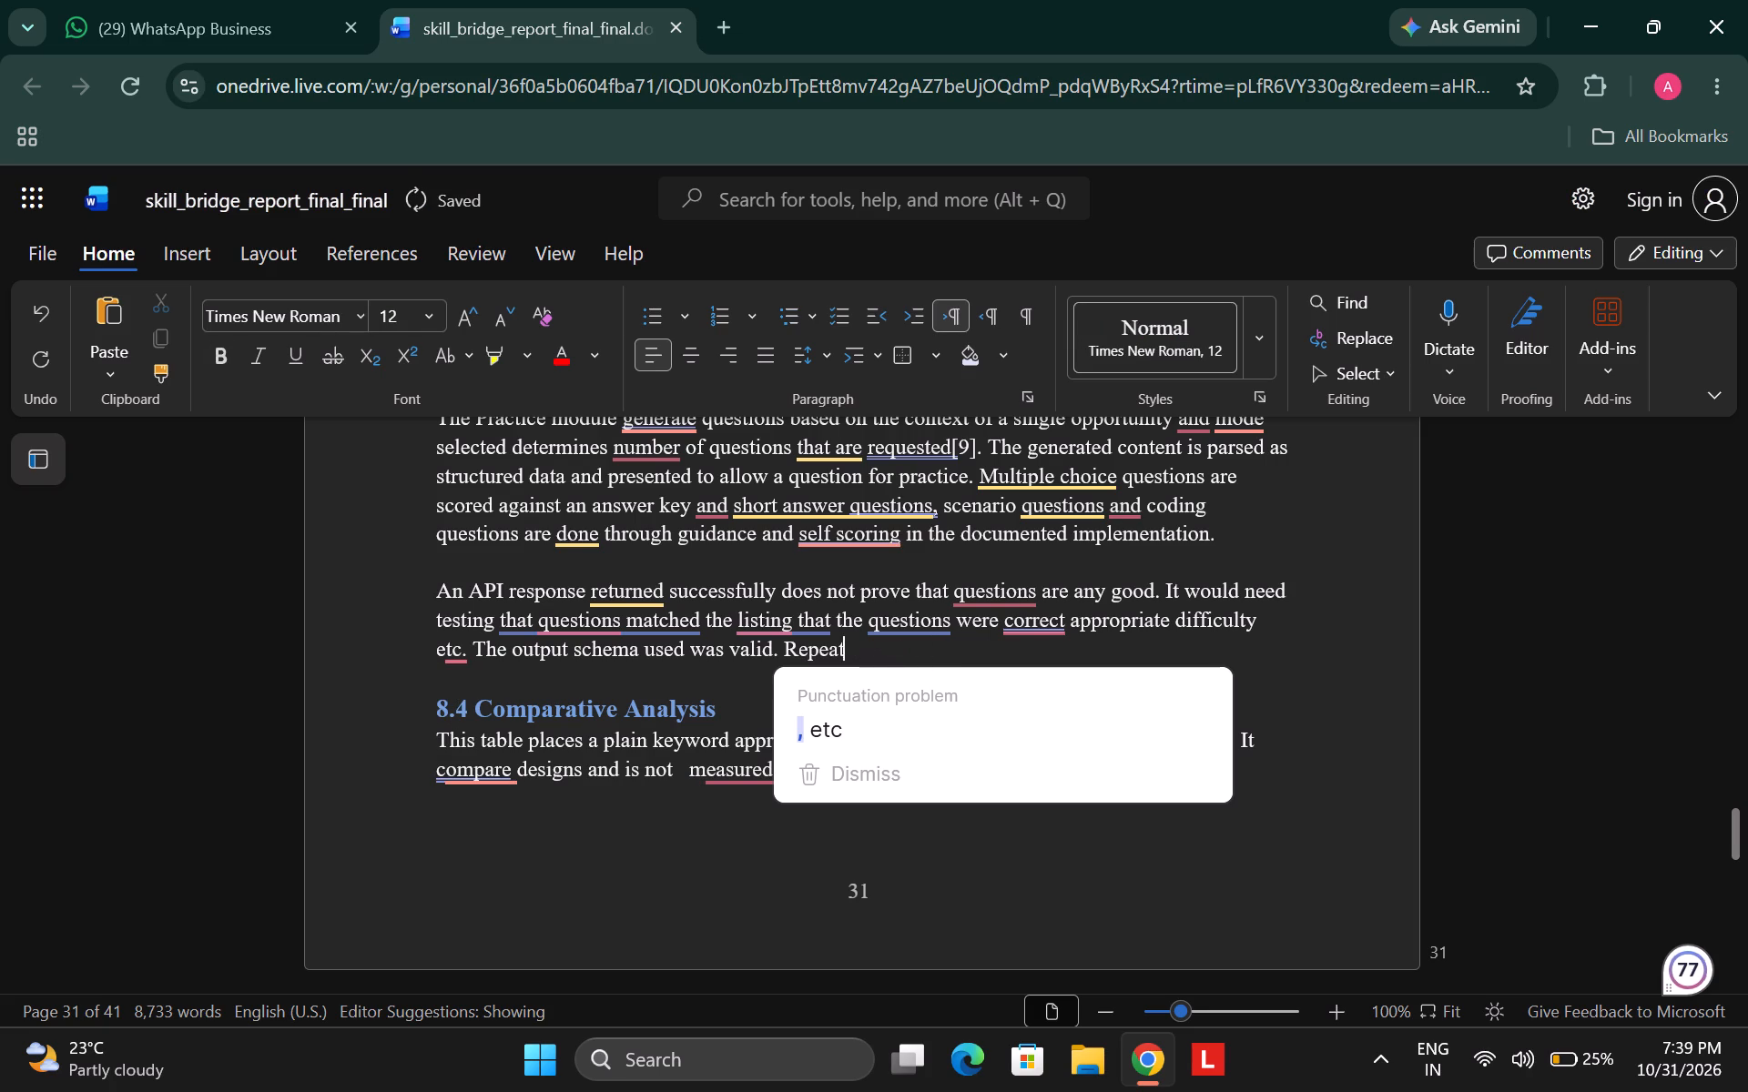
key(BackSpace)
key(BackSpace)
key(BackSpace)
key(BackSpace)
key(BackSpace)
key(BackSpace)
Remove one extra space before "hybrid design" in the first sentence of section 8.4 Comparative Analysis.
scroll(803, 657, down, 1)
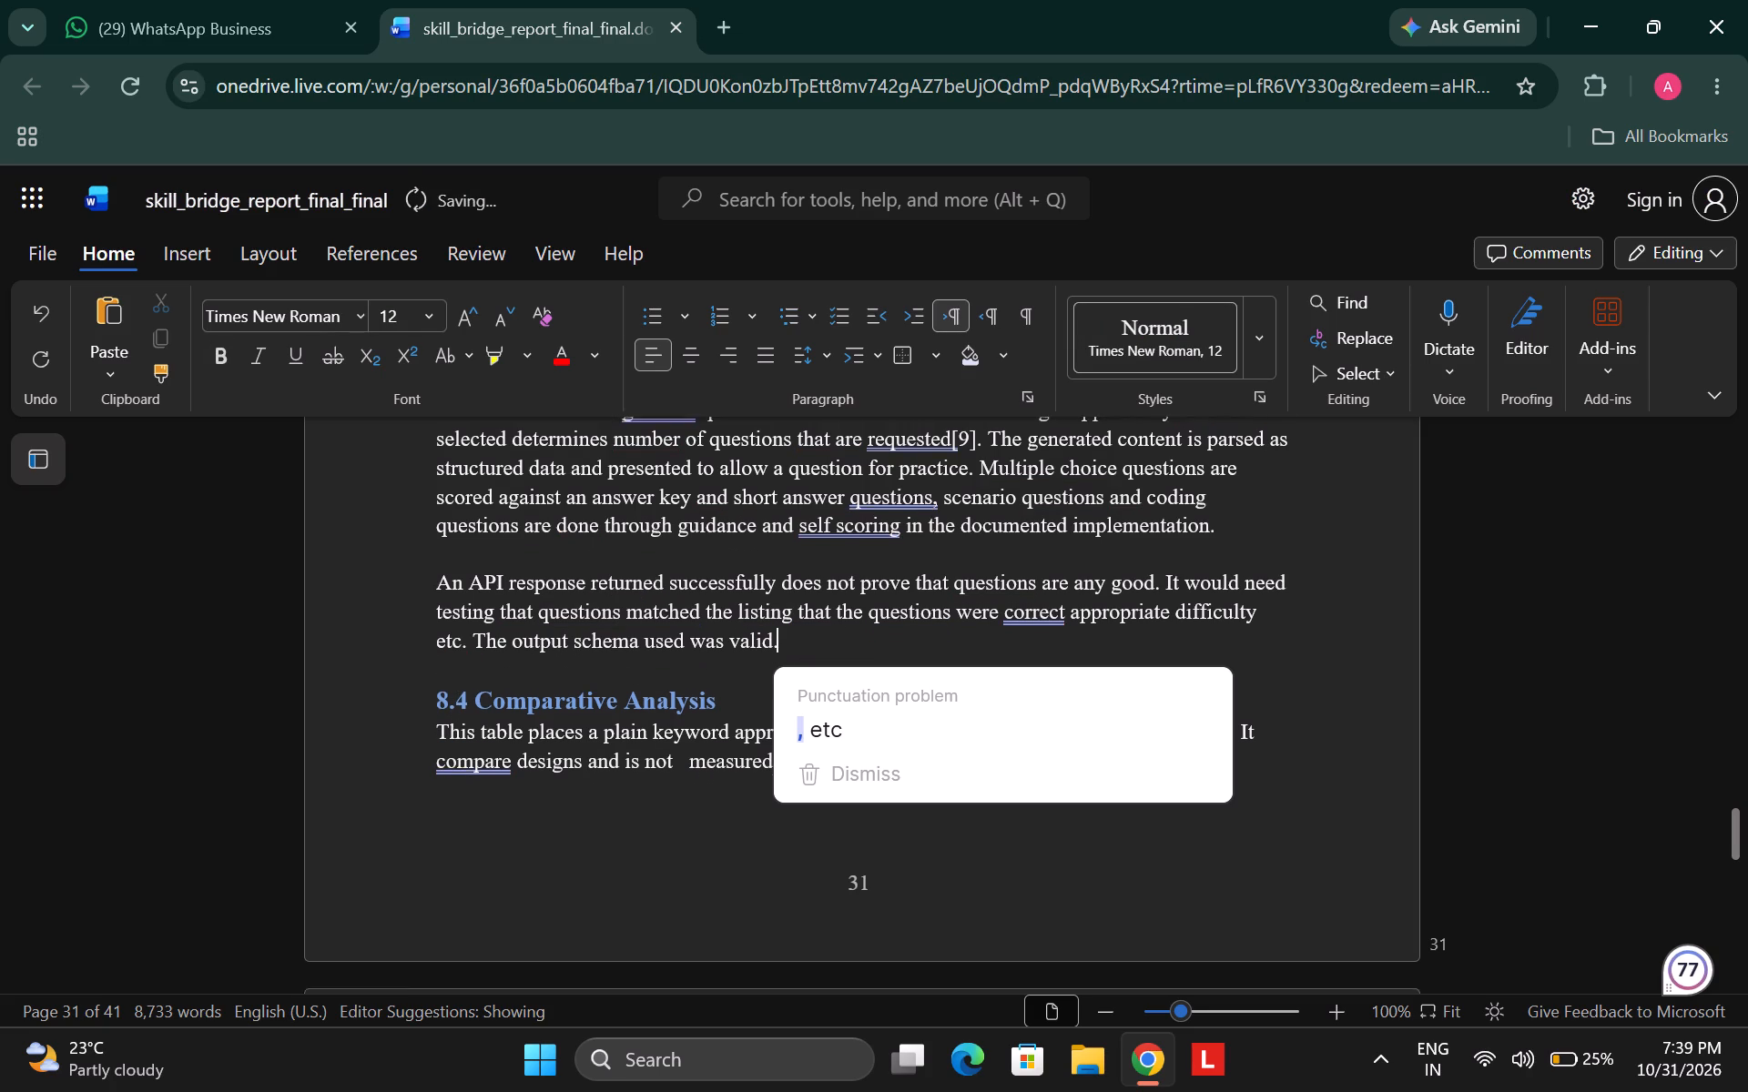
scroll(803, 657, down, 1)
scroll(683, 699, down, 1)
scroll(899, 732, down, 2)
click(899, 534)
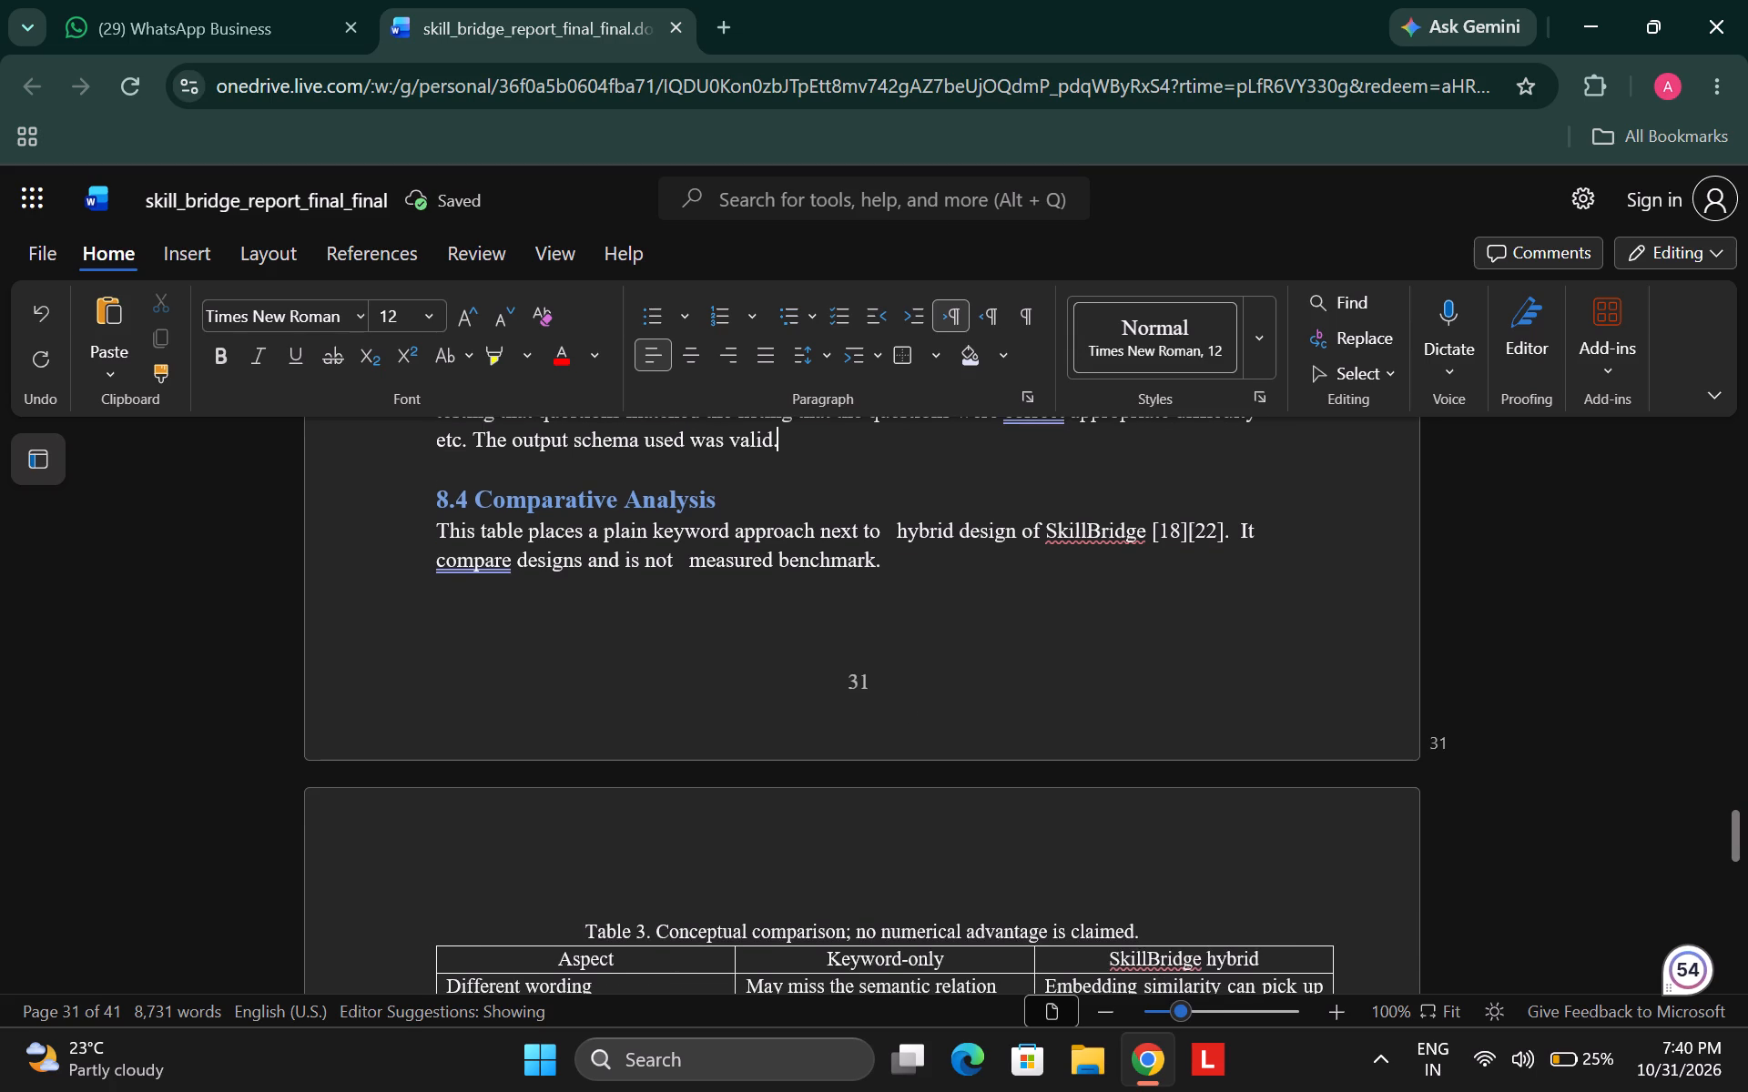
key(BackSpace)
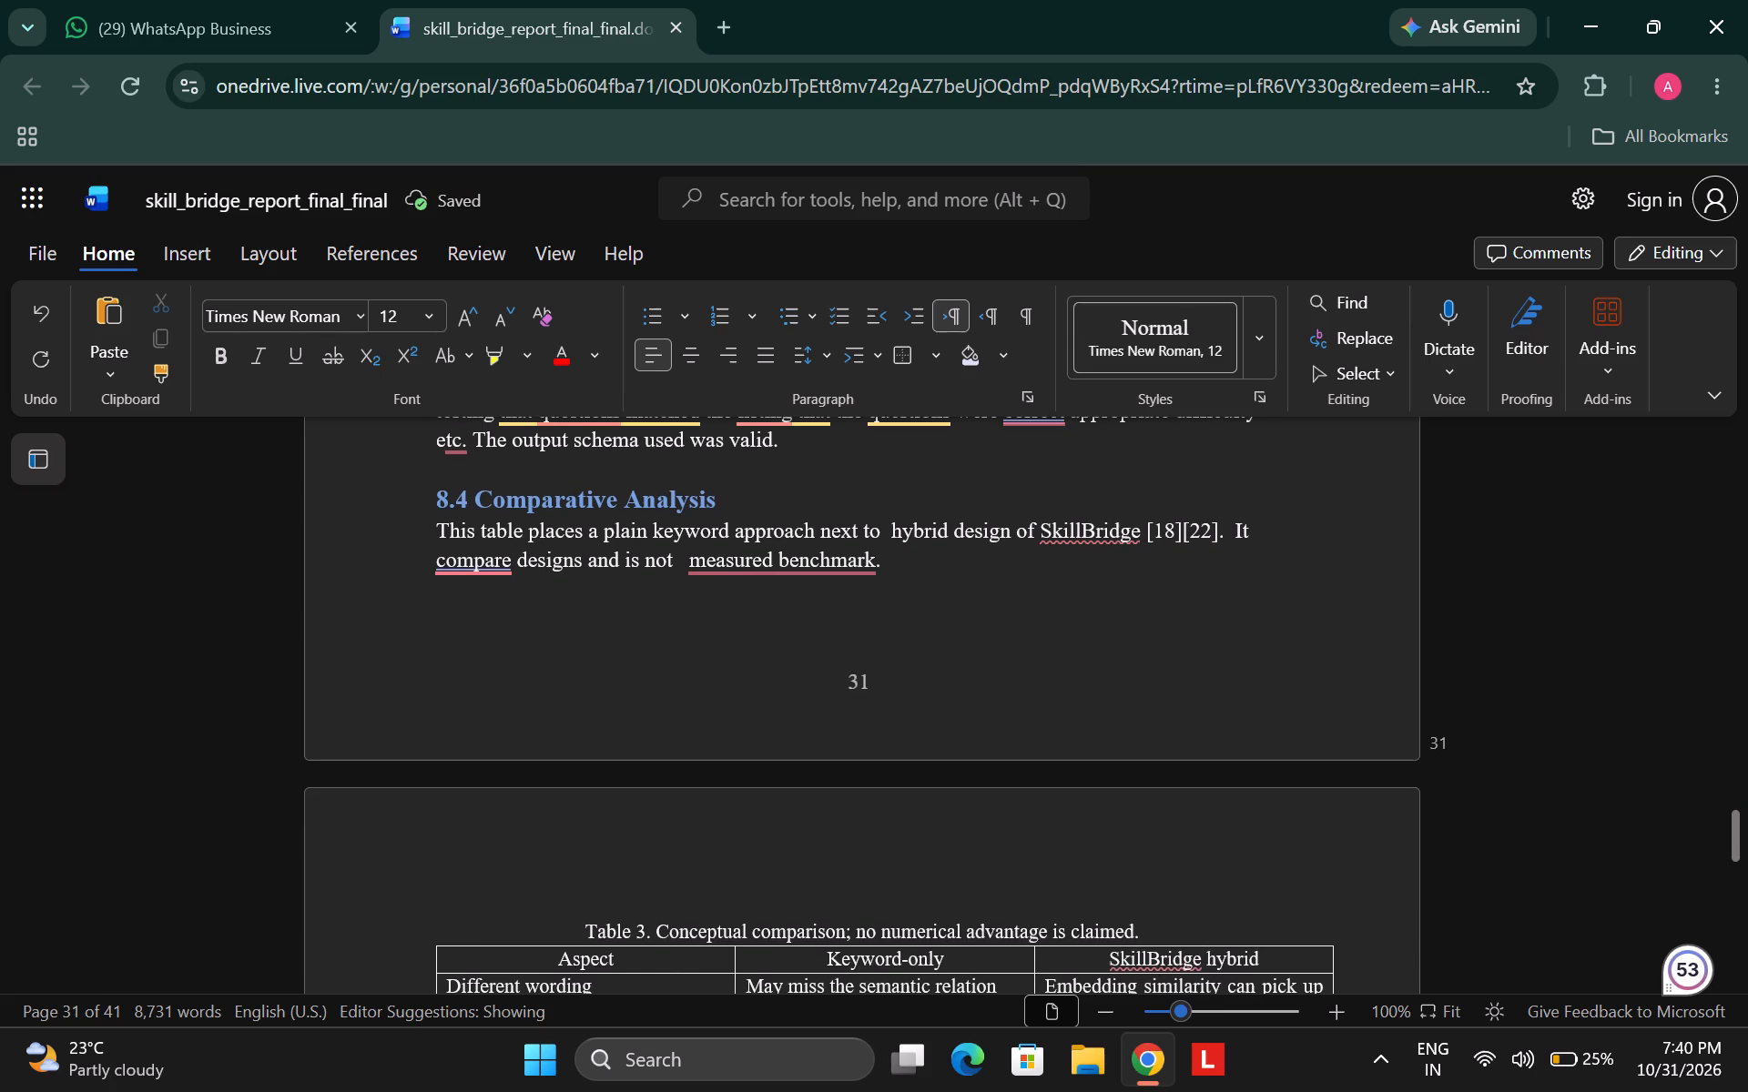
Remove one extra space before "measured benchmark" in section 8.4 Comparative Analysis.
scroll(1009, 652, down, 1)
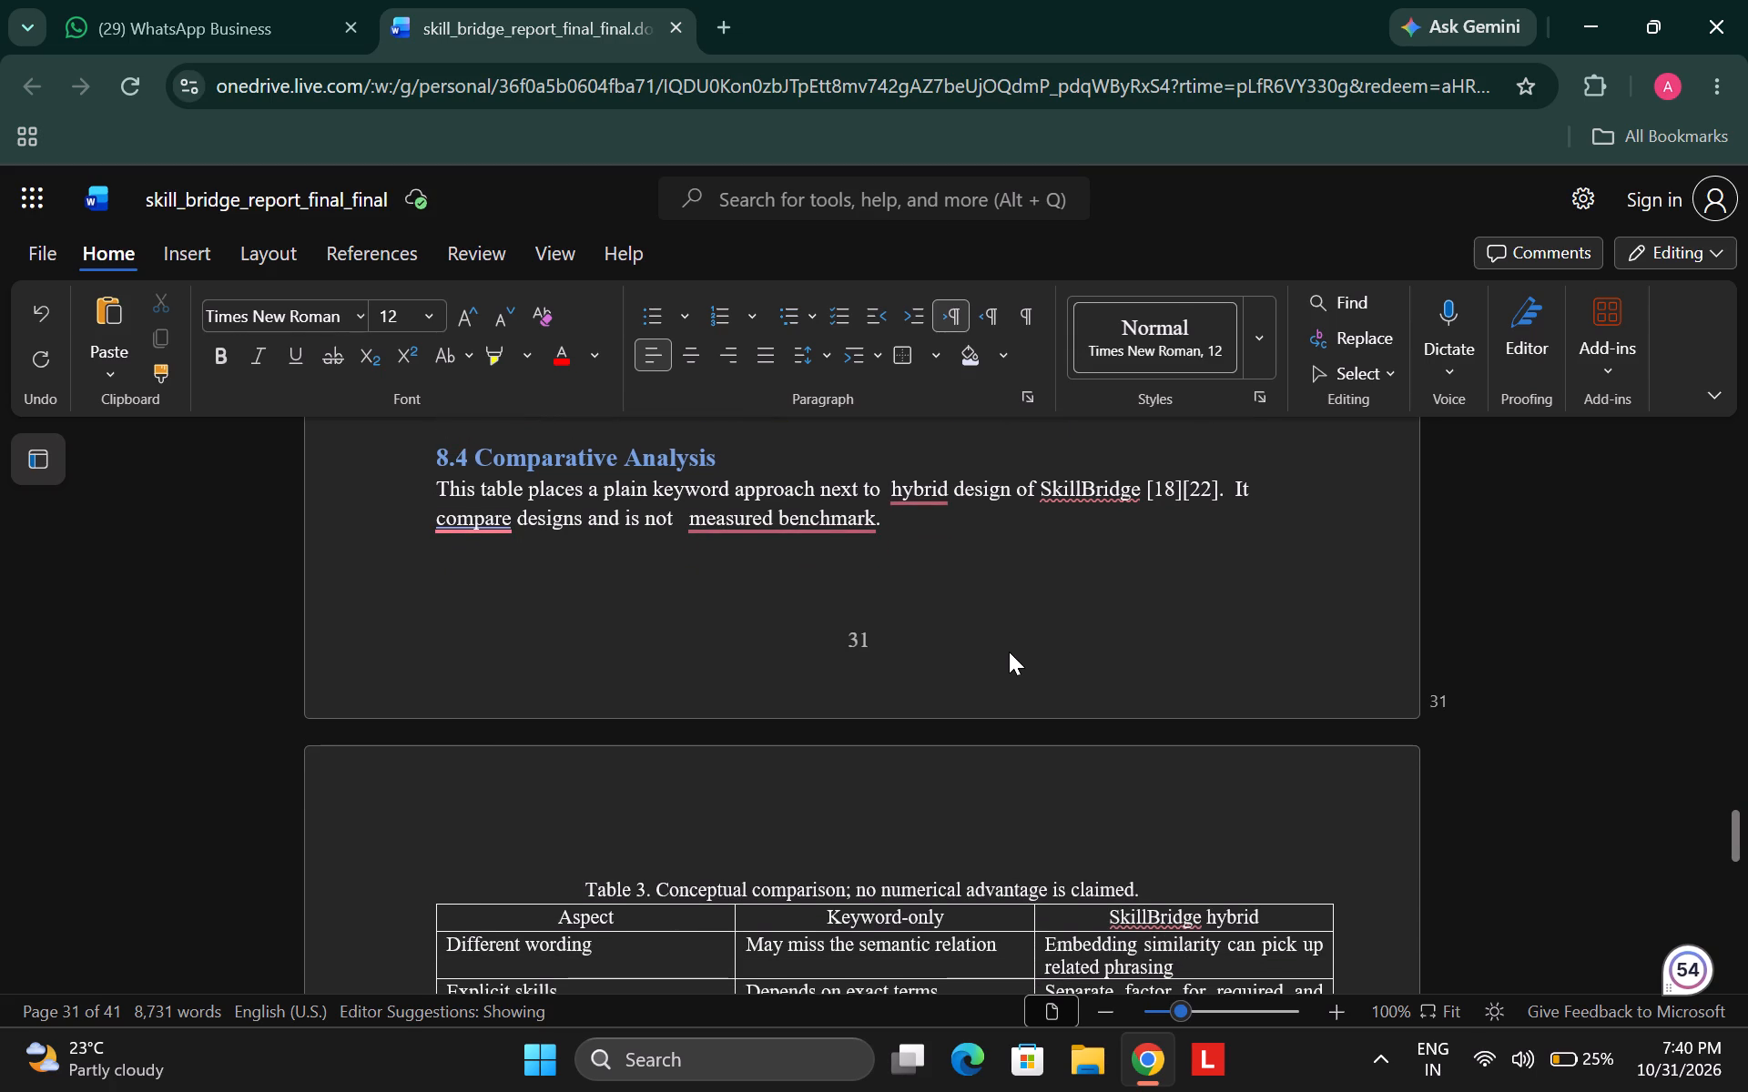
click(693, 525)
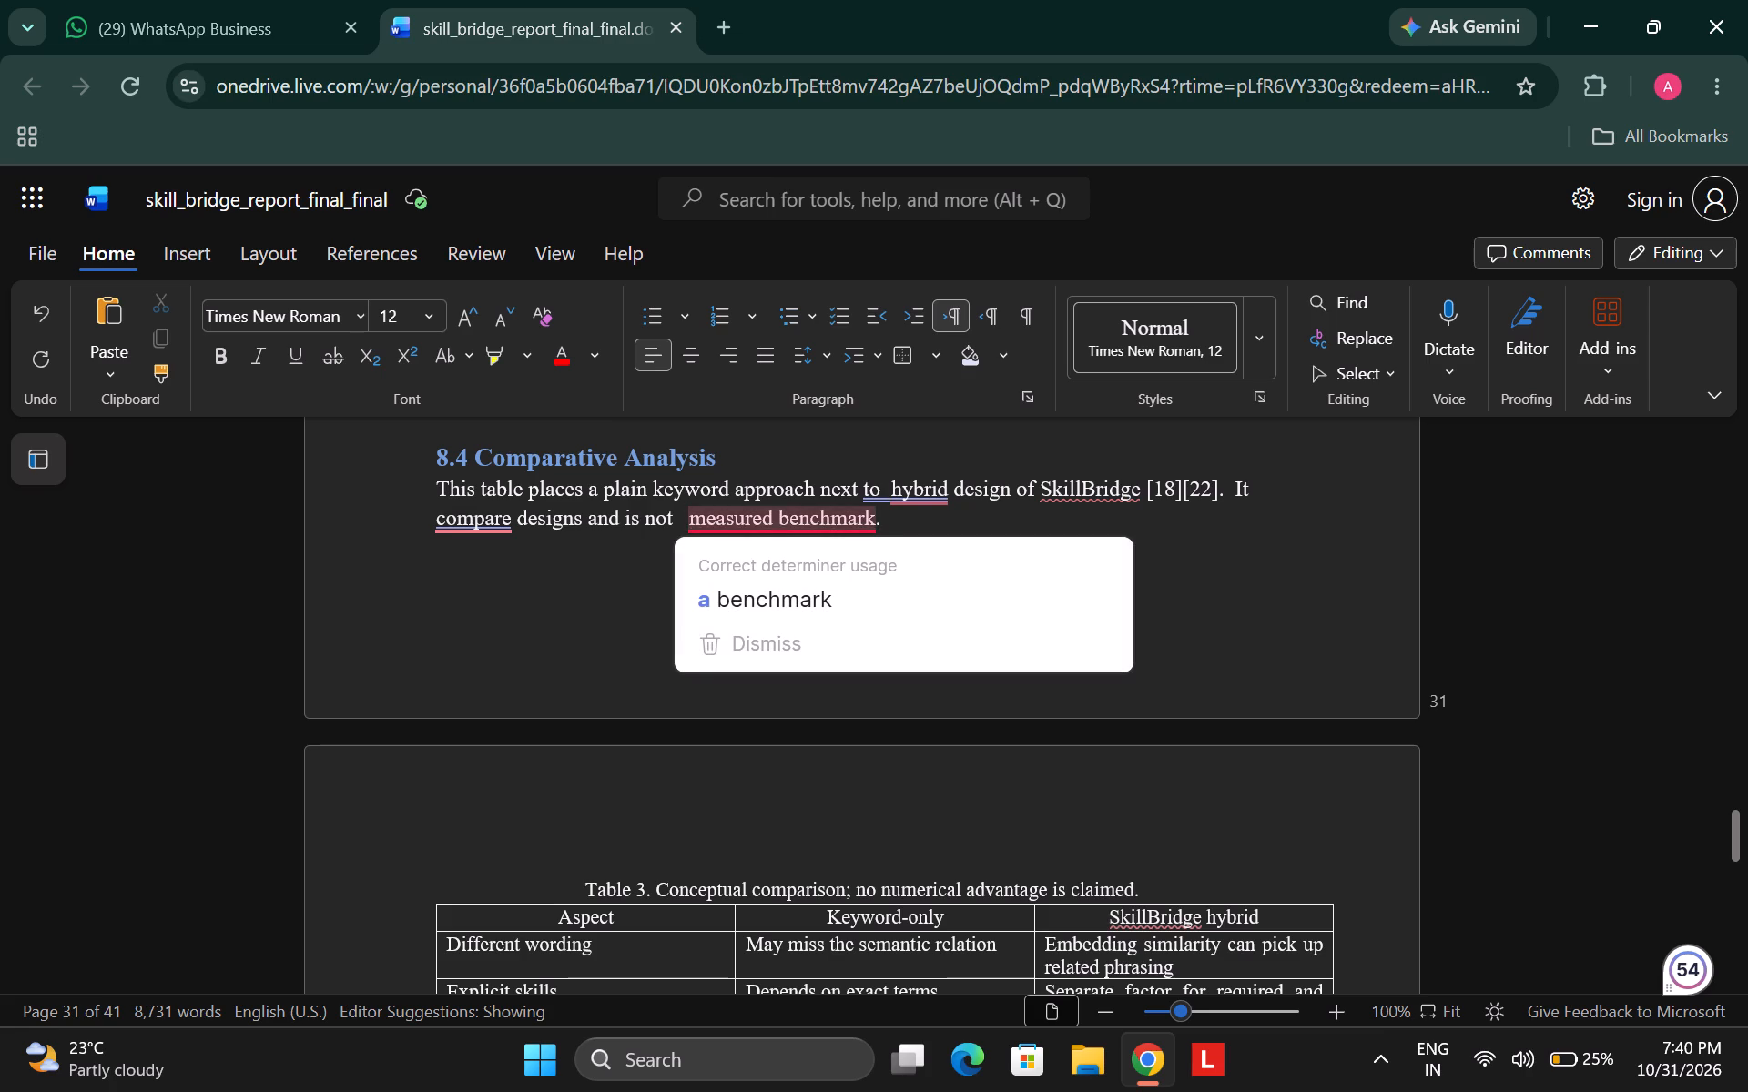
key(BackSpace)
Check the text formatting of the body cells in Table 3, the conceptual comparison table.
scroll(553, 655, down, 1)
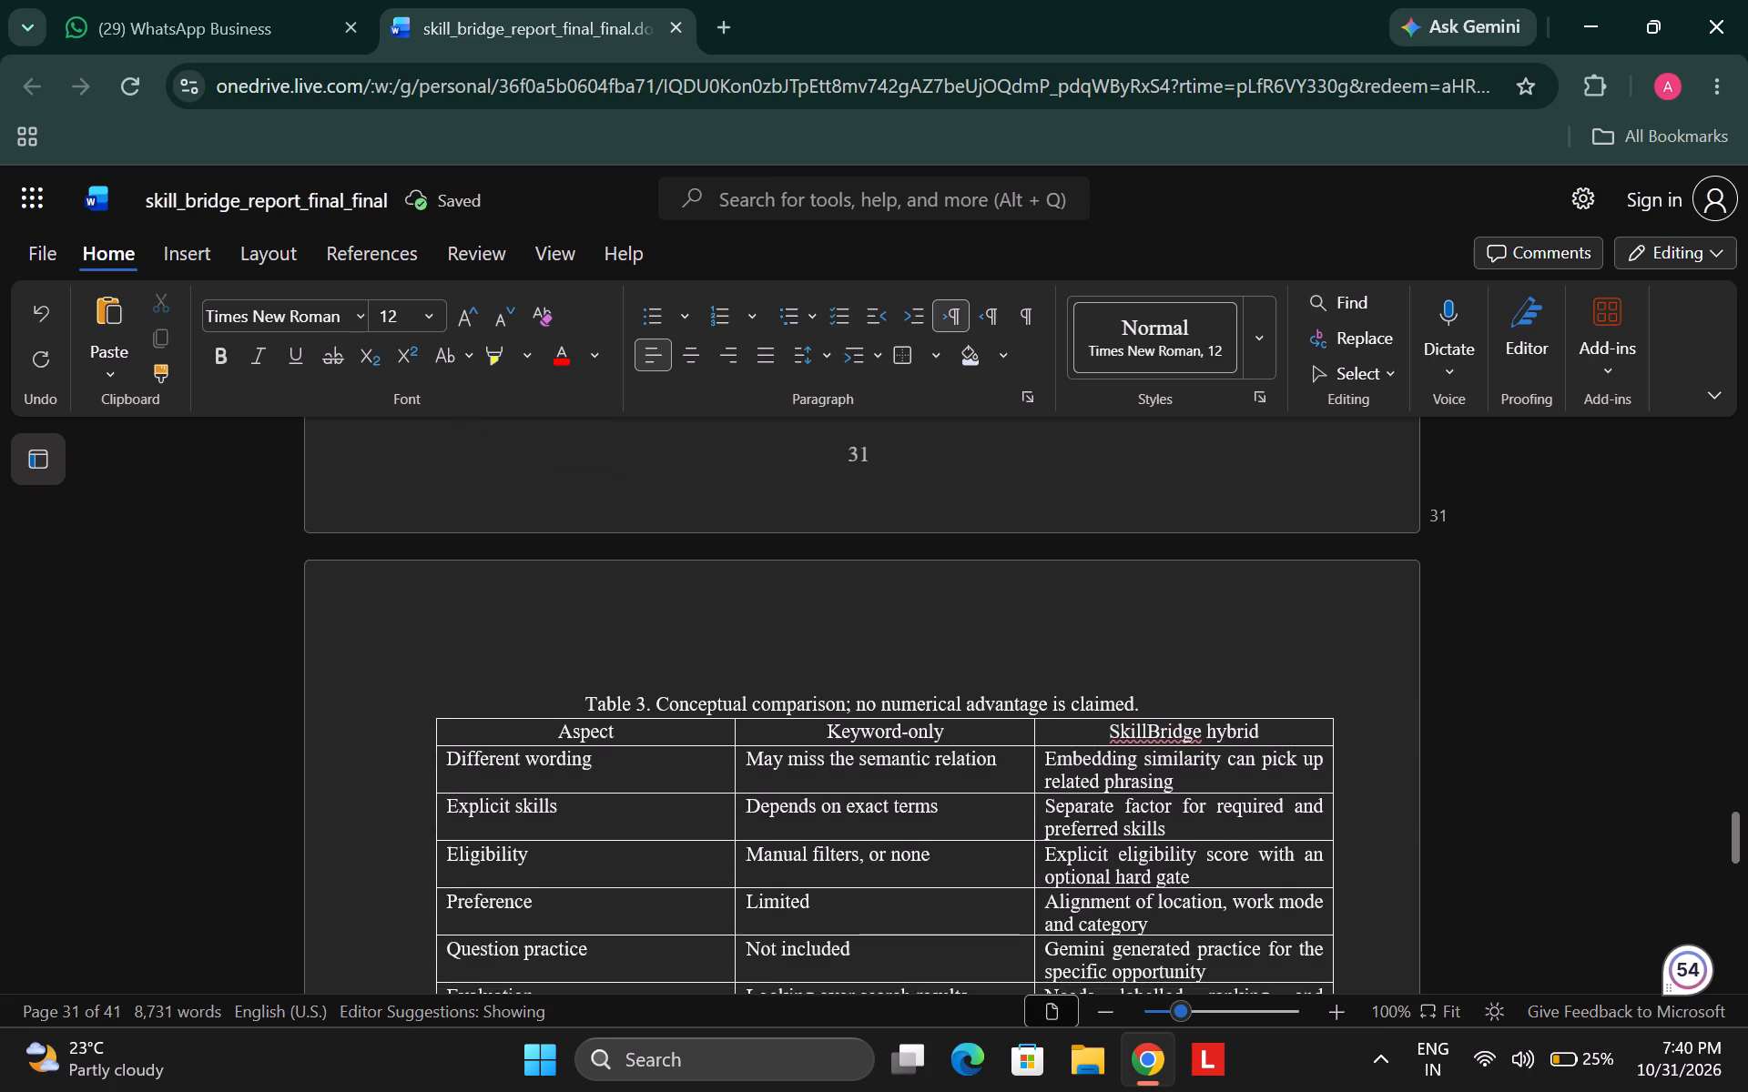
scroll(553, 655, down, 2)
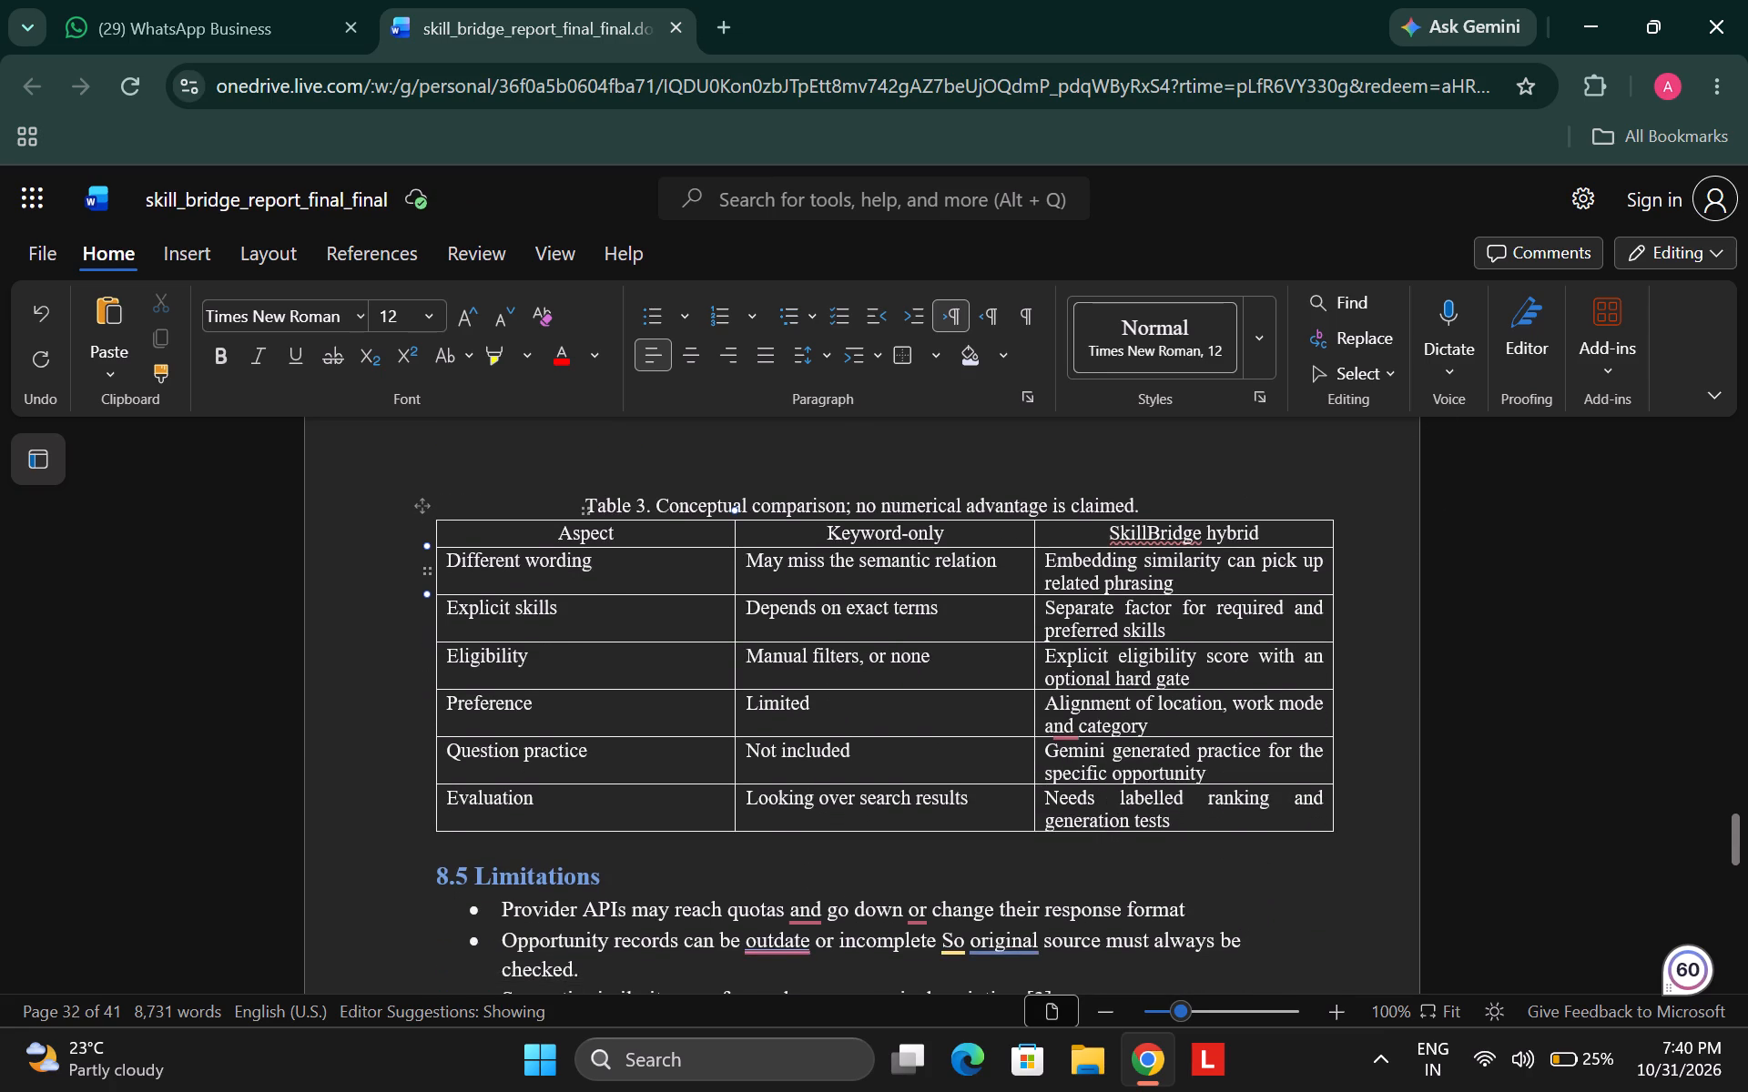
drag(457, 559, 632, 610)
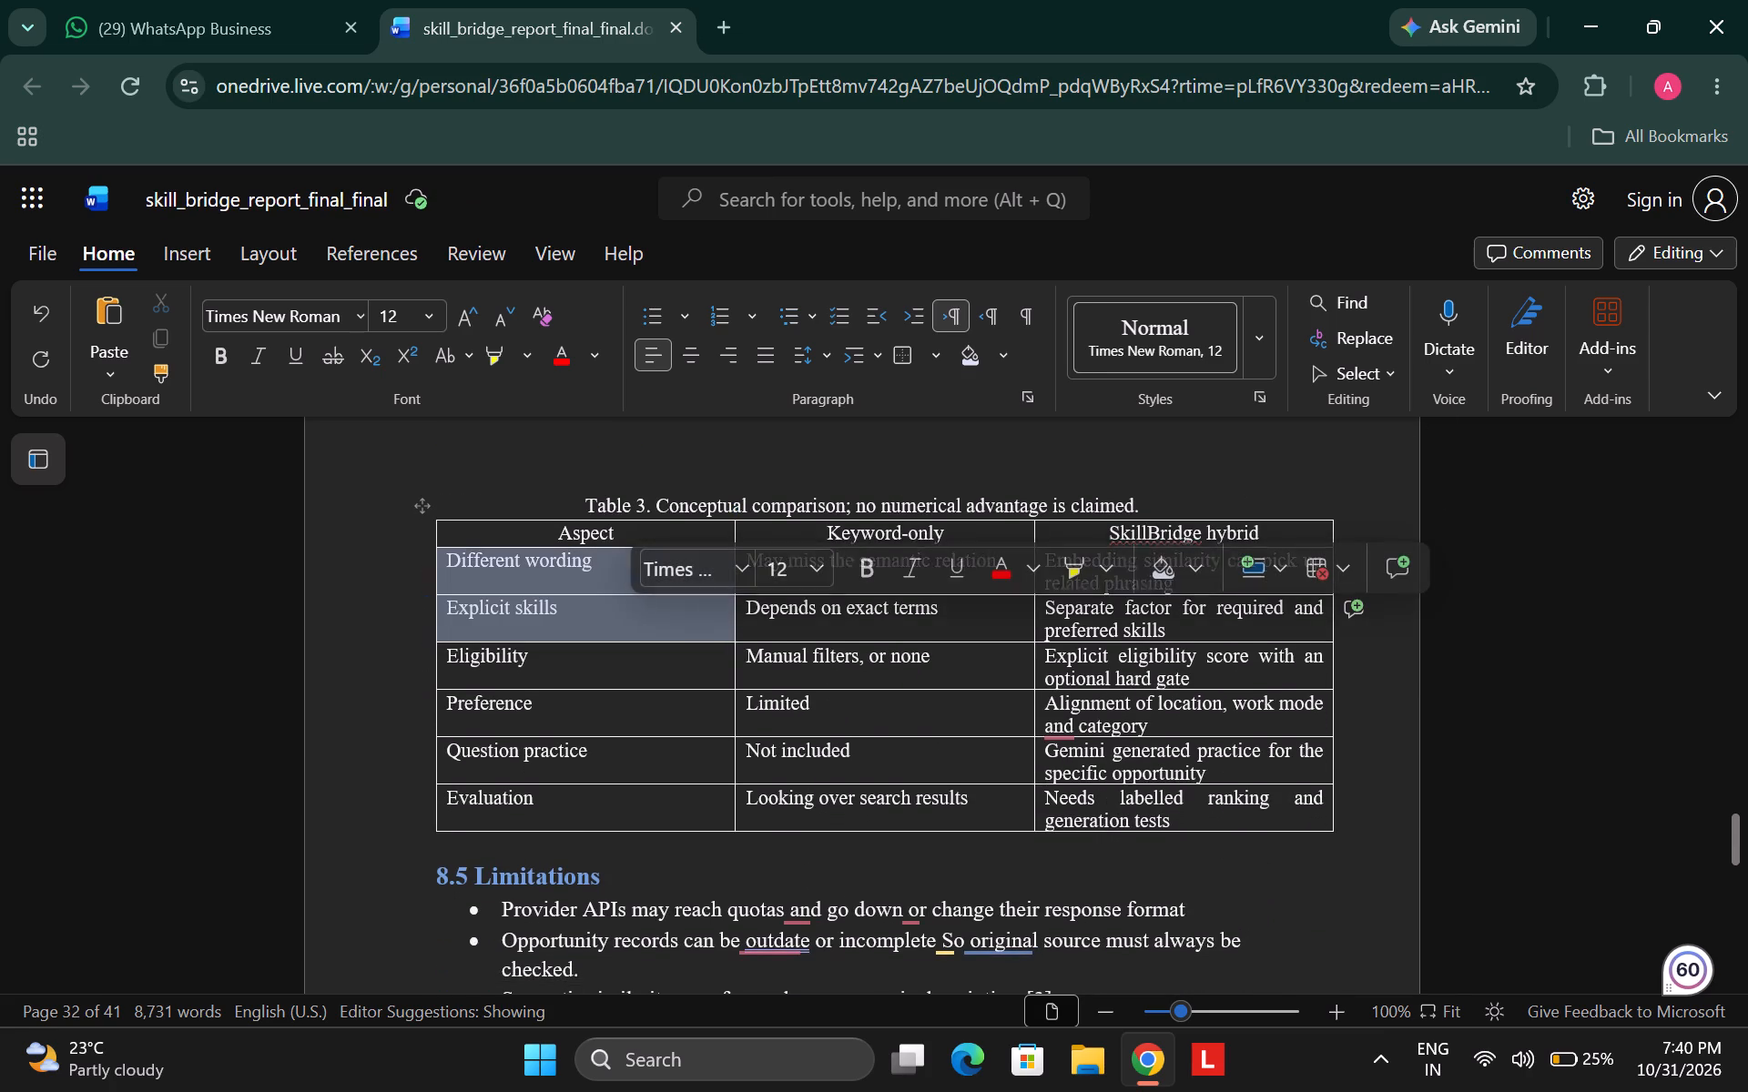
click(386, 580)
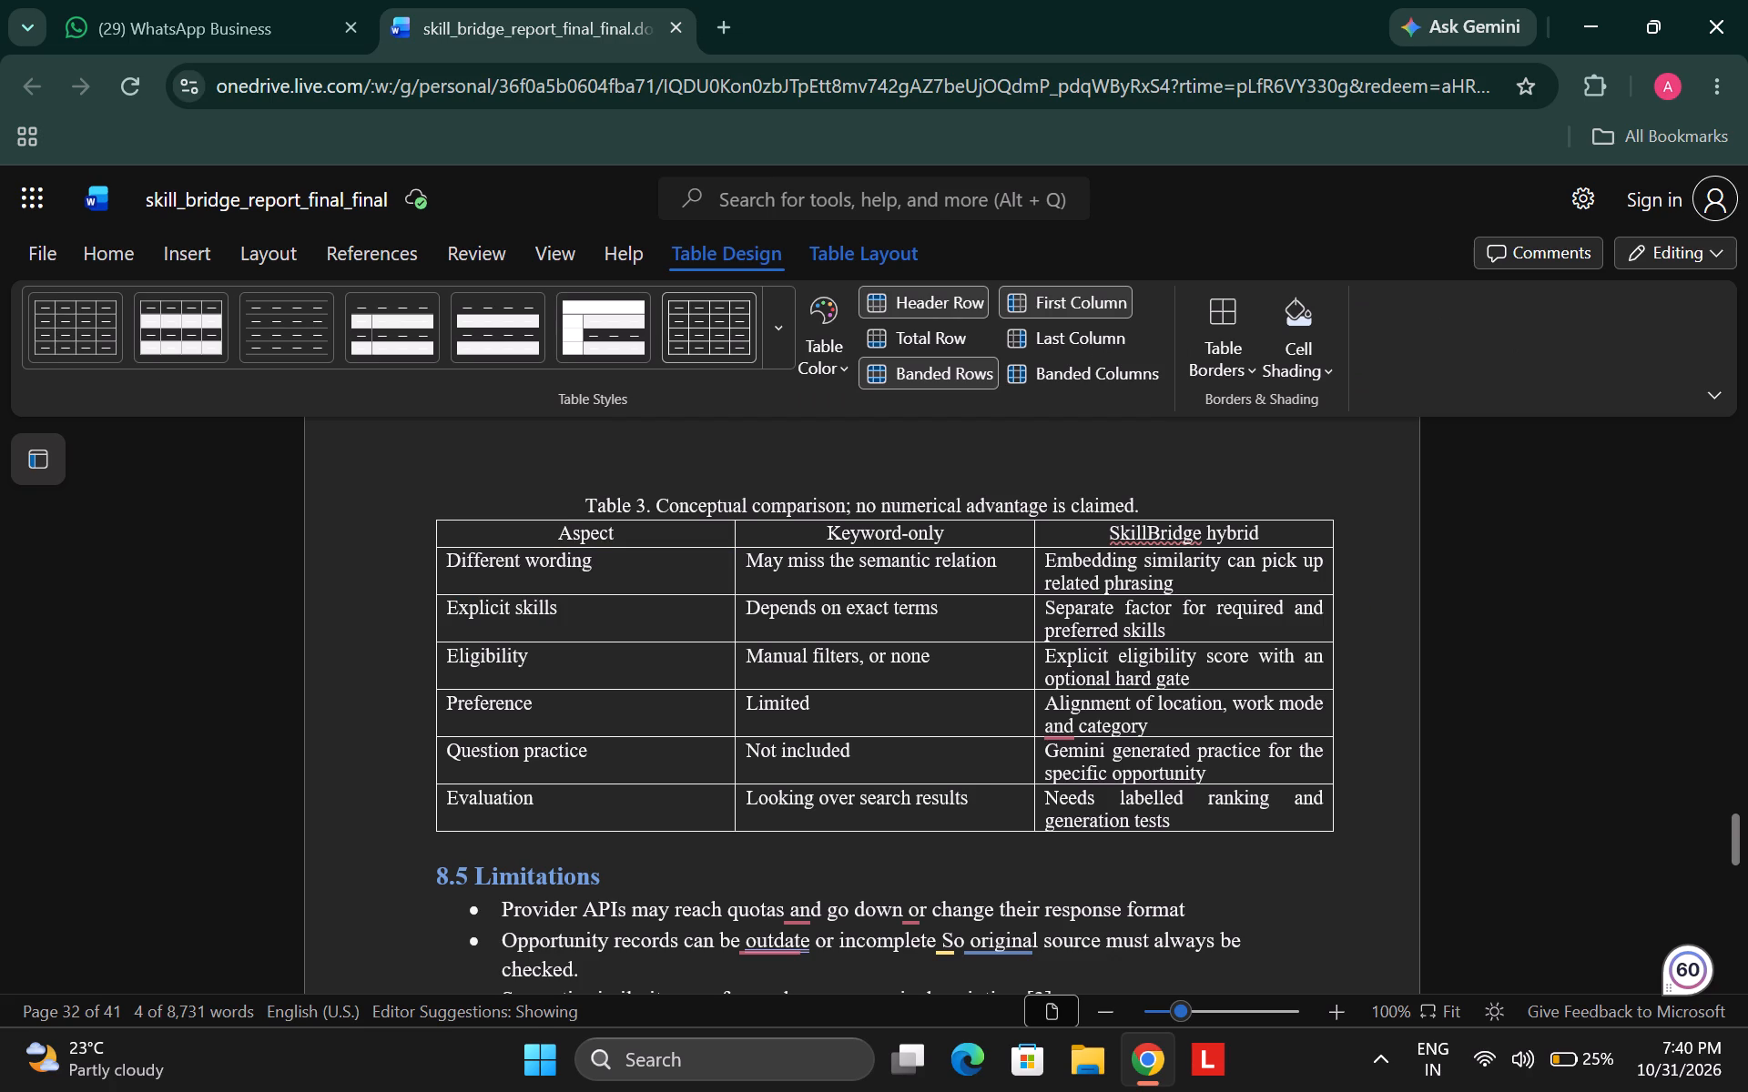
drag(439, 559, 1236, 794)
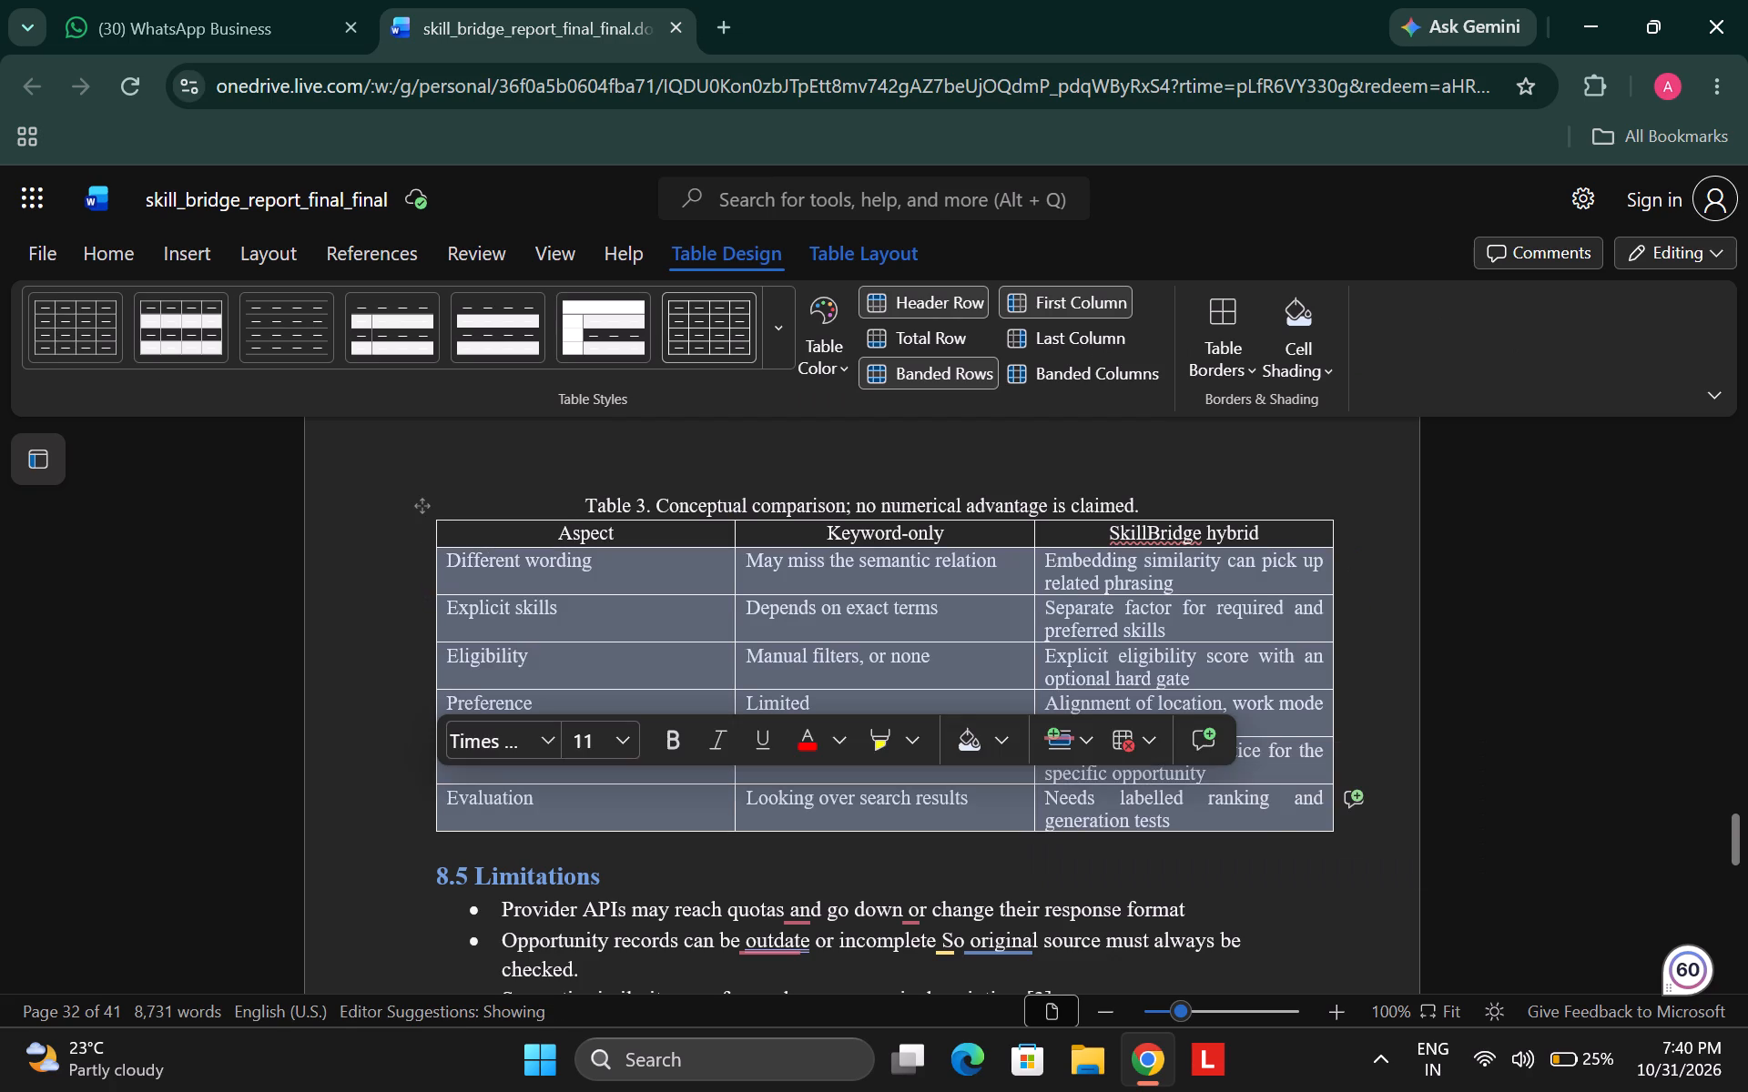
click(111, 256)
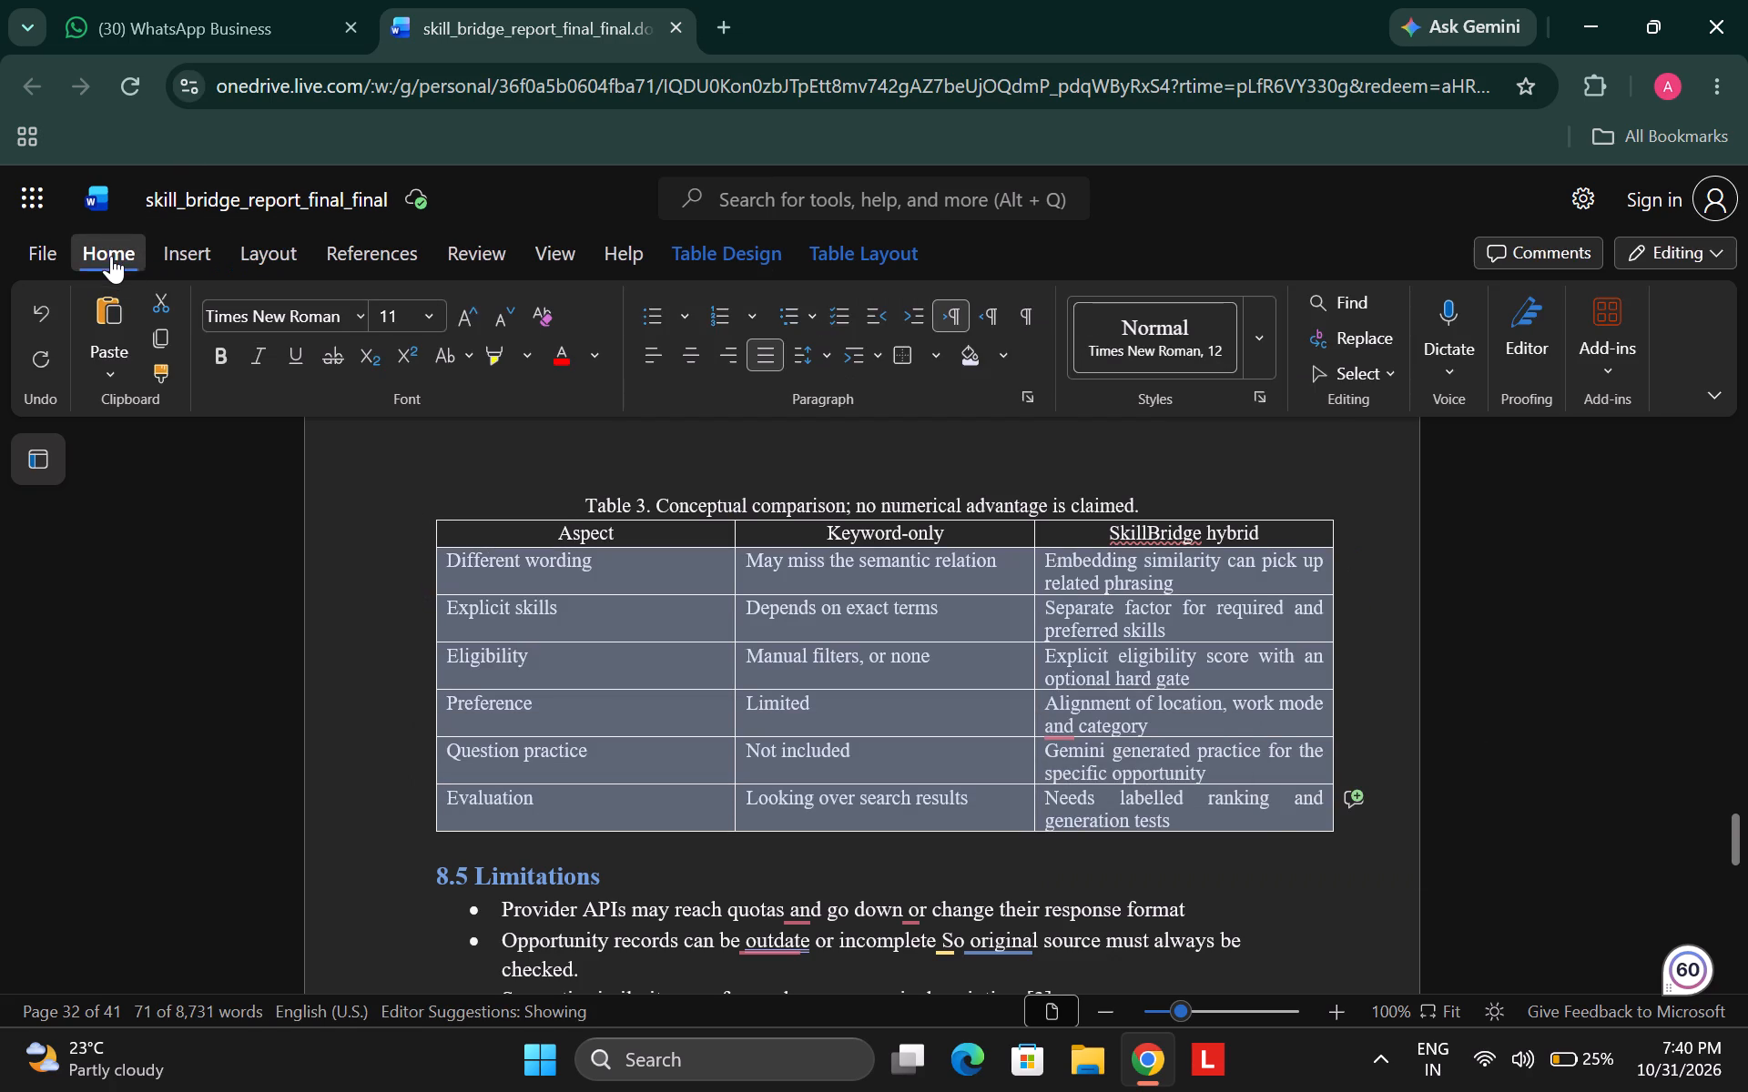
click(412, 733)
Proofread sections 8.5 Limitations, 8.6 Discussion and 8.7 Result Summary, checking wording and citations.
scroll(412, 733, down, 1)
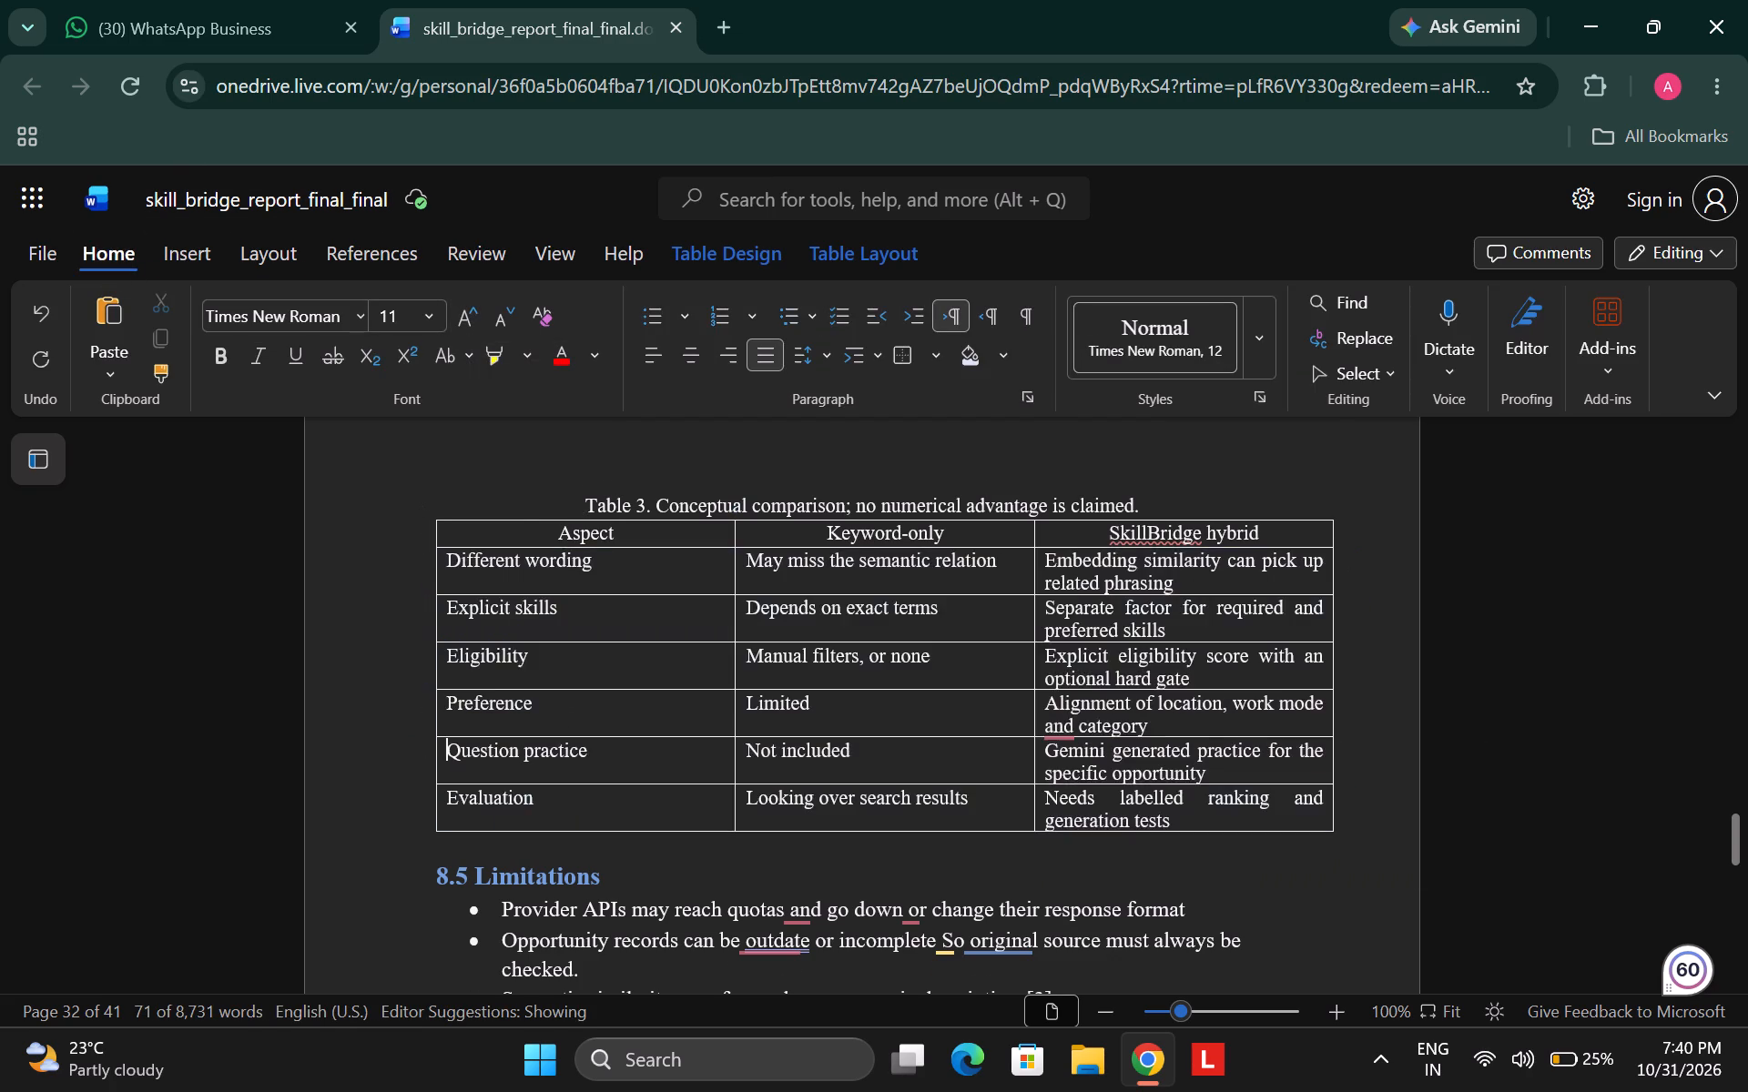
scroll(412, 733, down, 1)
scroll(695, 777, down, 2)
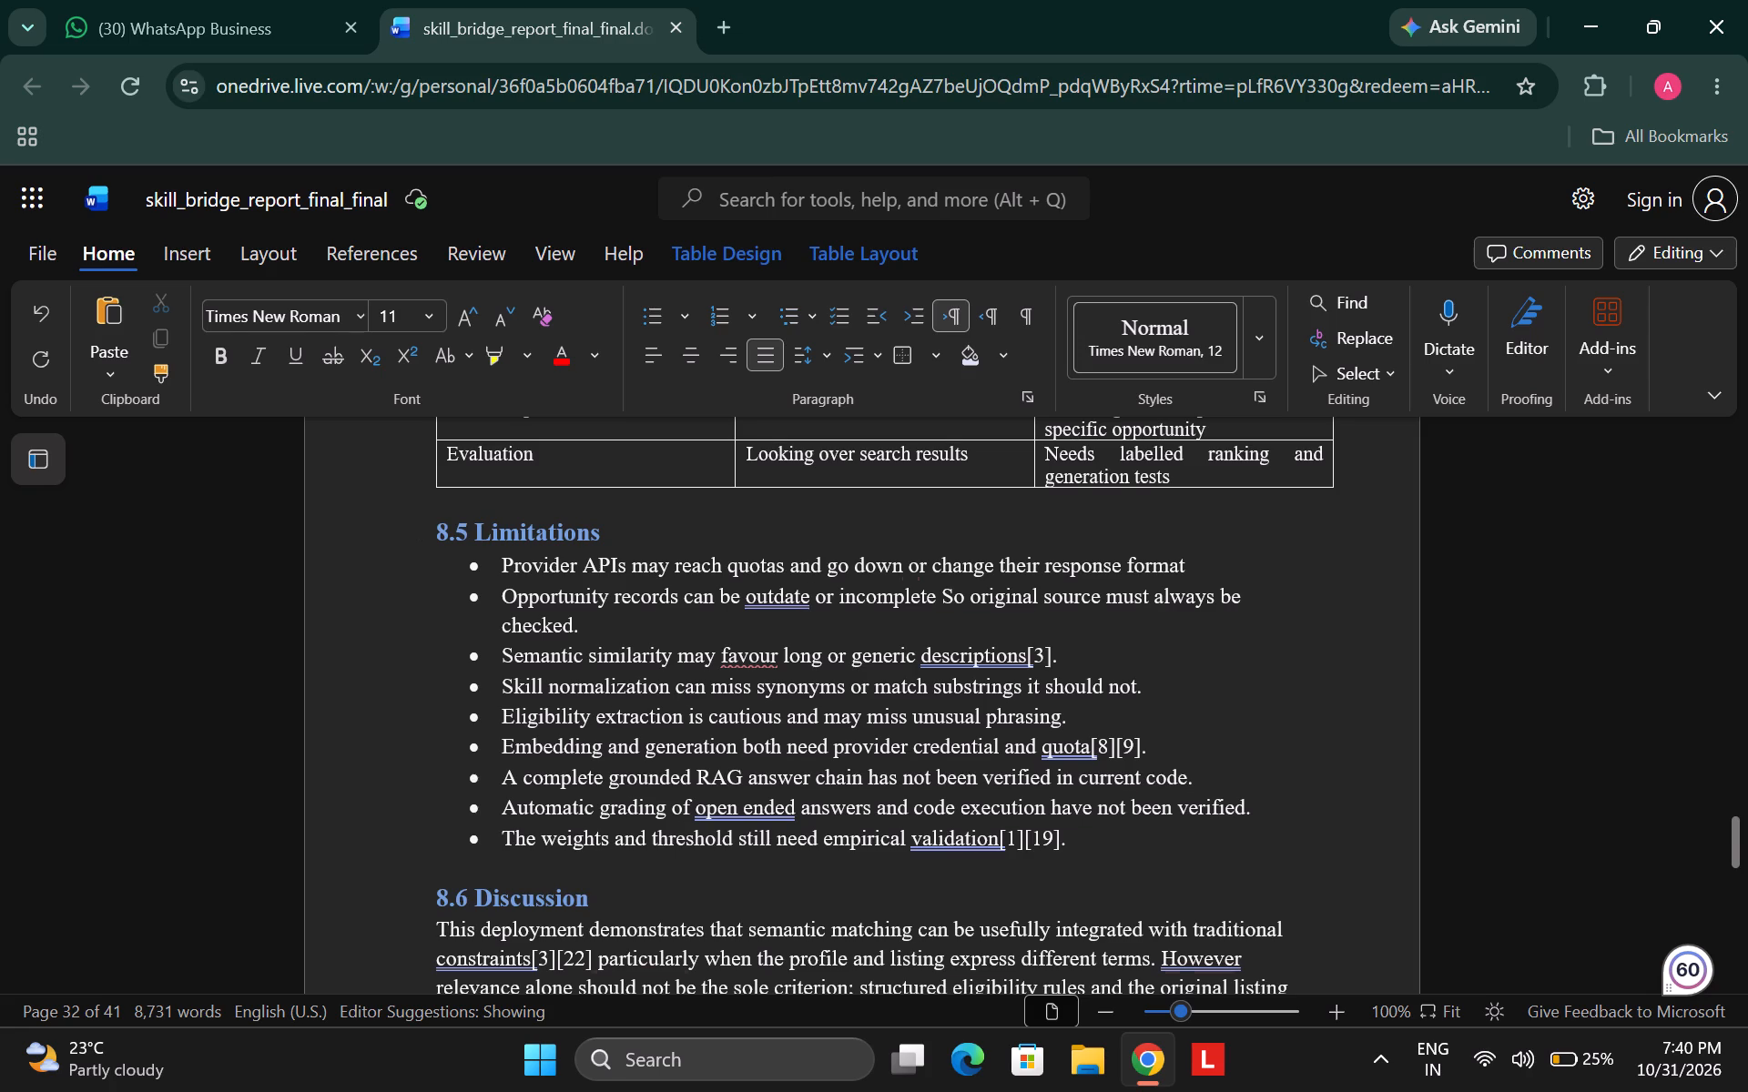
scroll(771, 777, down, 1)
scroll(771, 777, up, 1)
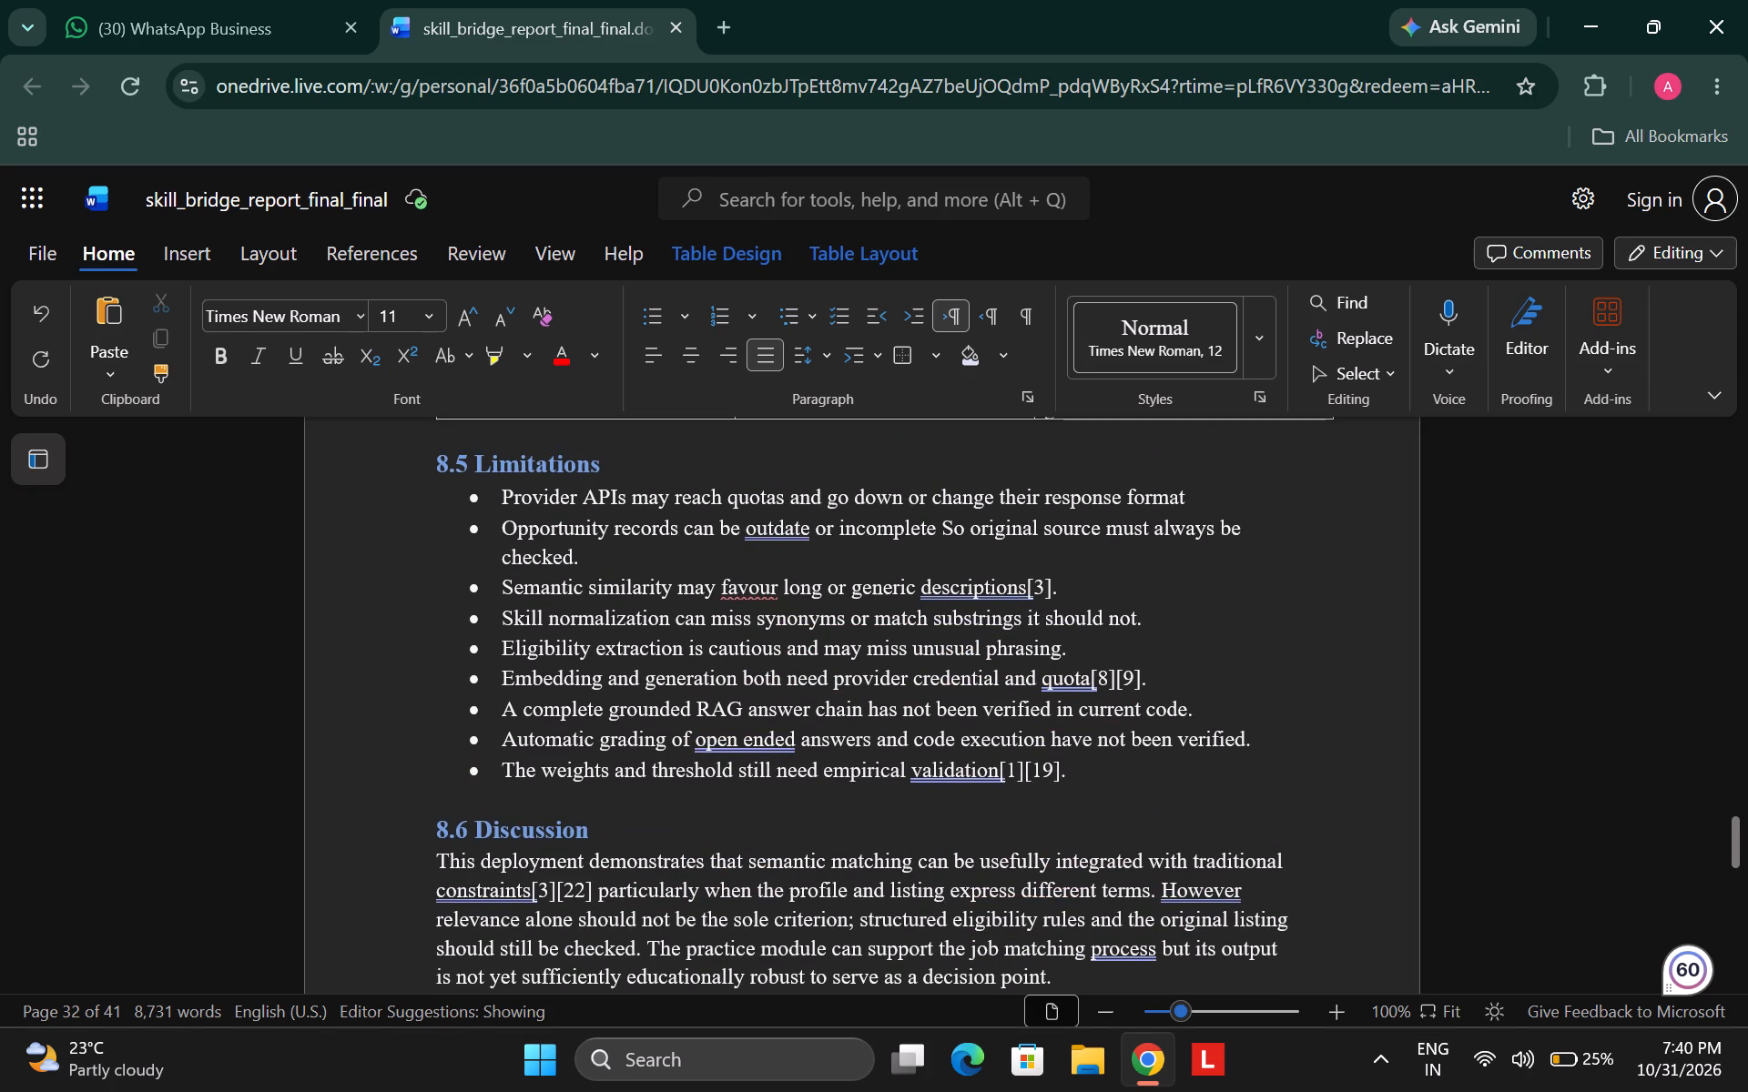
scroll(771, 777, down, 2)
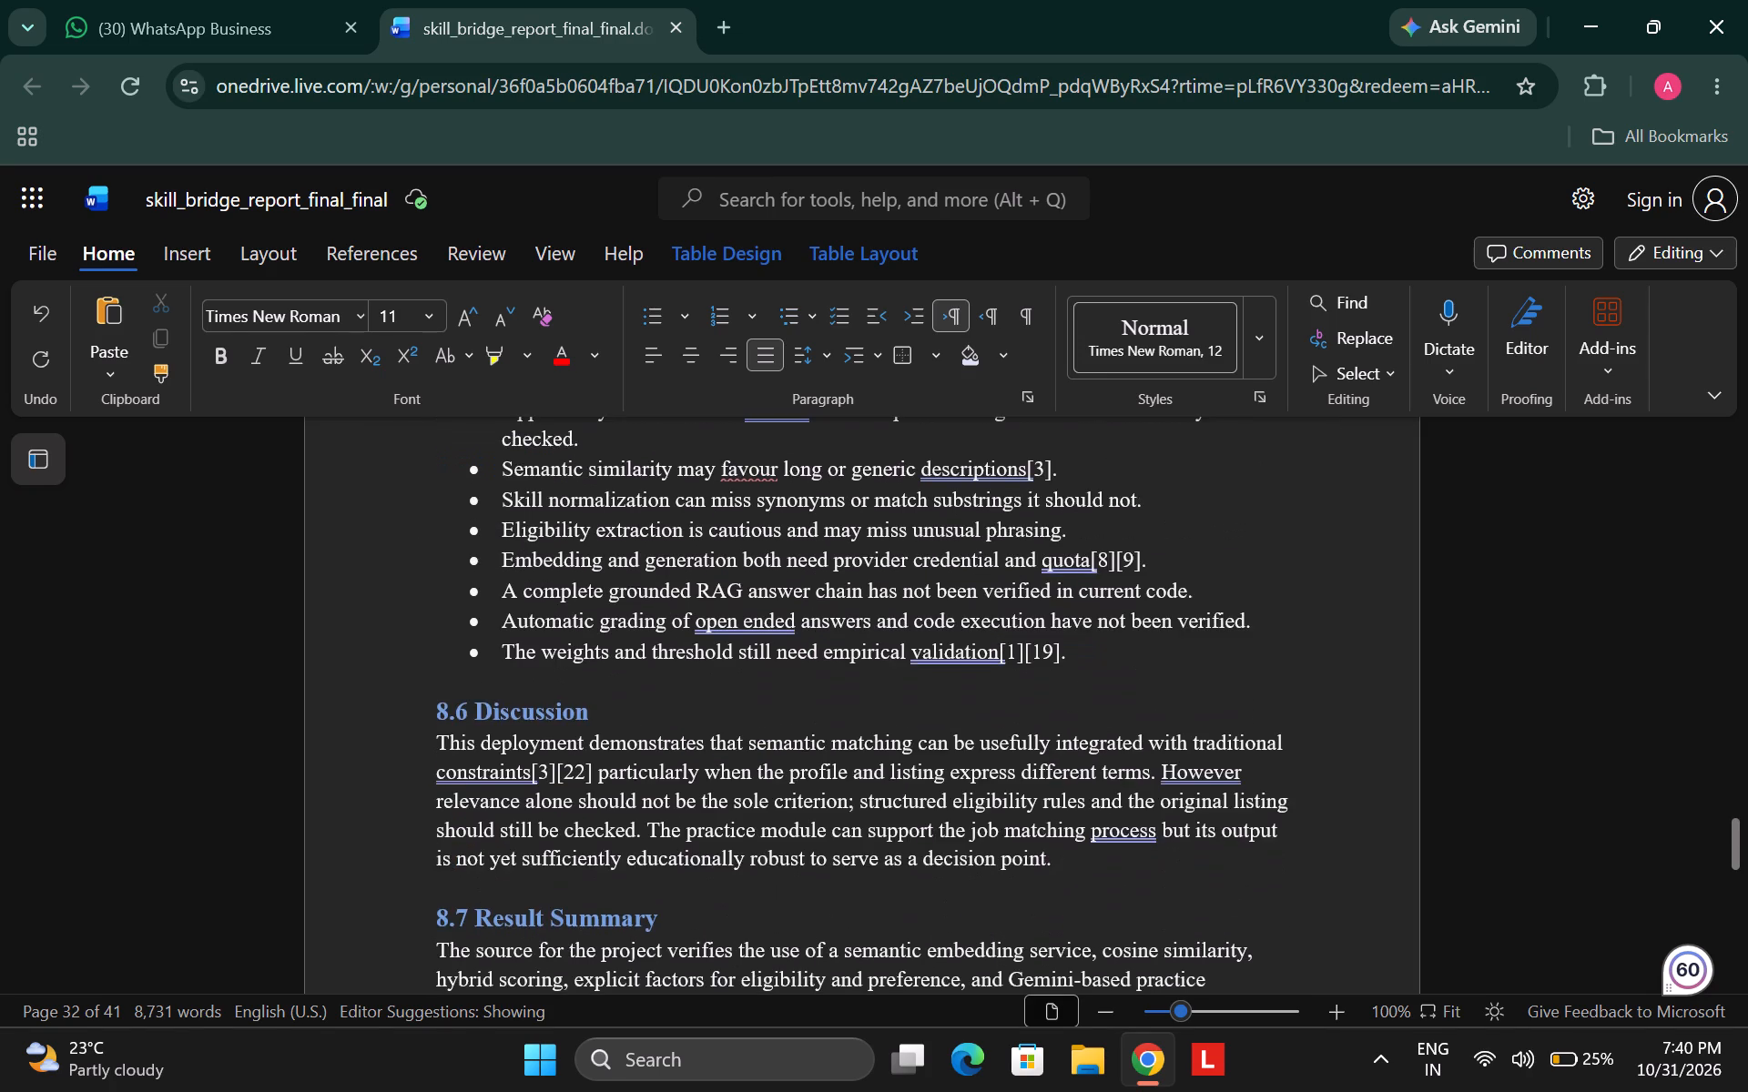
scroll(771, 777, down, 1)
scroll(900, 761, down, 1)
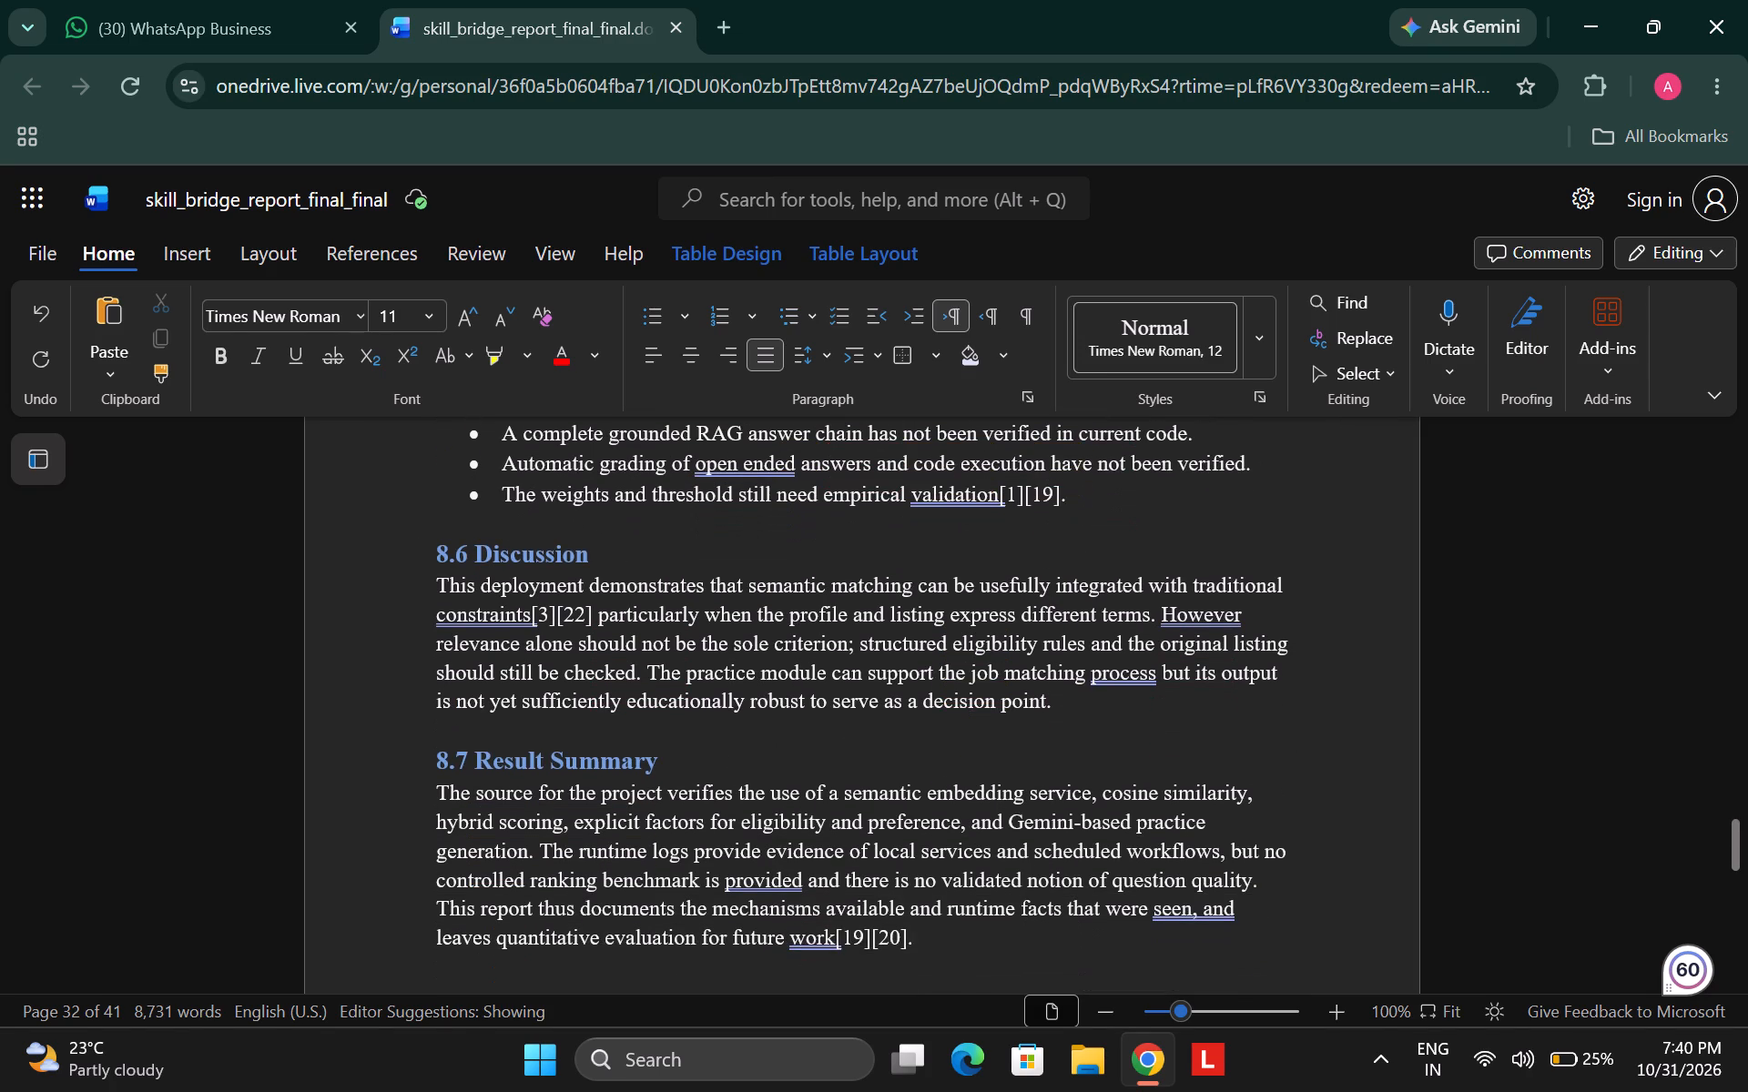
Delete the comma after "scheduled workflows" in section 8.7 Result Summary.
scroll(900, 761, down, 2)
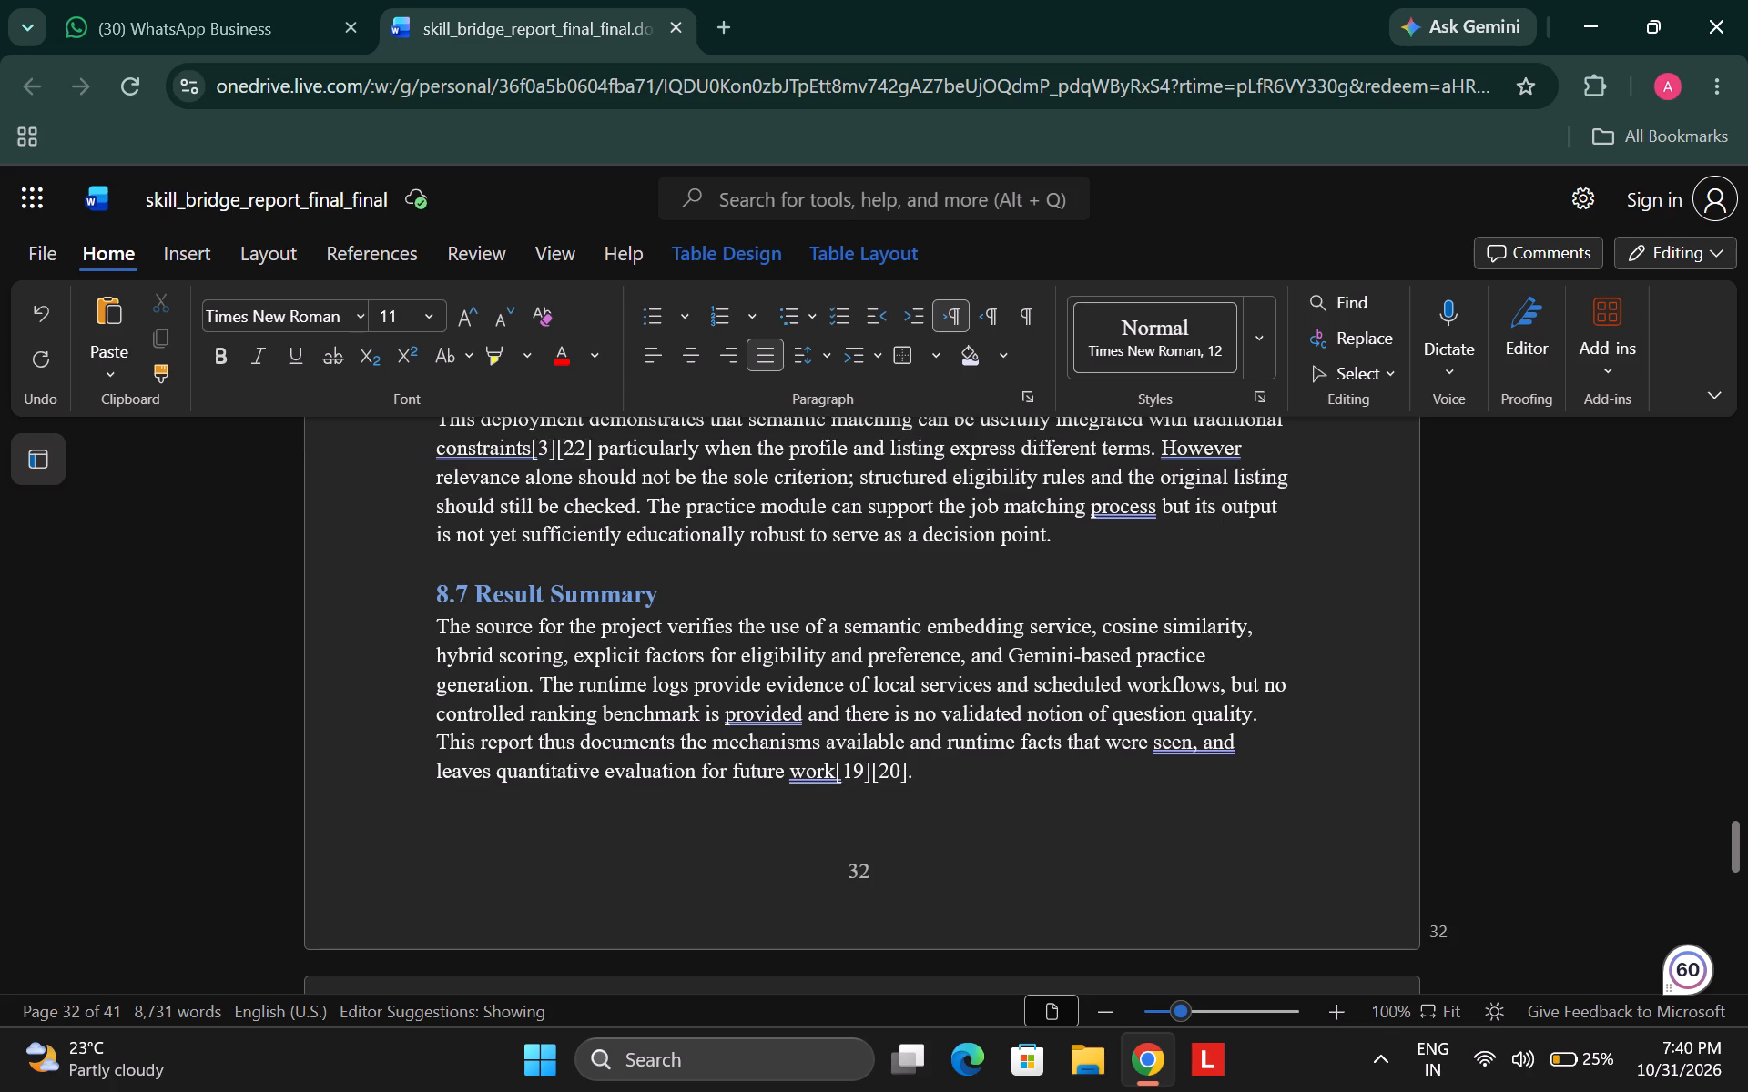
scroll(900, 761, down, 1)
click(1226, 605)
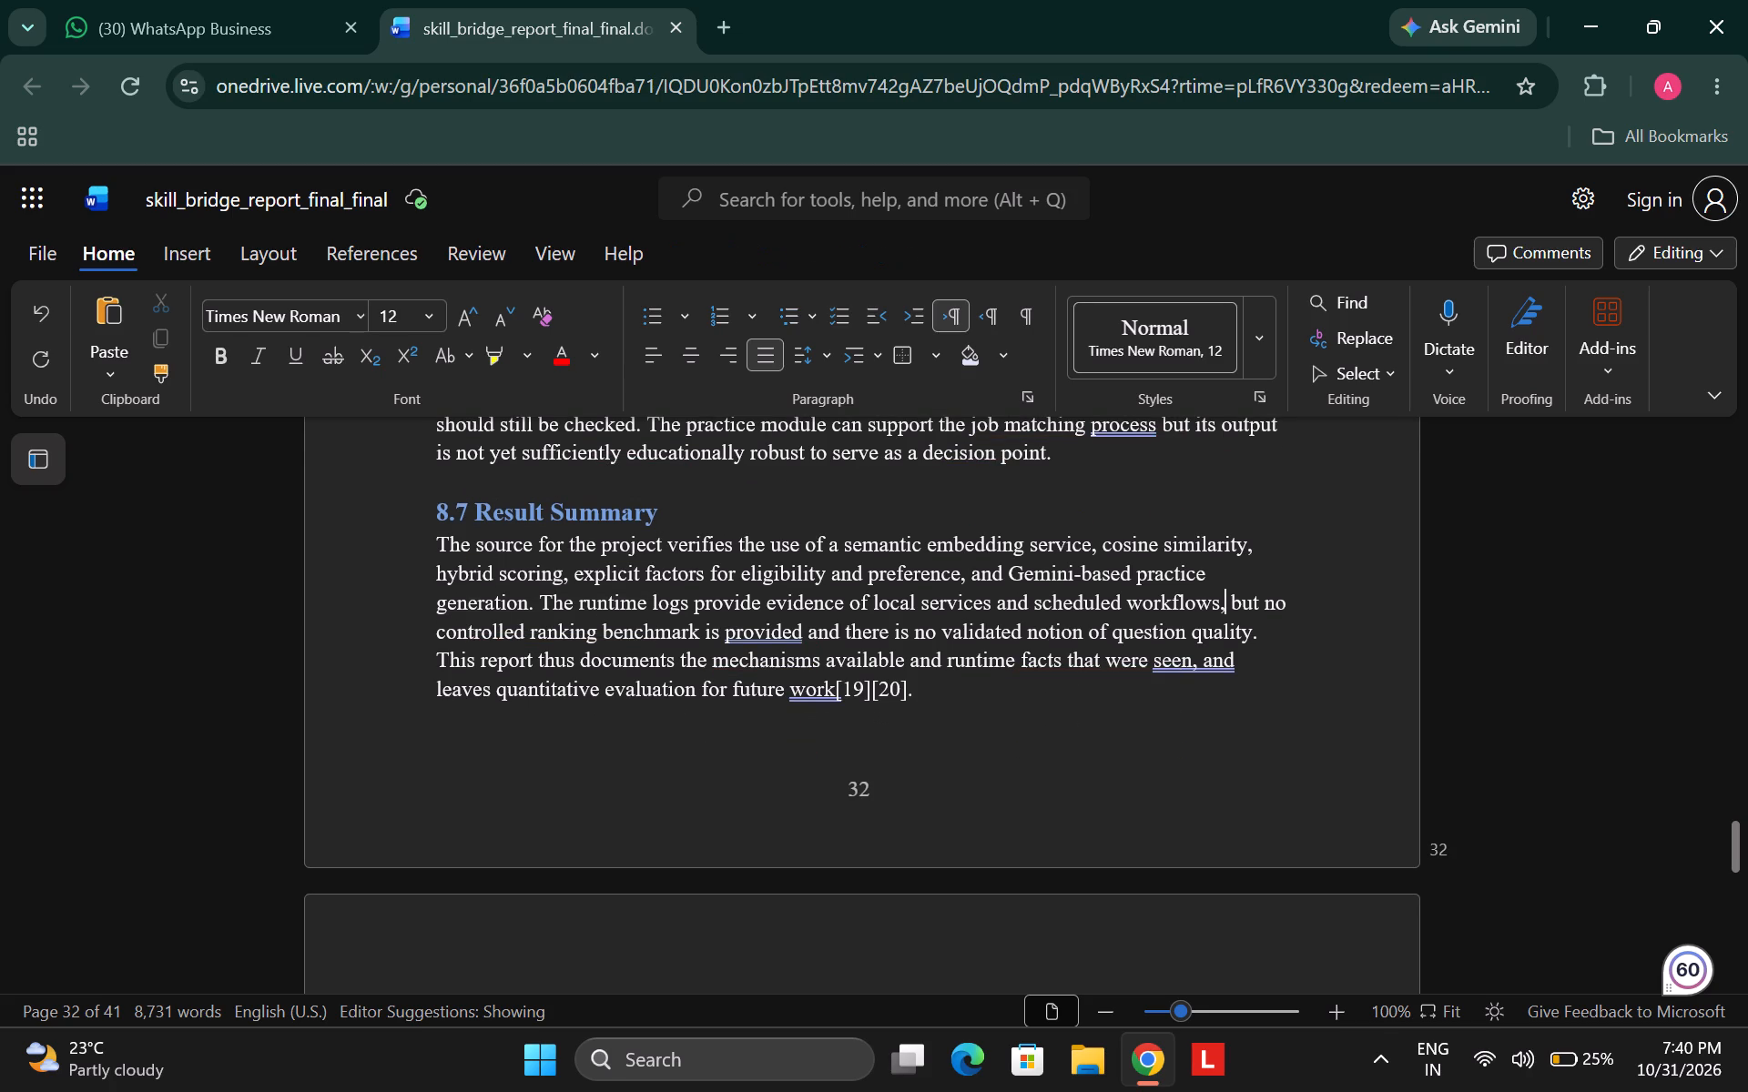
key(BackSpace)
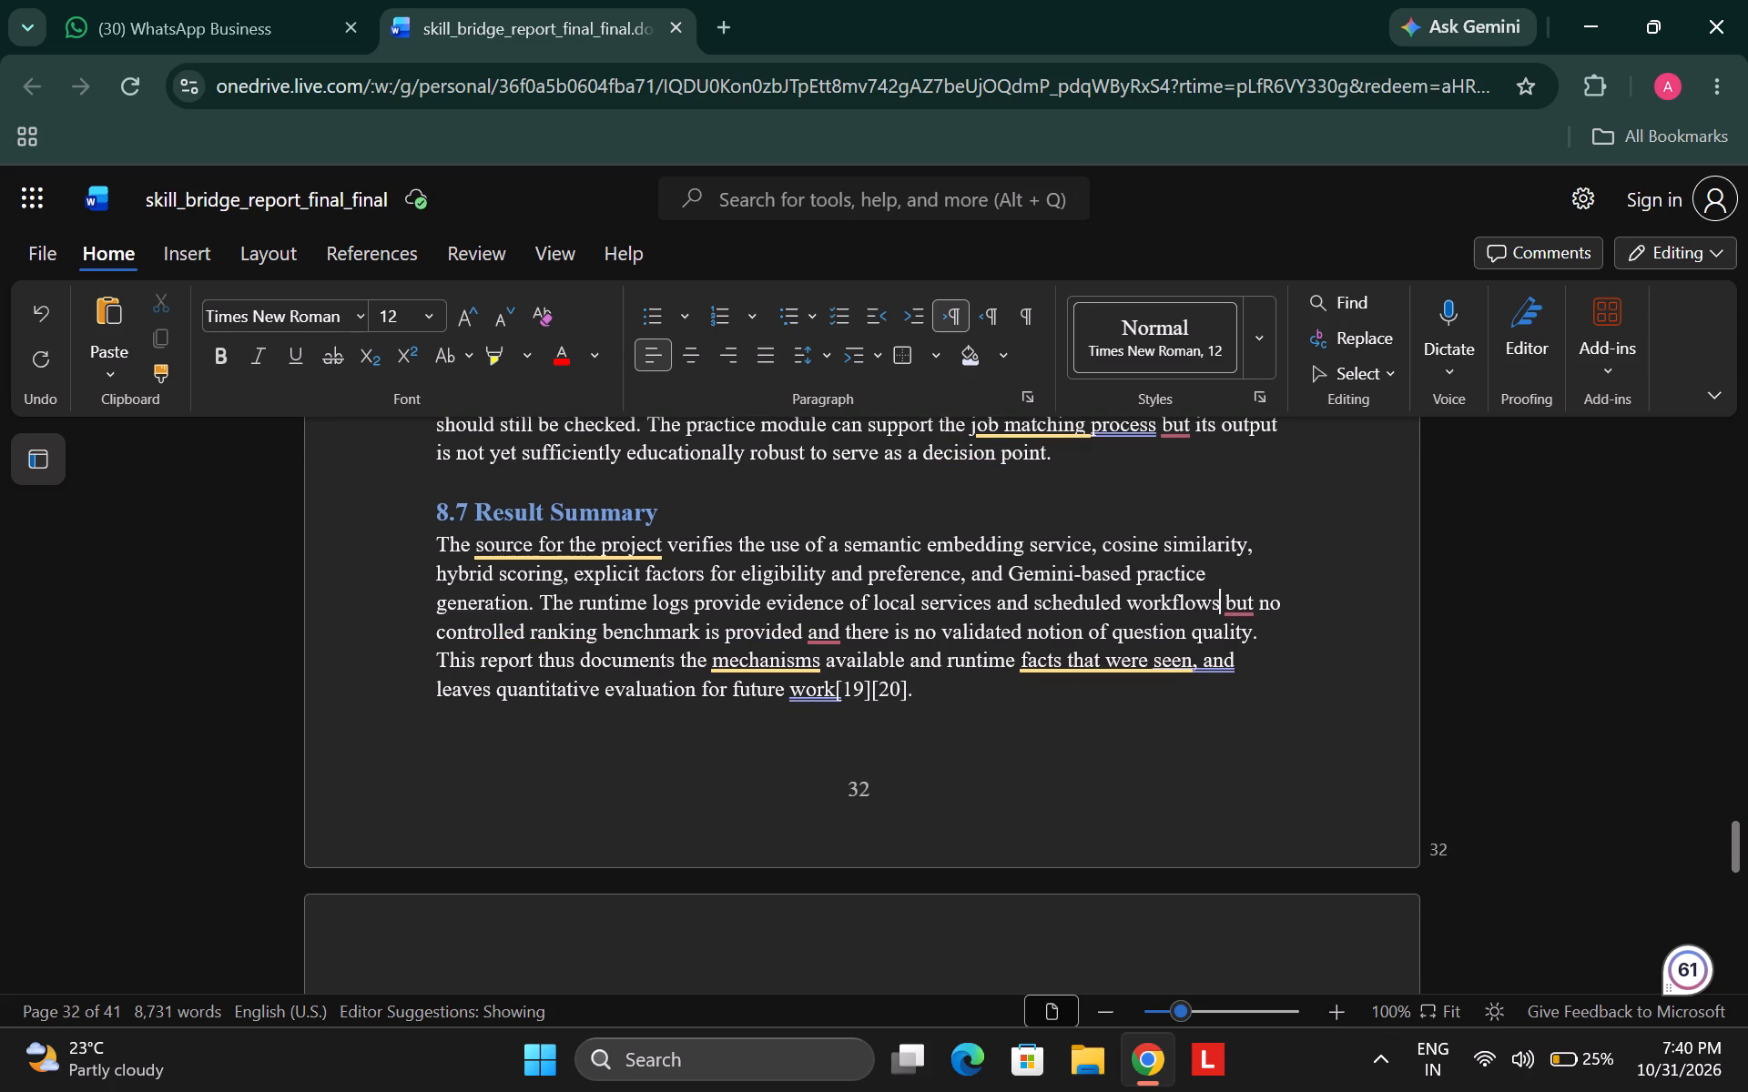
Replace the comma after "runtime facts that were seen" with a space in section 8.7 Result Summary.
click(1197, 666)
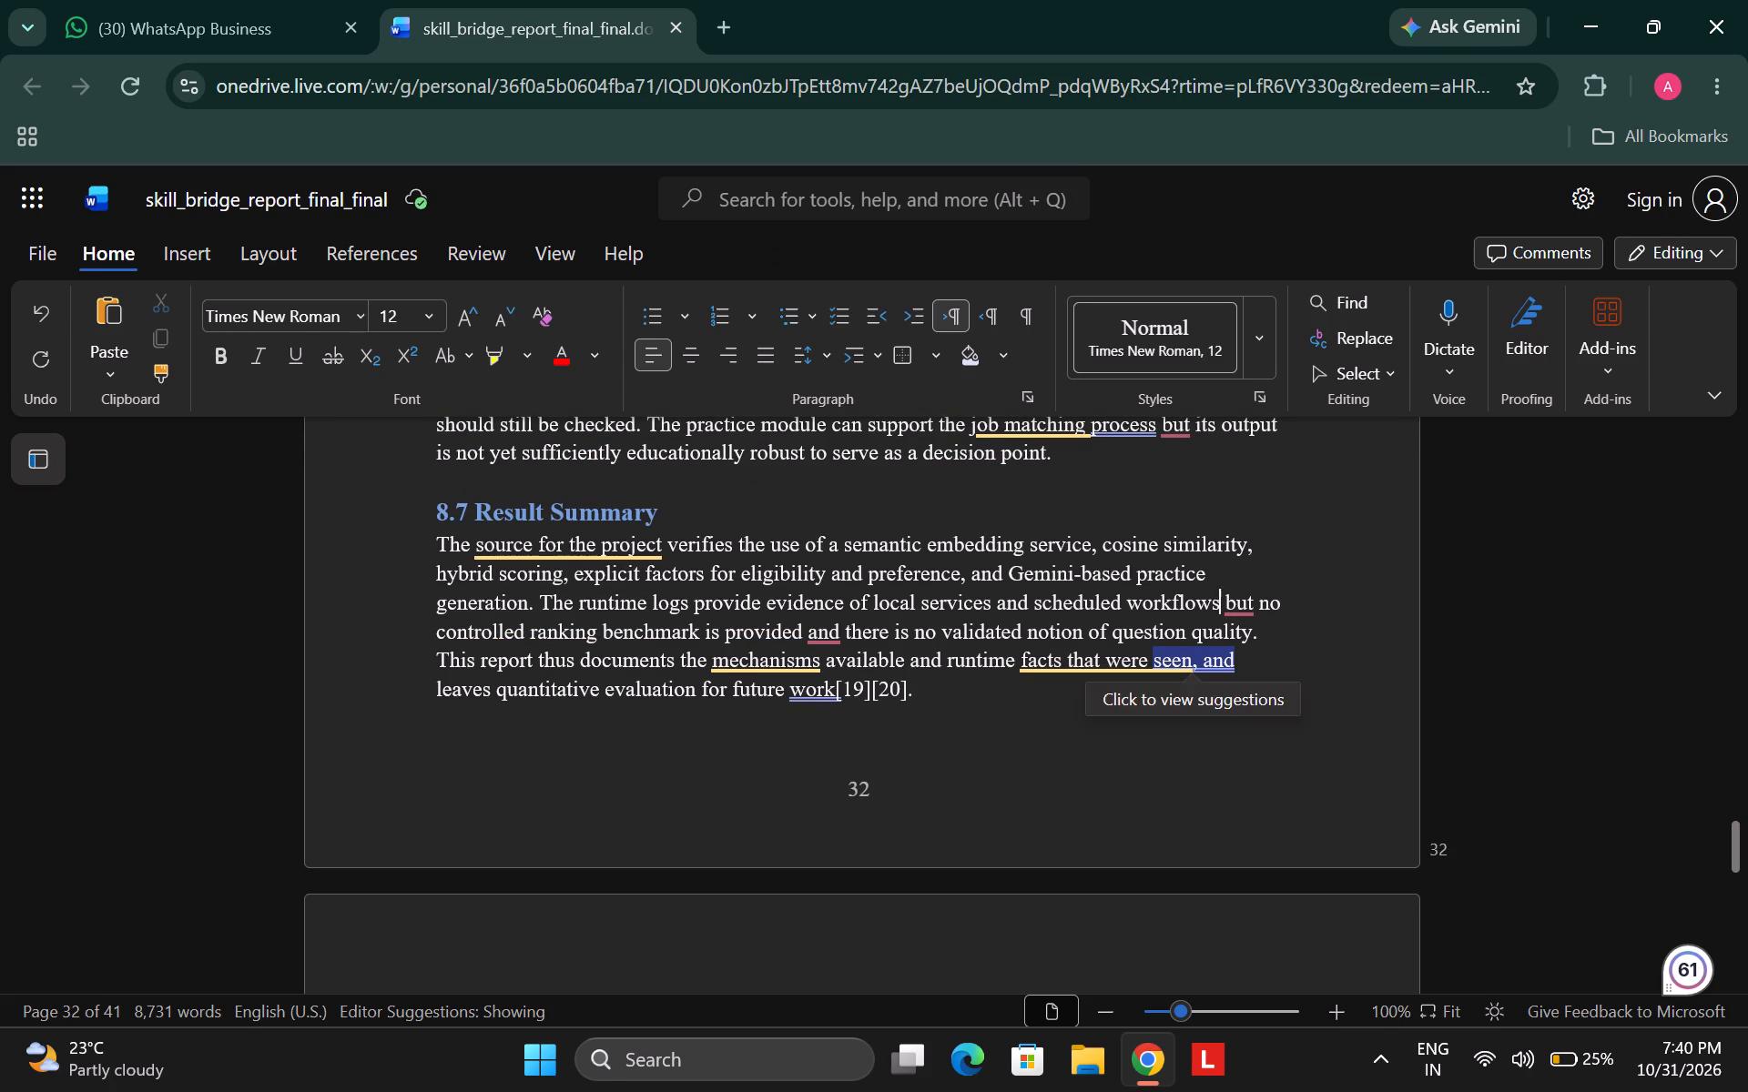
key(BackSpace)
key(space)
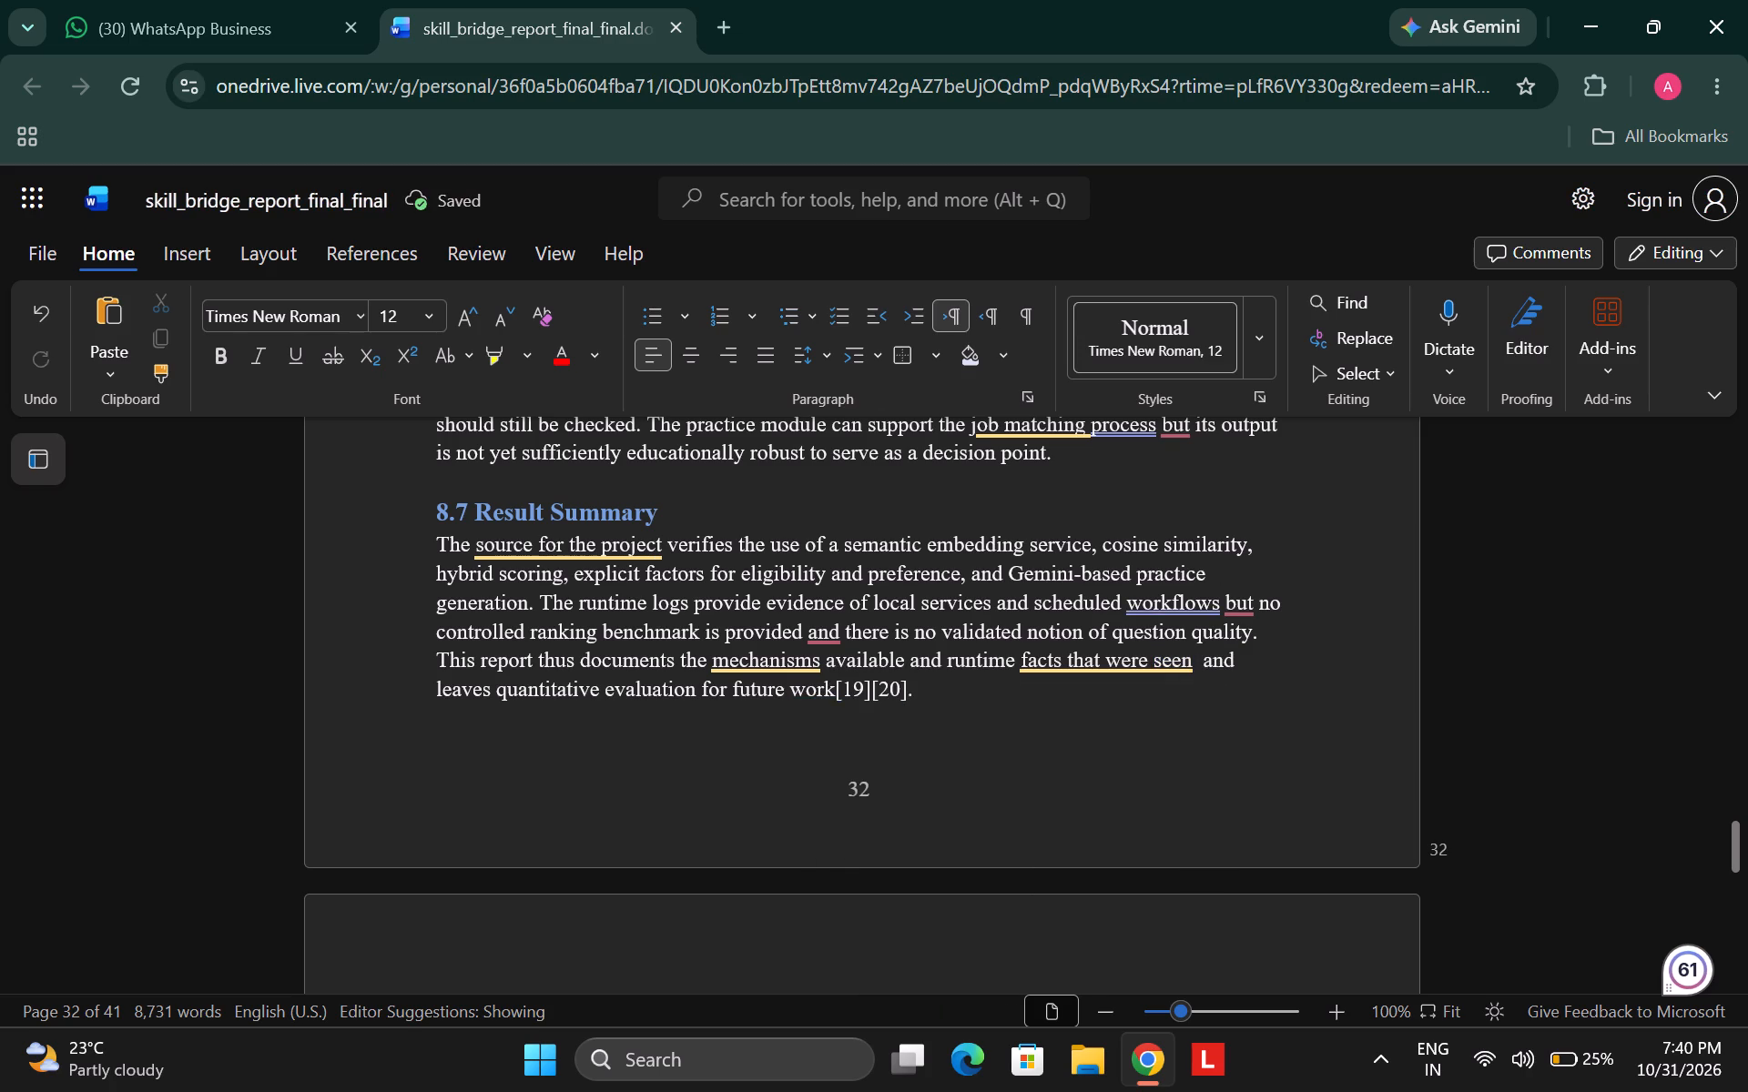
Delete the repeated "Fig. 6:" and the space before "Student dashboard for Skill Bridge" in the paragraph below Fig. 6.
scroll(1047, 723, down, 2)
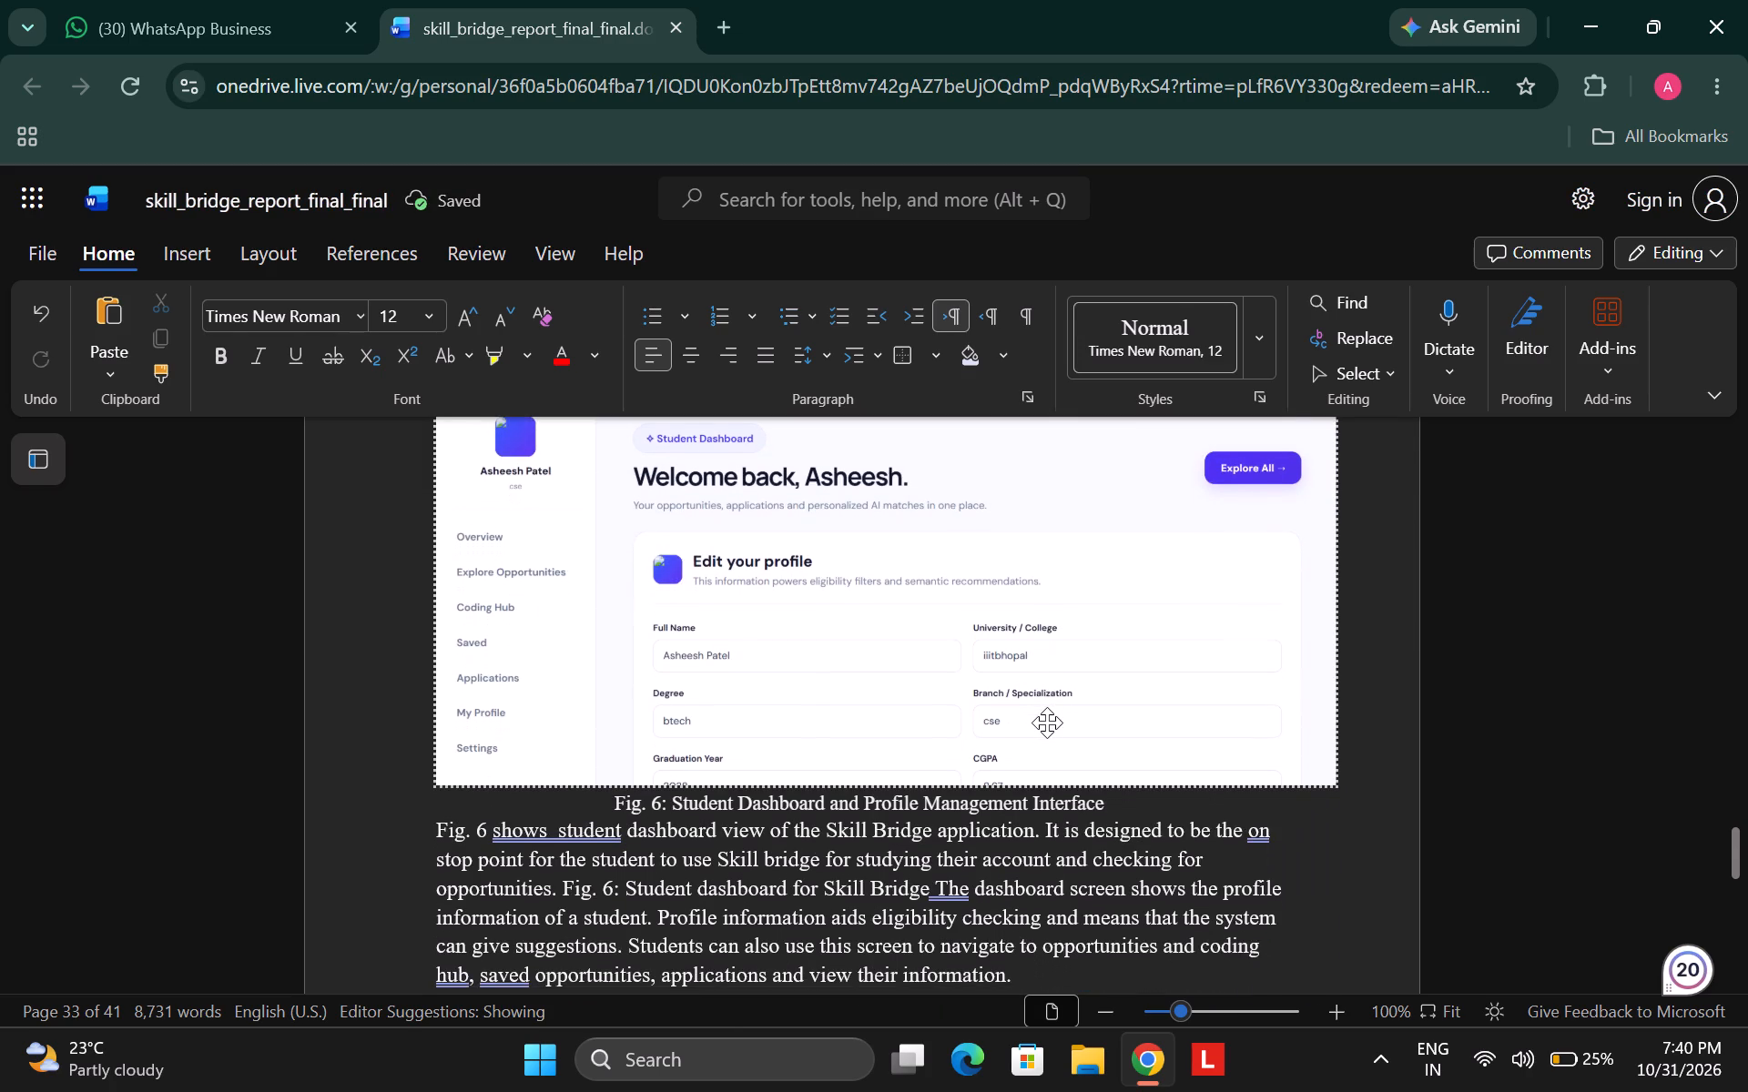
scroll(1047, 723, down, 2)
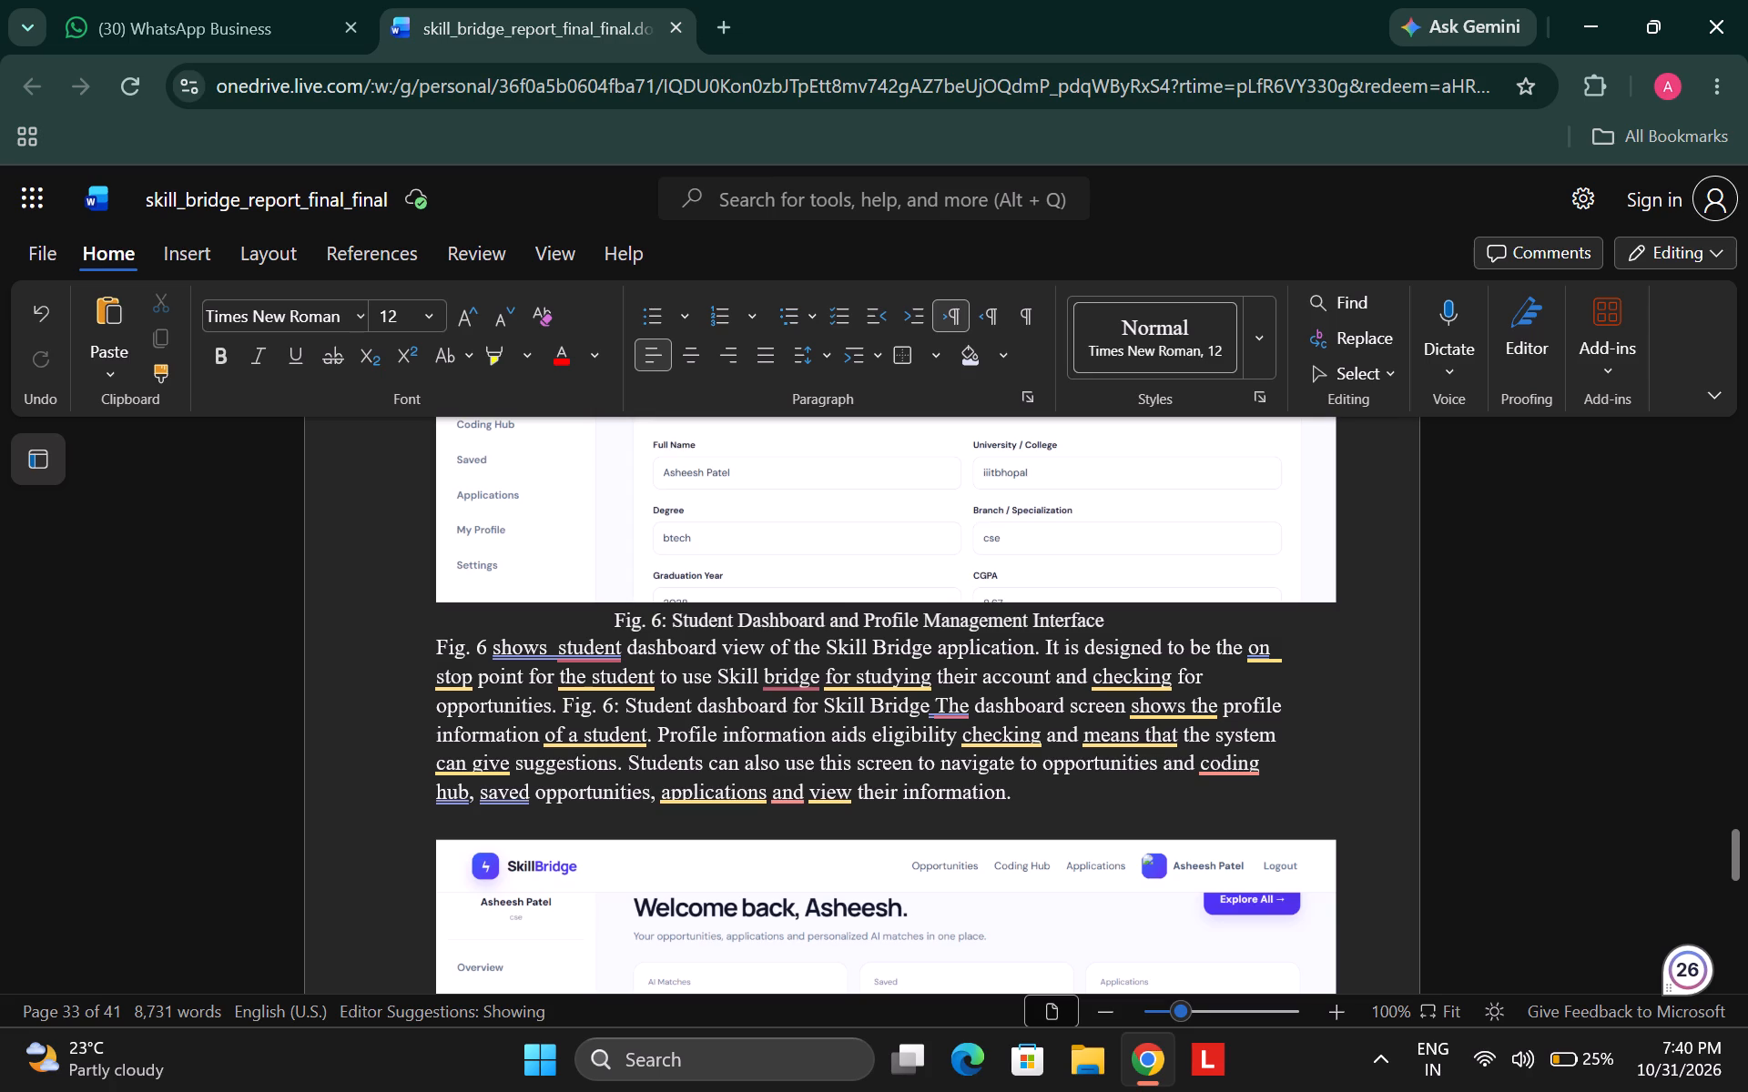
click(622, 709)
key(BackSpace)
key(BackSpace)
key(BackSpace)
key(BackSpace)
key(BackSpace)
key(BackSpace)
key(BackSpace)
key(BackSpace)
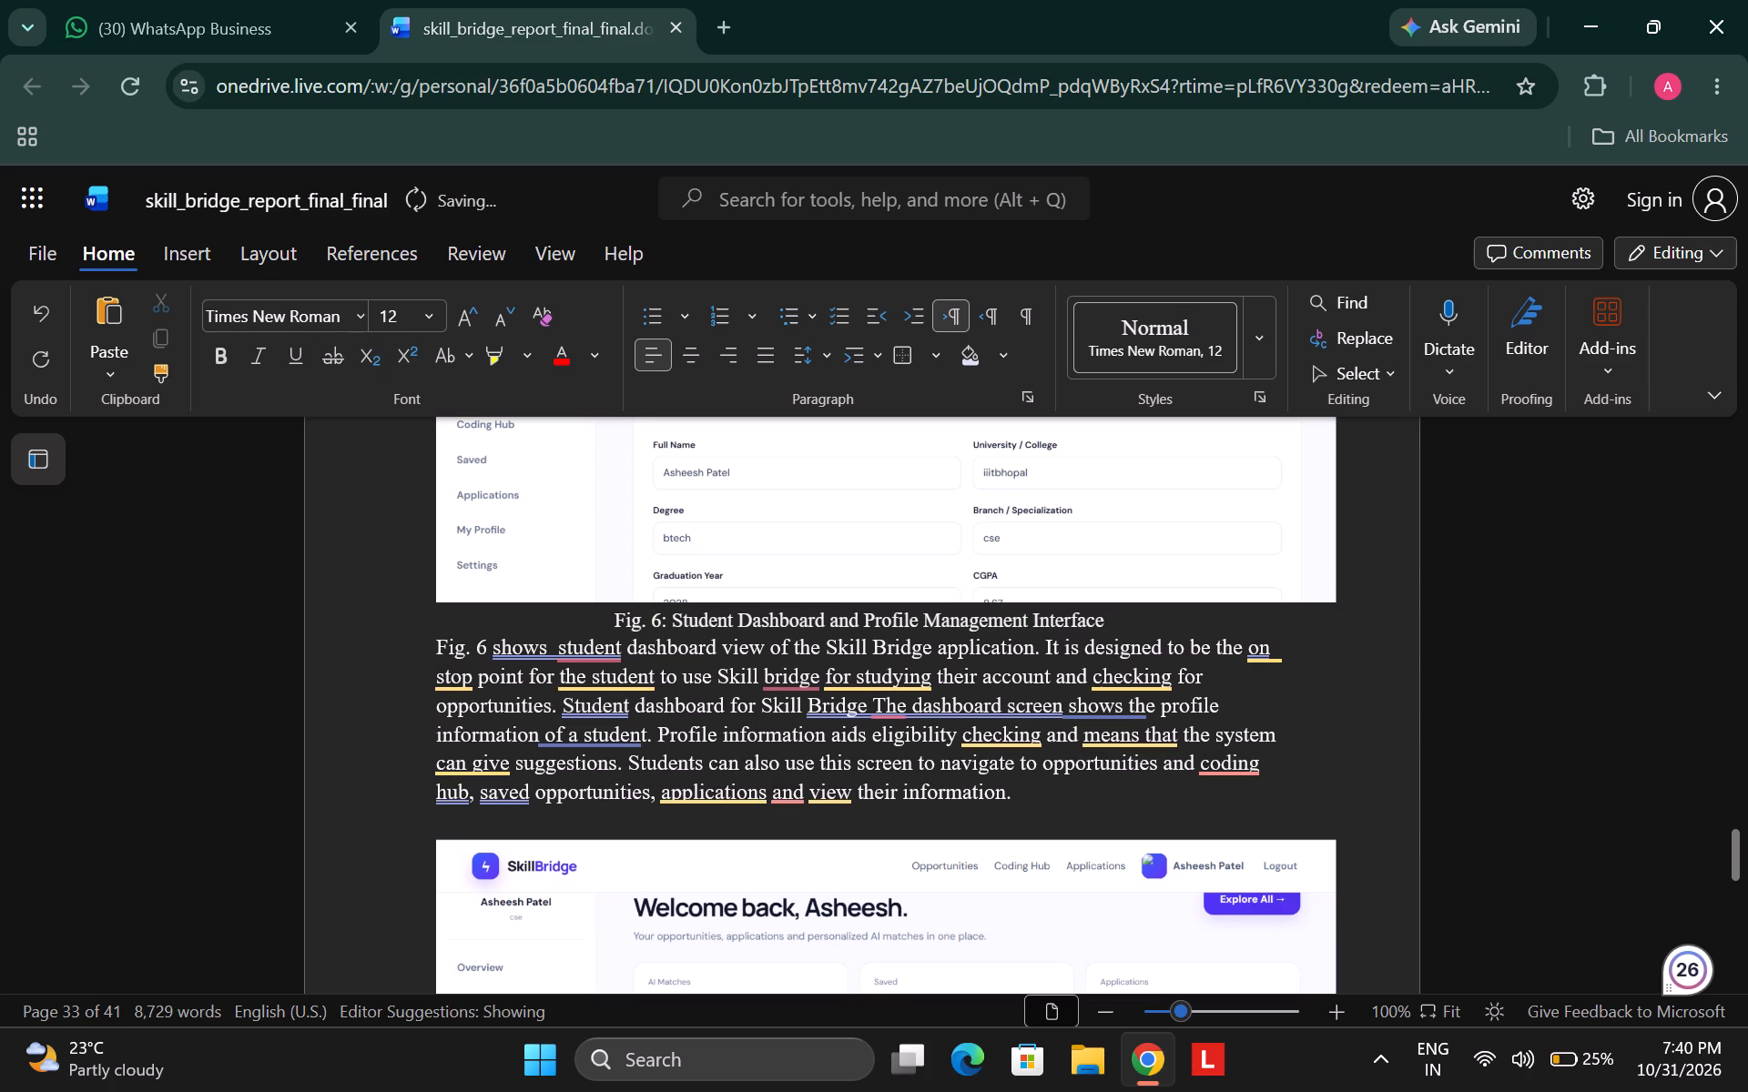
key(Right)
key(BackSpace)
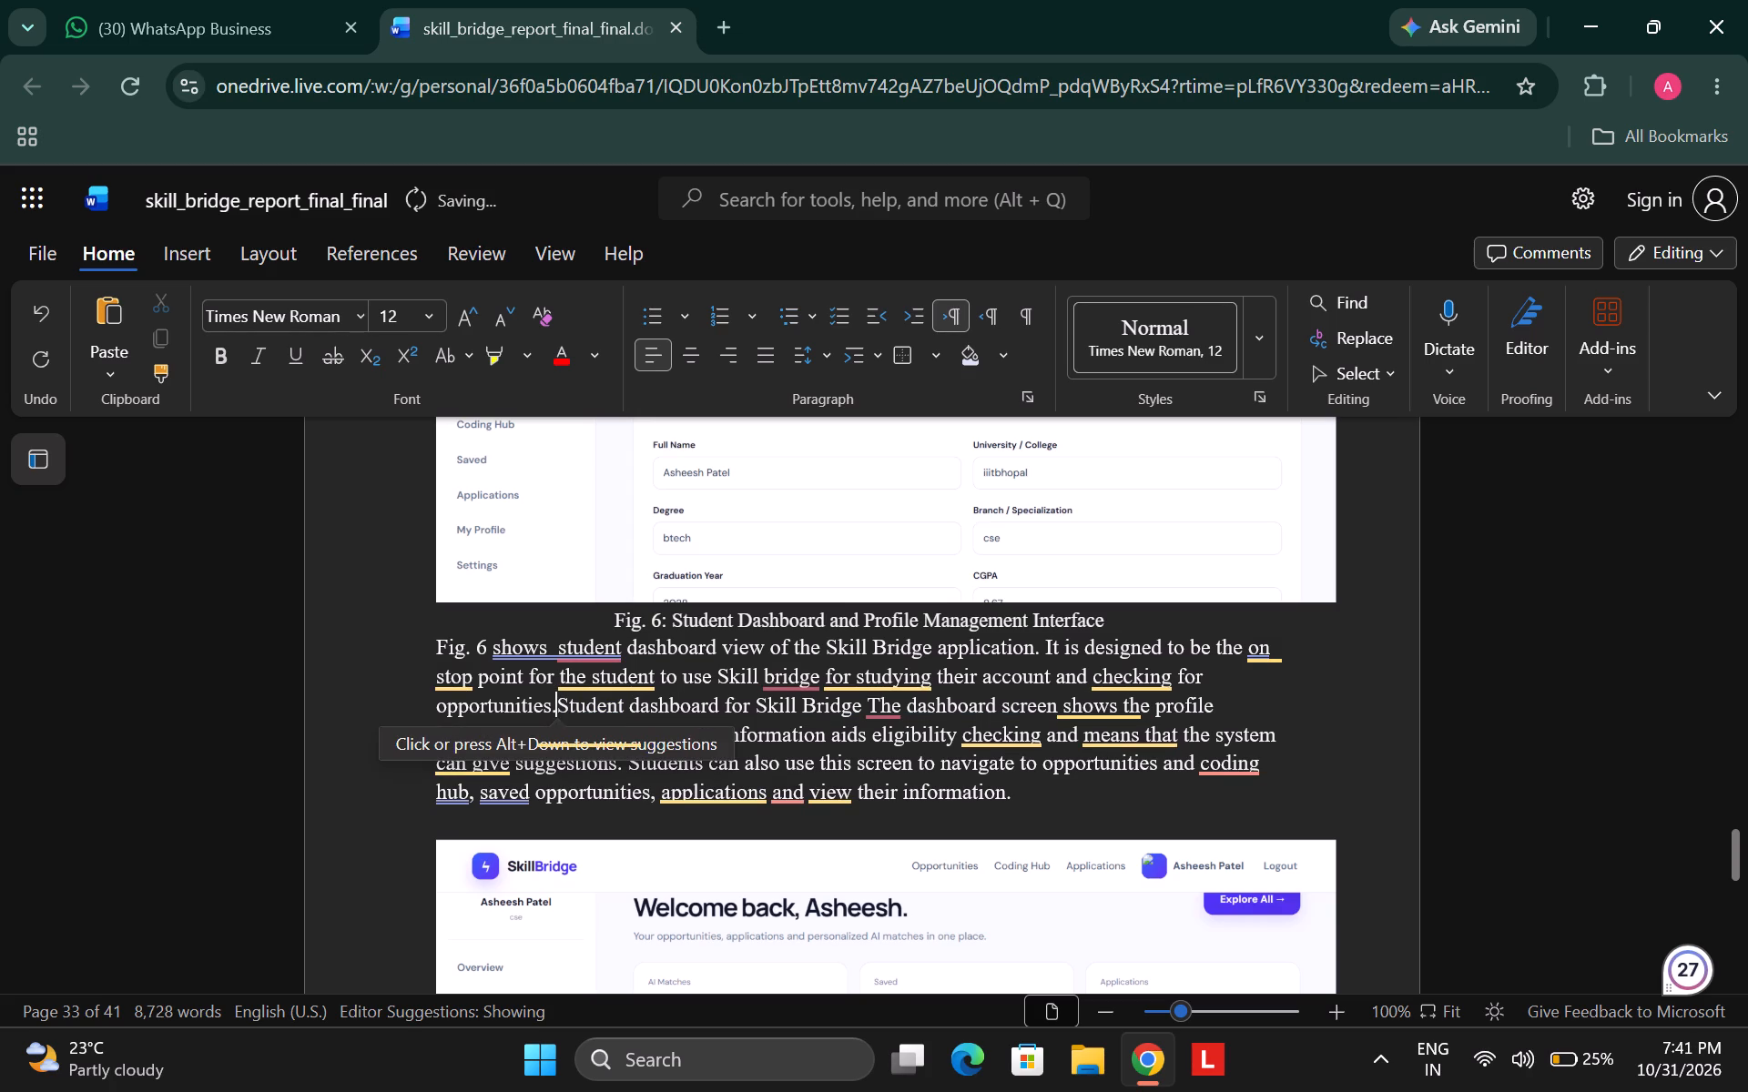
Delete the word "the" before "profile information" in the paragraph below Fig. 6.
click(1152, 708)
key(BackSpace)
key(BackSpace)
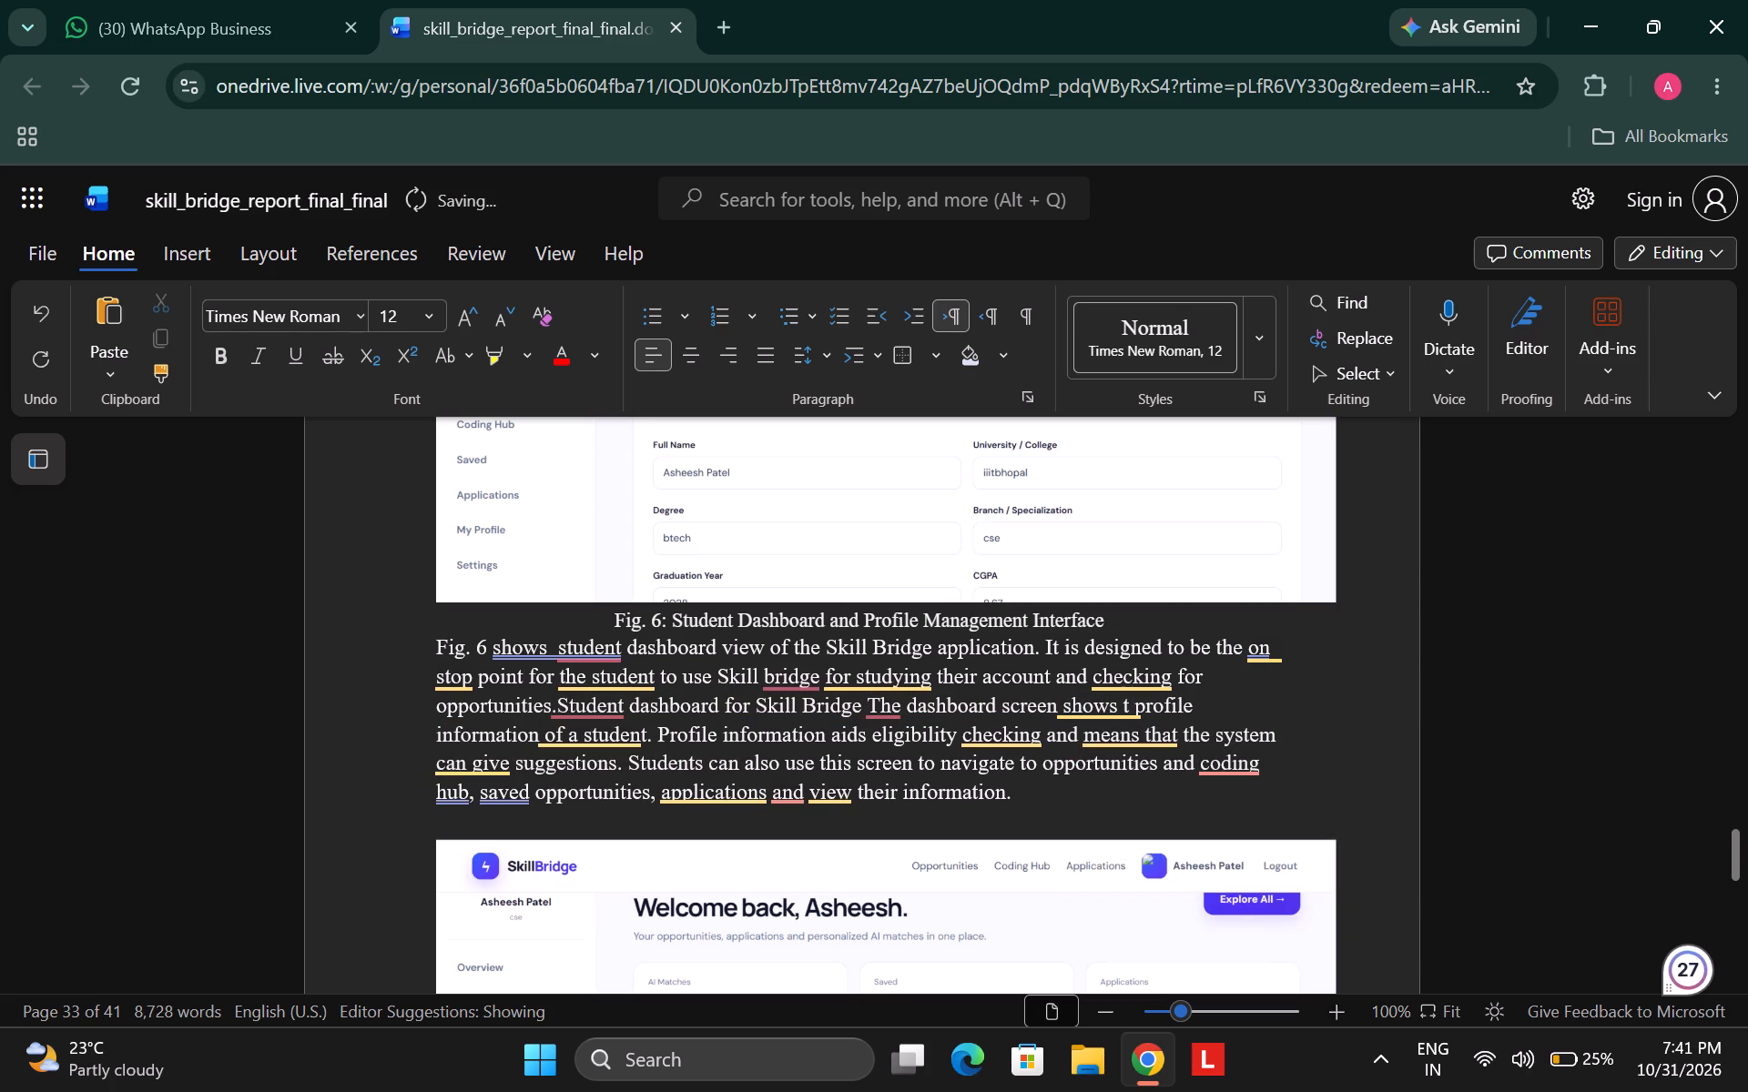
key(BackSpace)
key(Right)
key(BackSpace)
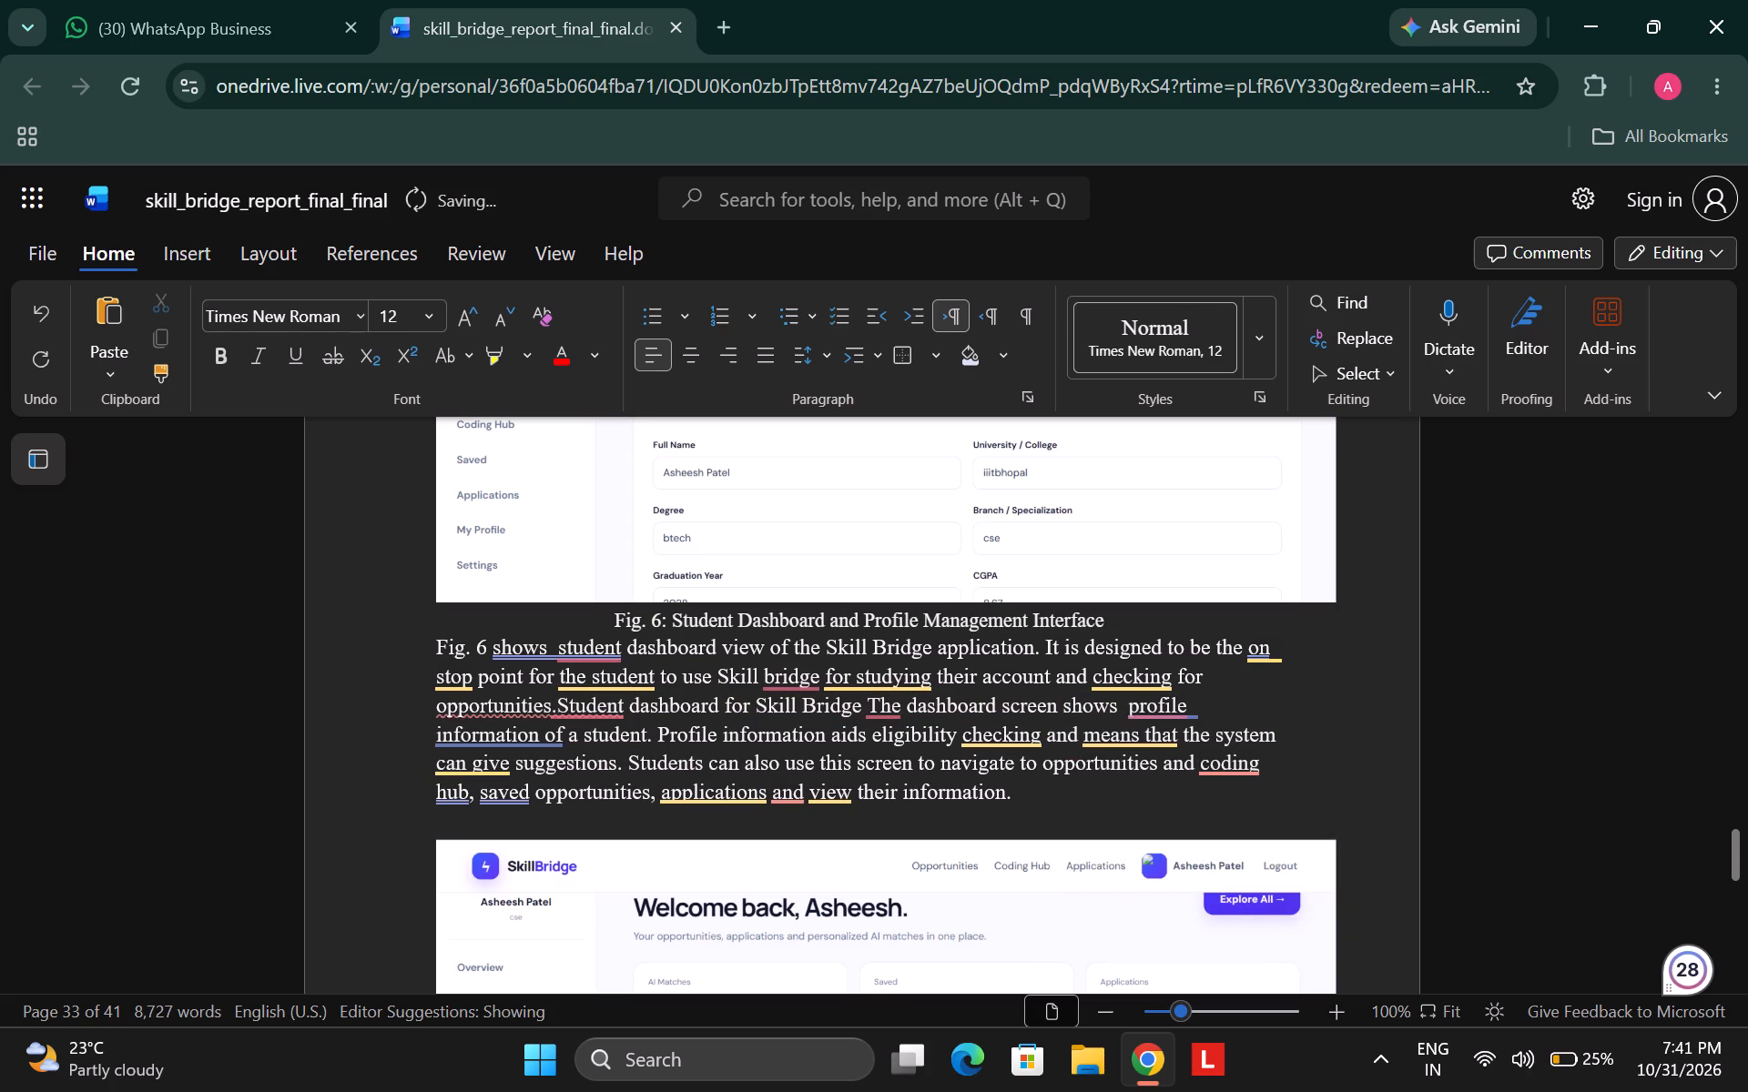
Delete the word "The" before "dashboard screen" in the paragraph below Fig. 6.
click(903, 706)
key(Right)
key(BackSpace)
key(BackSpace)
key(BackSpace)
key(BackSpace)
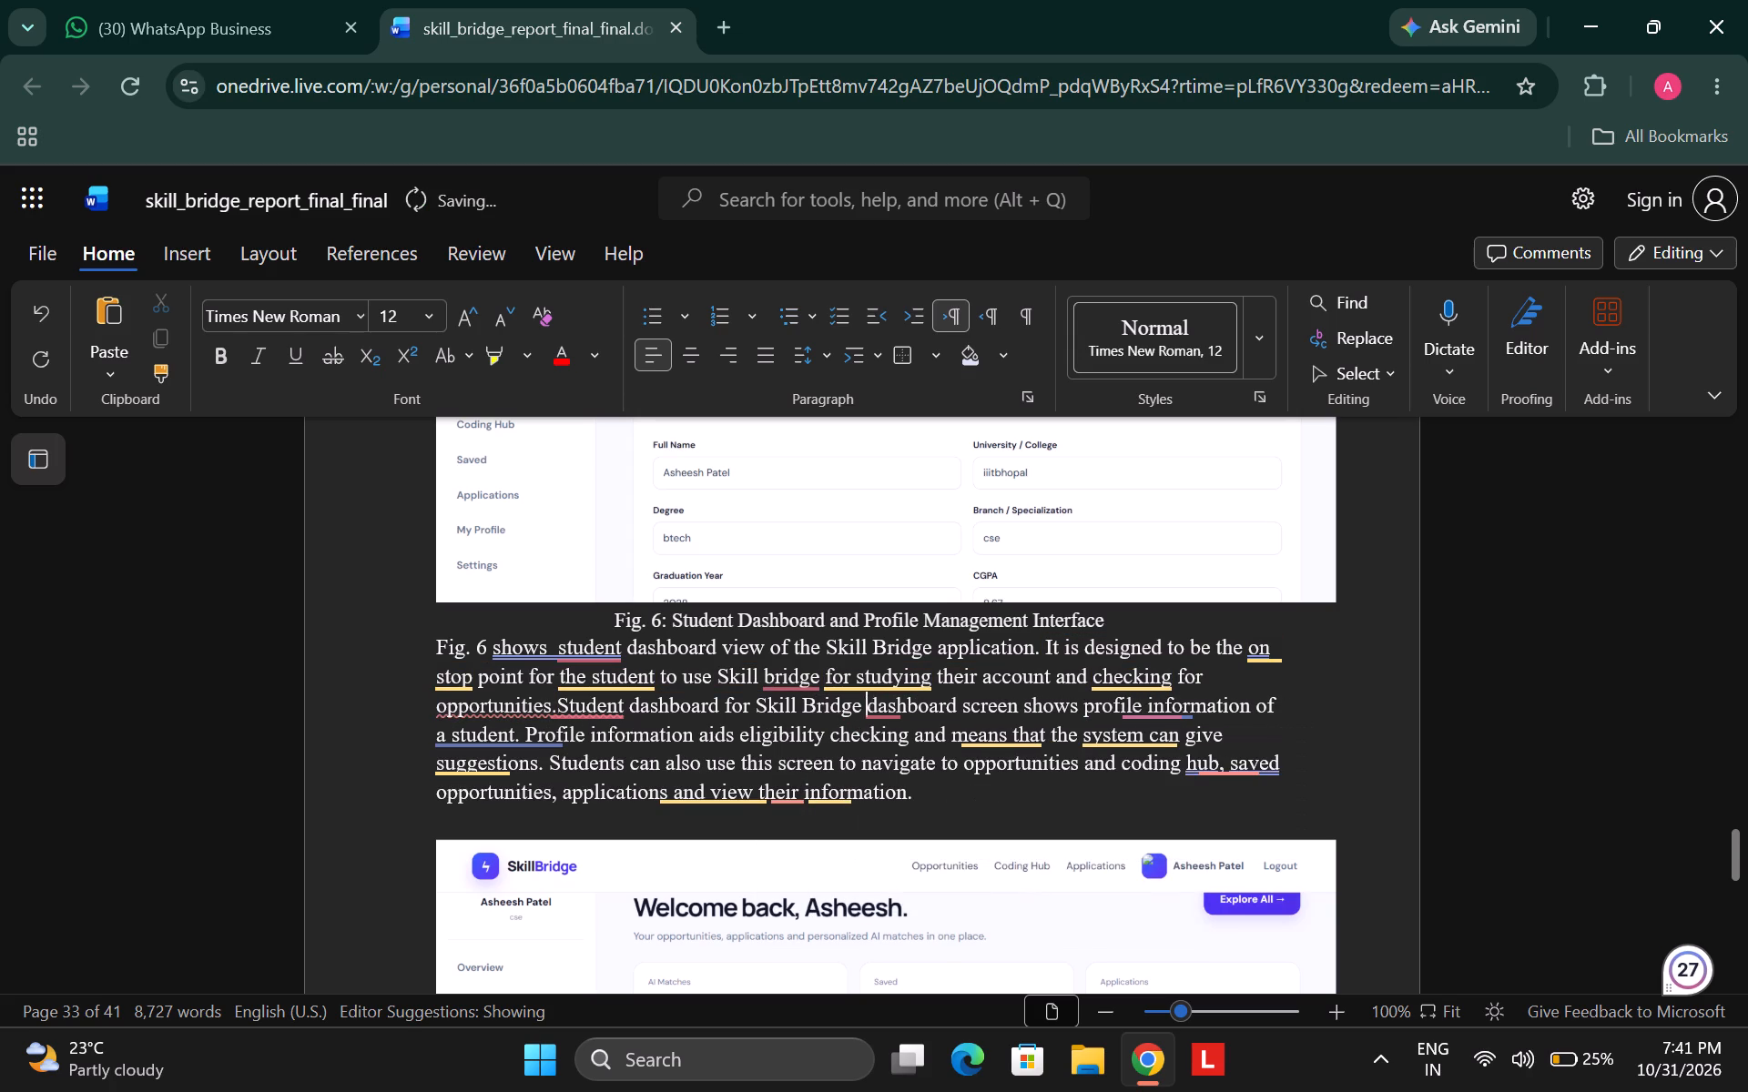
scroll(746, 722, down, 1)
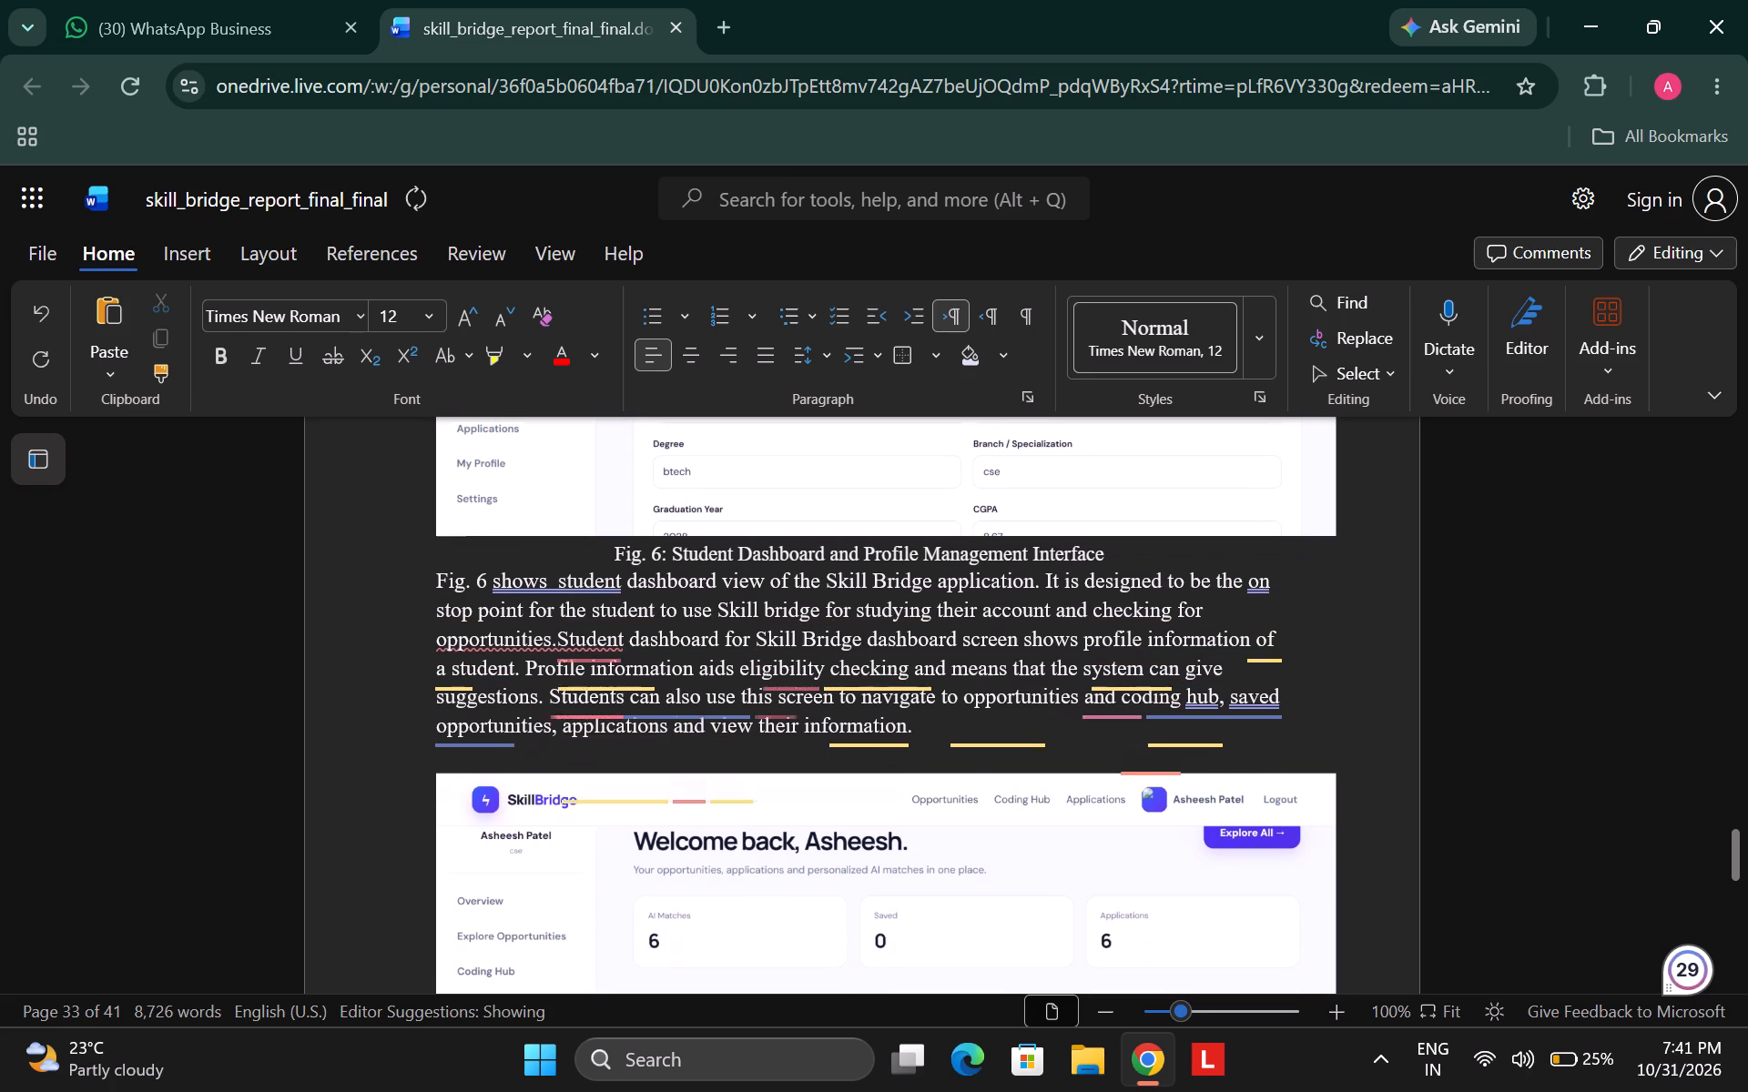
scroll(981, 725, down, 3)
scroll(981, 725, up, 1)
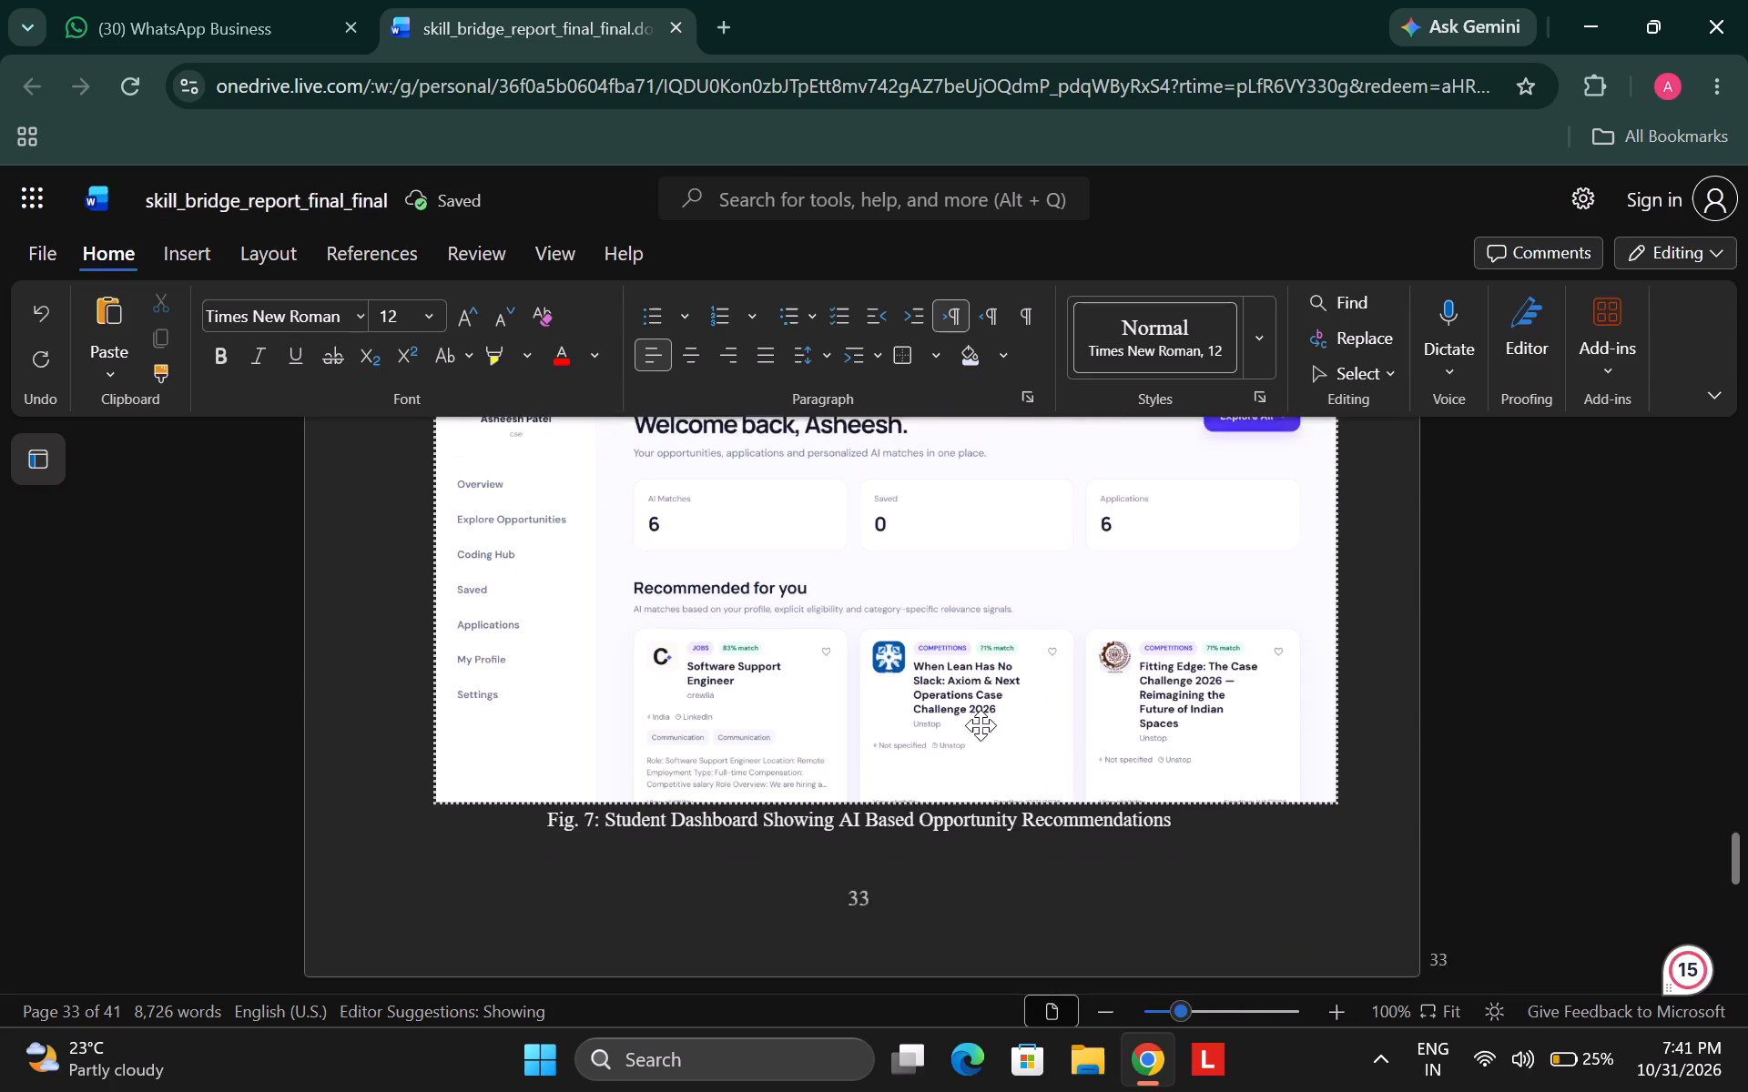
scroll(981, 725, up, 2)
scroll(981, 725, down, 3)
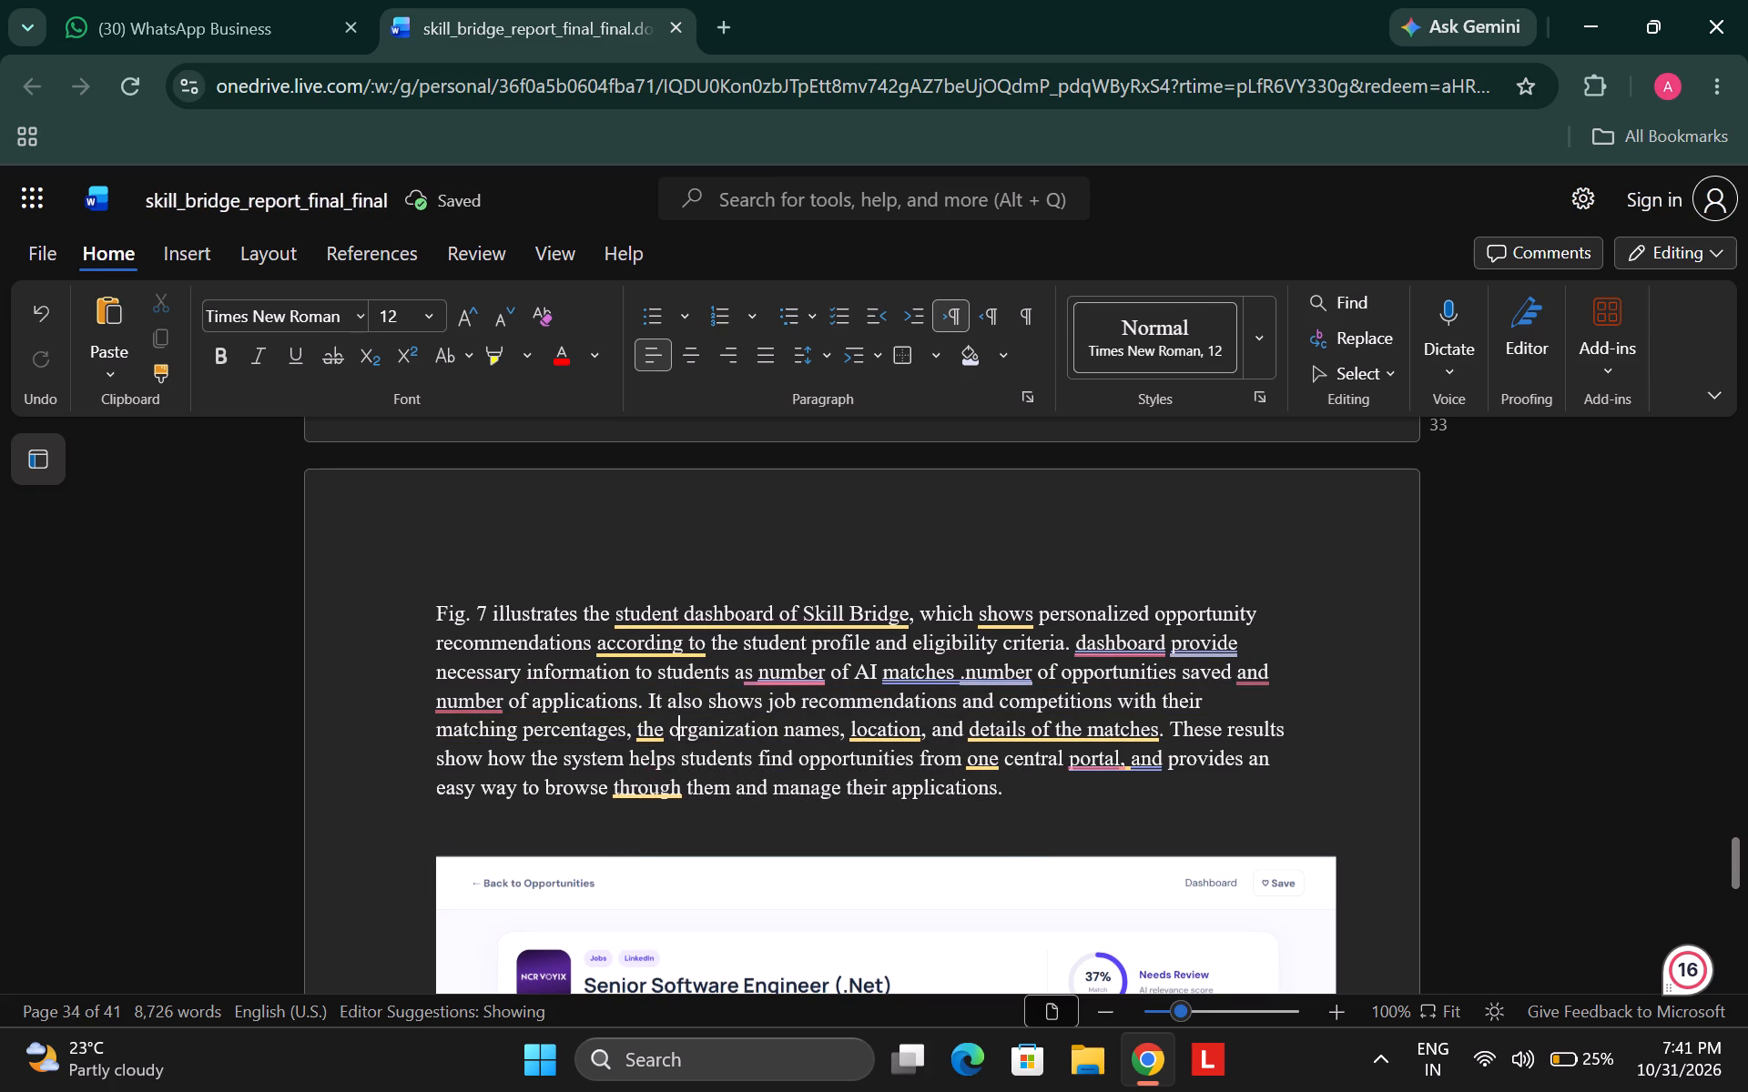
click(928, 729)
key(BackSpace)
Remove the comma after "one central portal" in the Fig. 7 paragraph, keeping a single space before "and".
scroll(993, 743, down, 1)
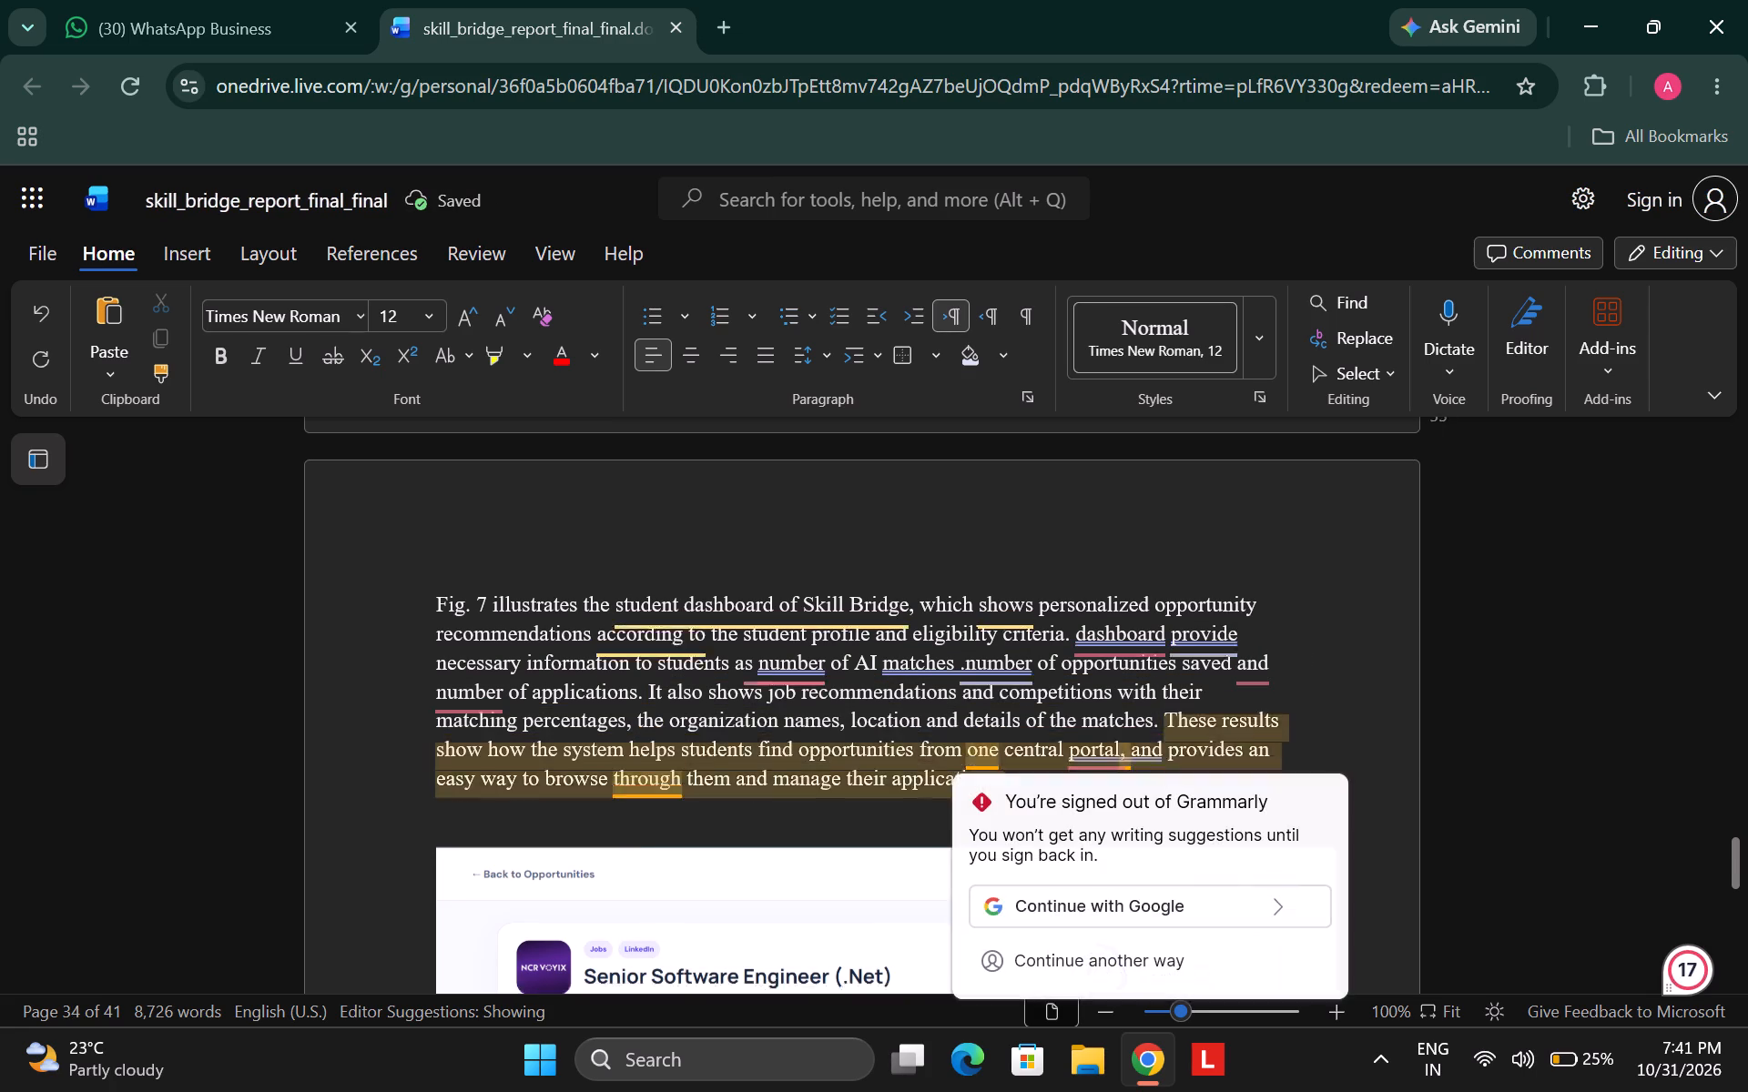
scroll(993, 743, down, 2)
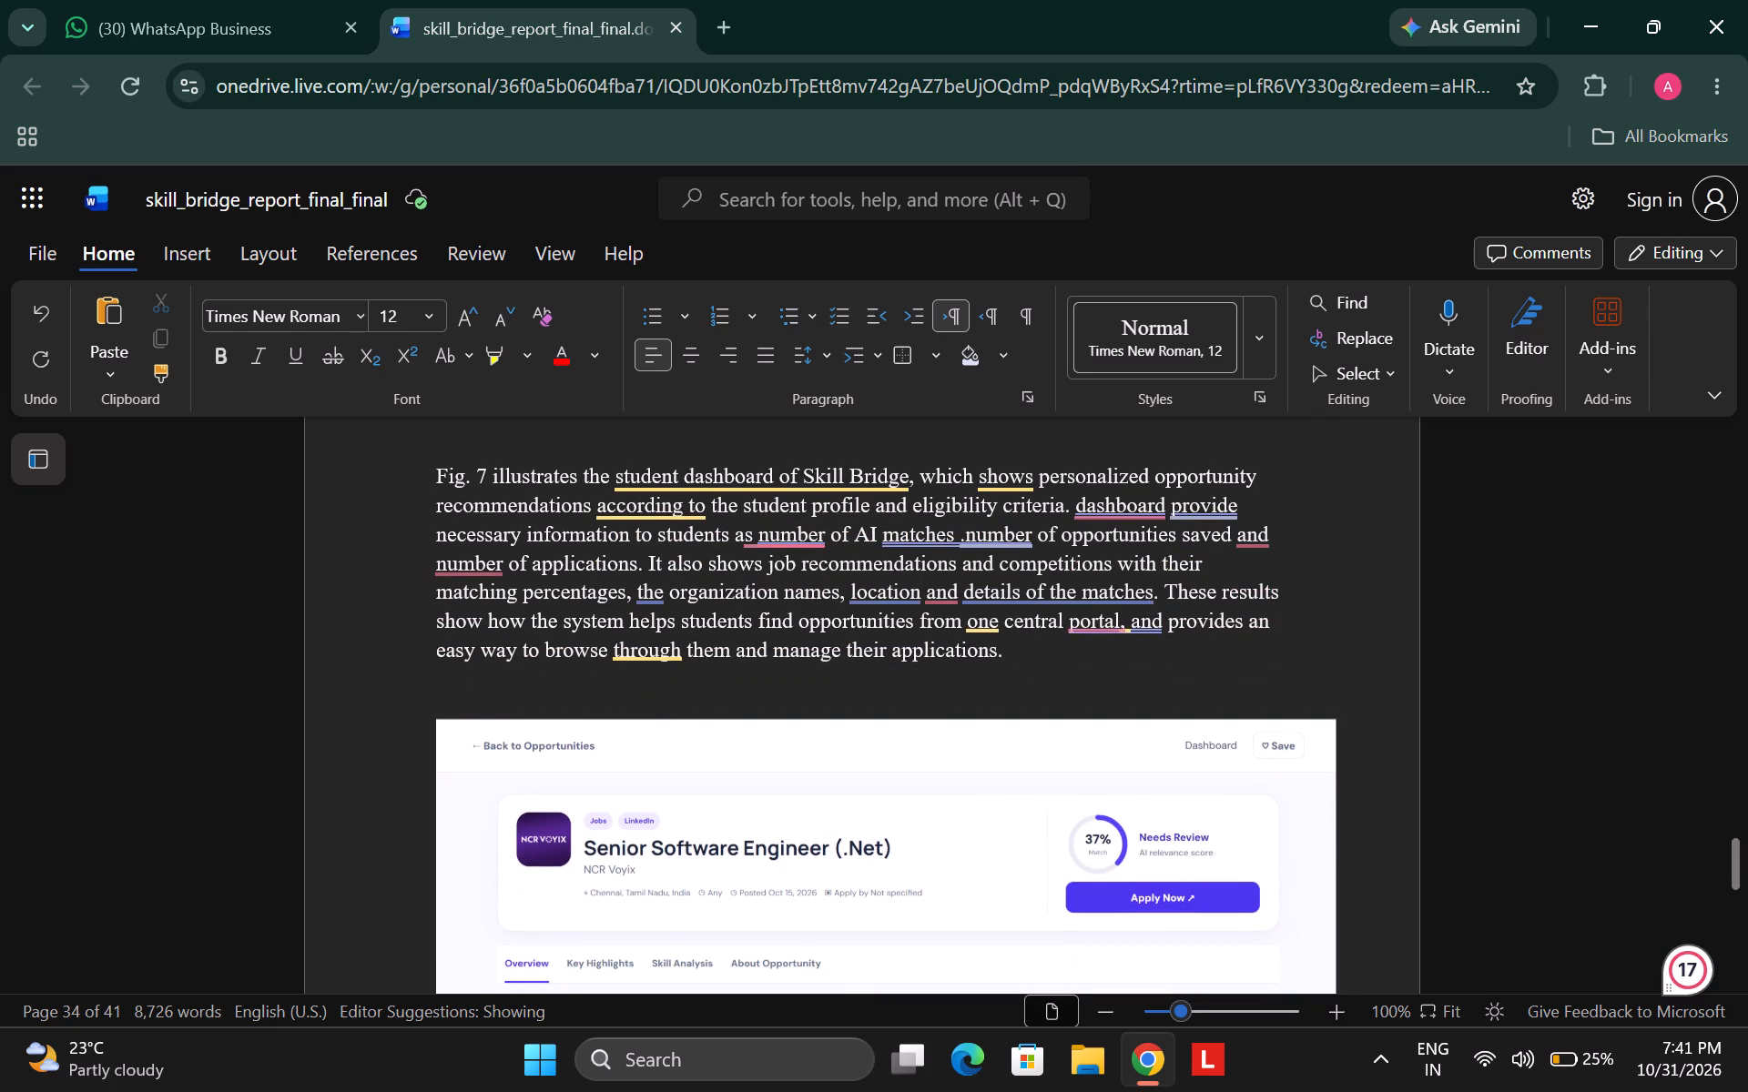
click(1132, 615)
key(BackSpace)
key(BackSpace)
key(space)
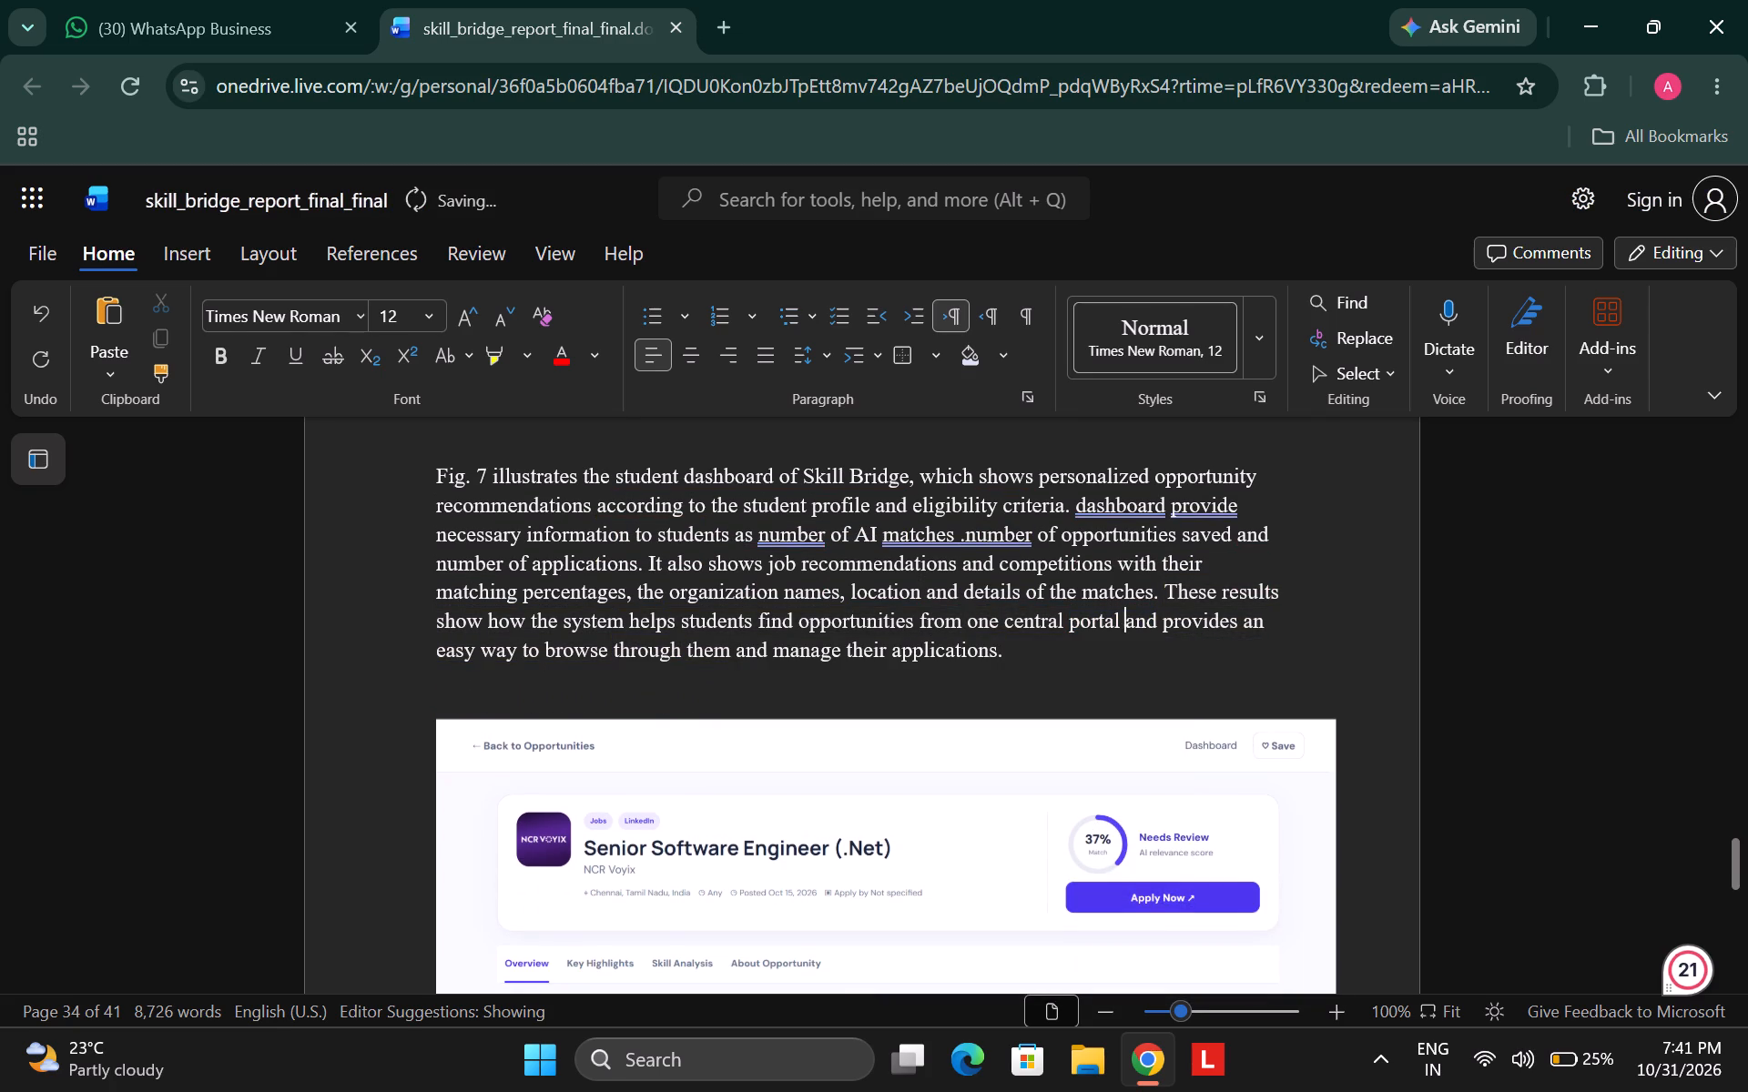
Remove the comma after "posting date" in the paragraph below Fig. 8, keeping a single space before "and".
scroll(900, 678, down, 2)
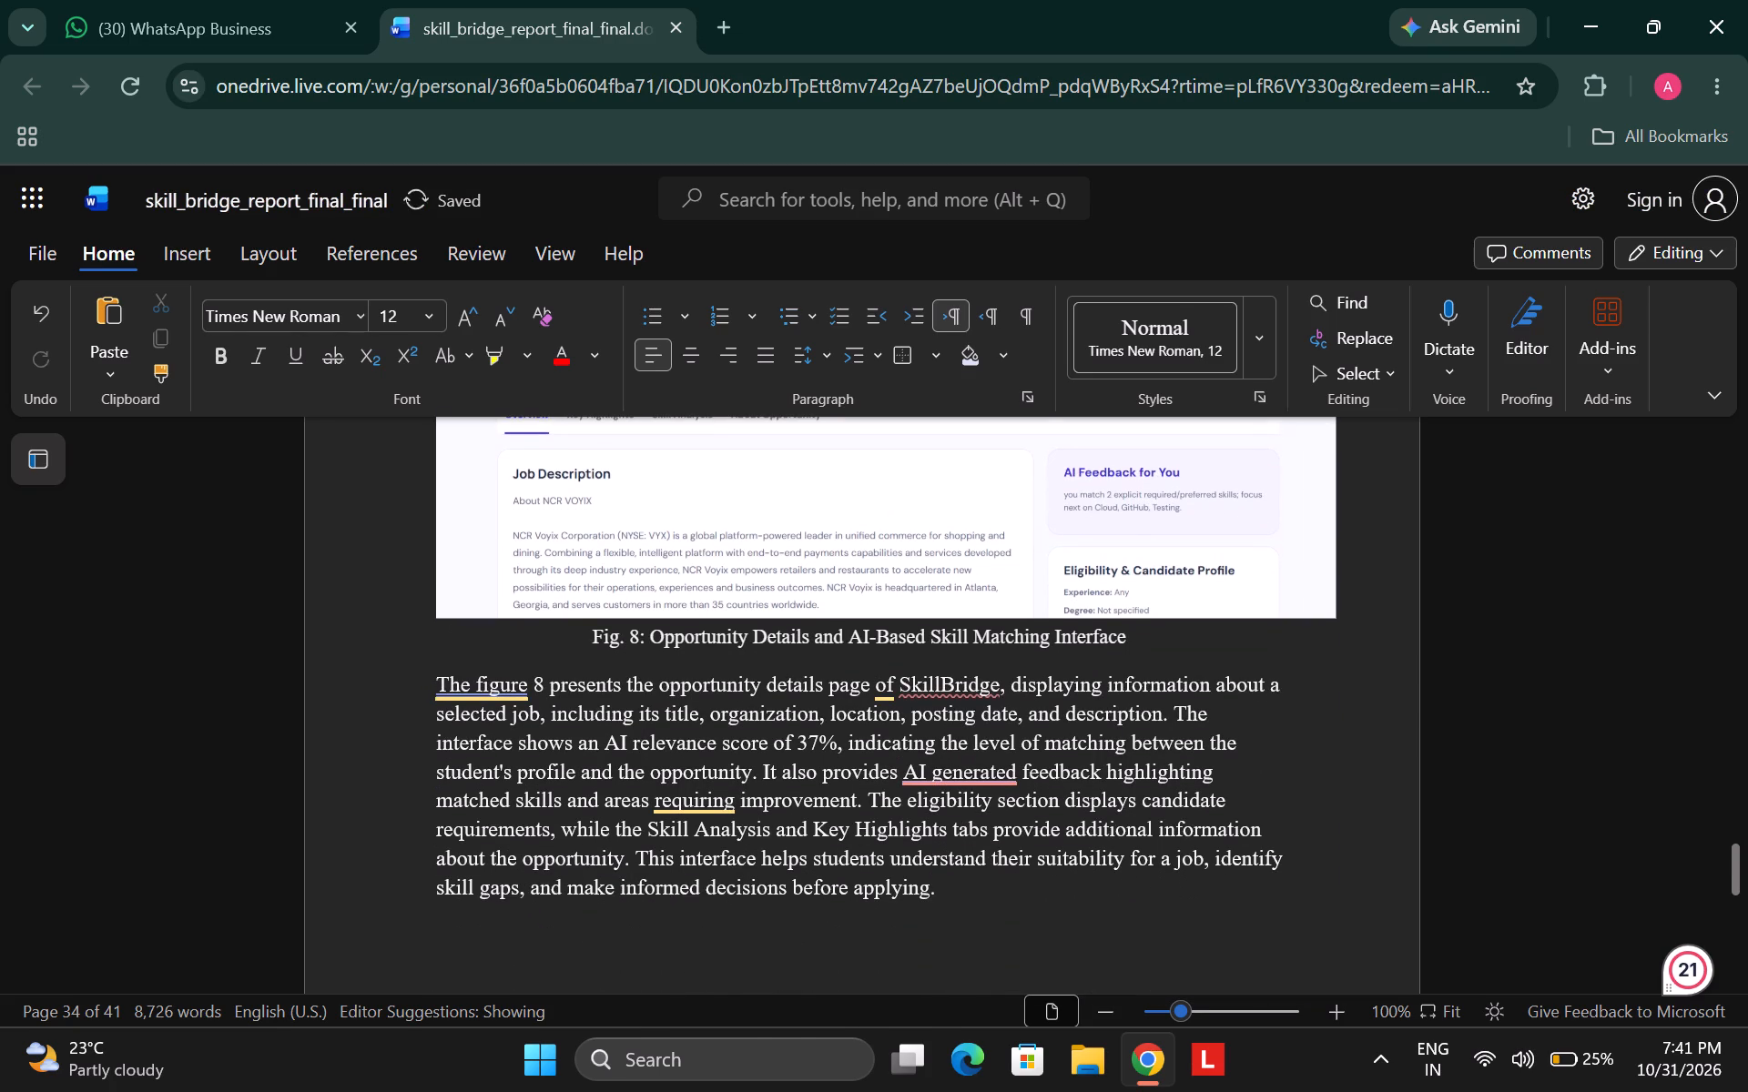
click(1031, 709)
key(BackSpace)
key(BackSpace)
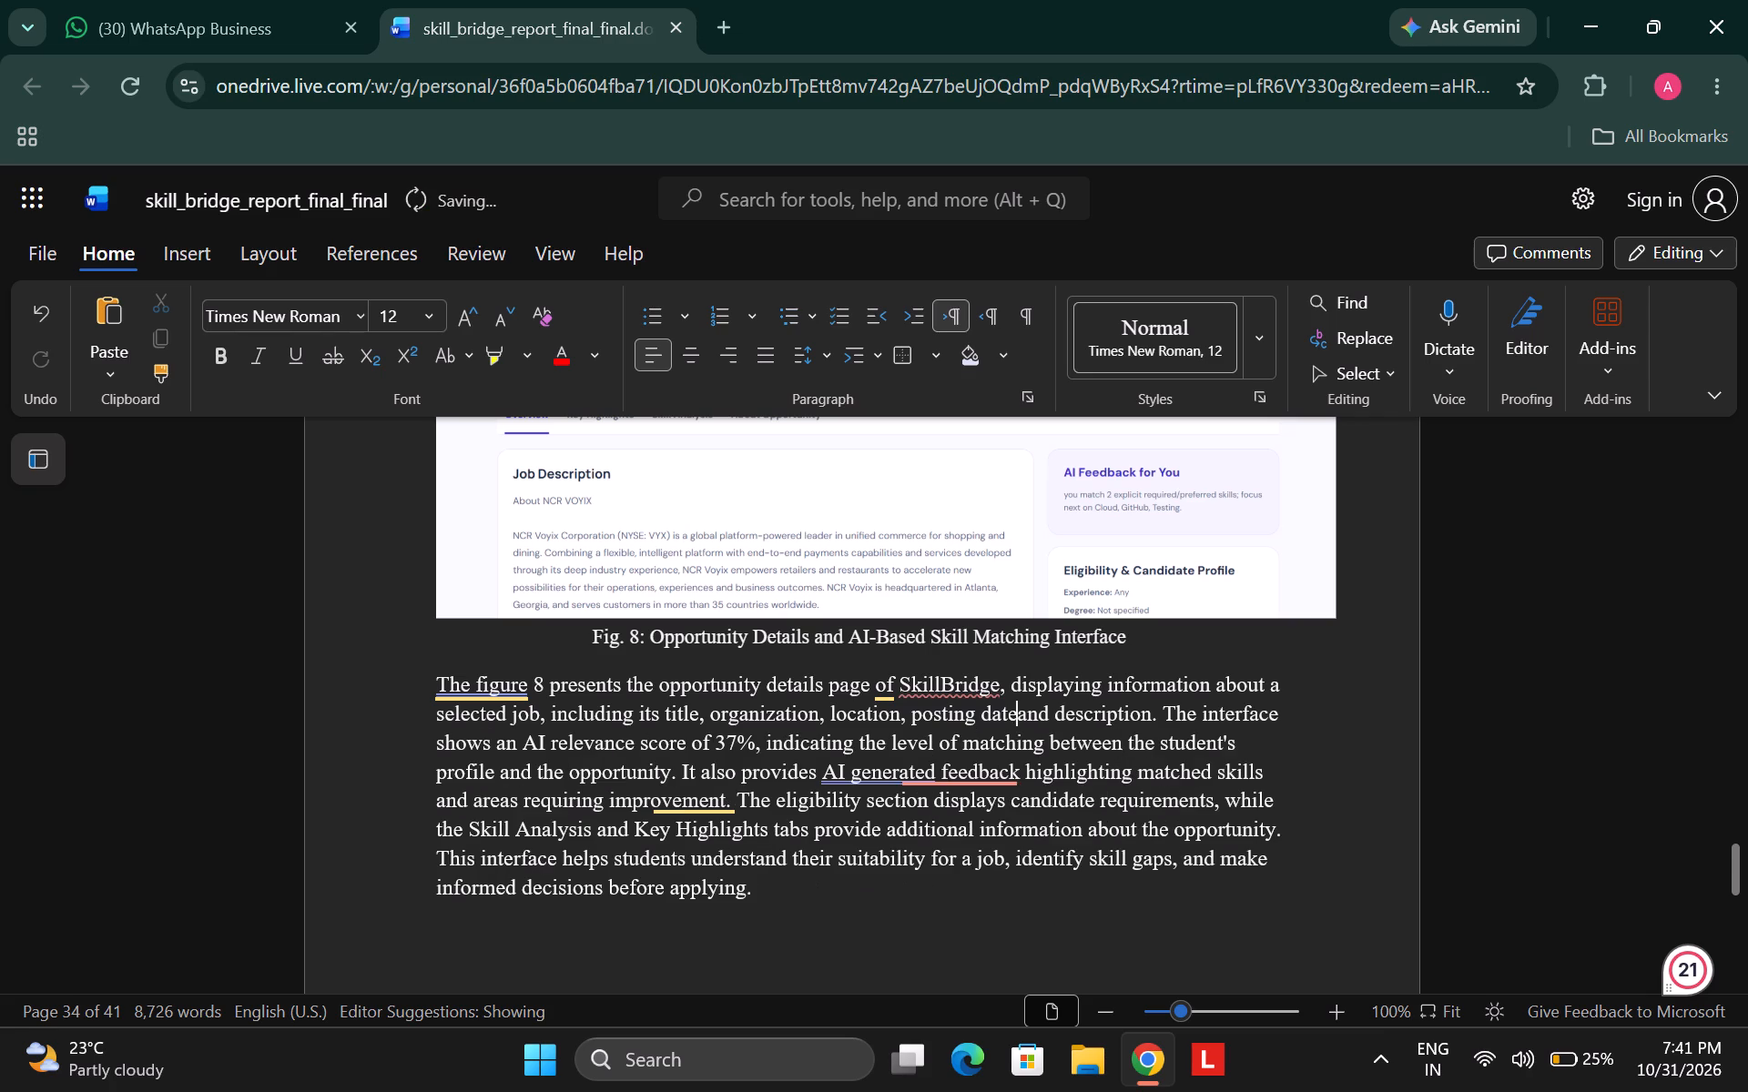
key(space)
Remove the comma after "identify skill gaps" in the paragraph below Fig. 8, keeping a single space before "and".
scroll(1216, 741, down, 1)
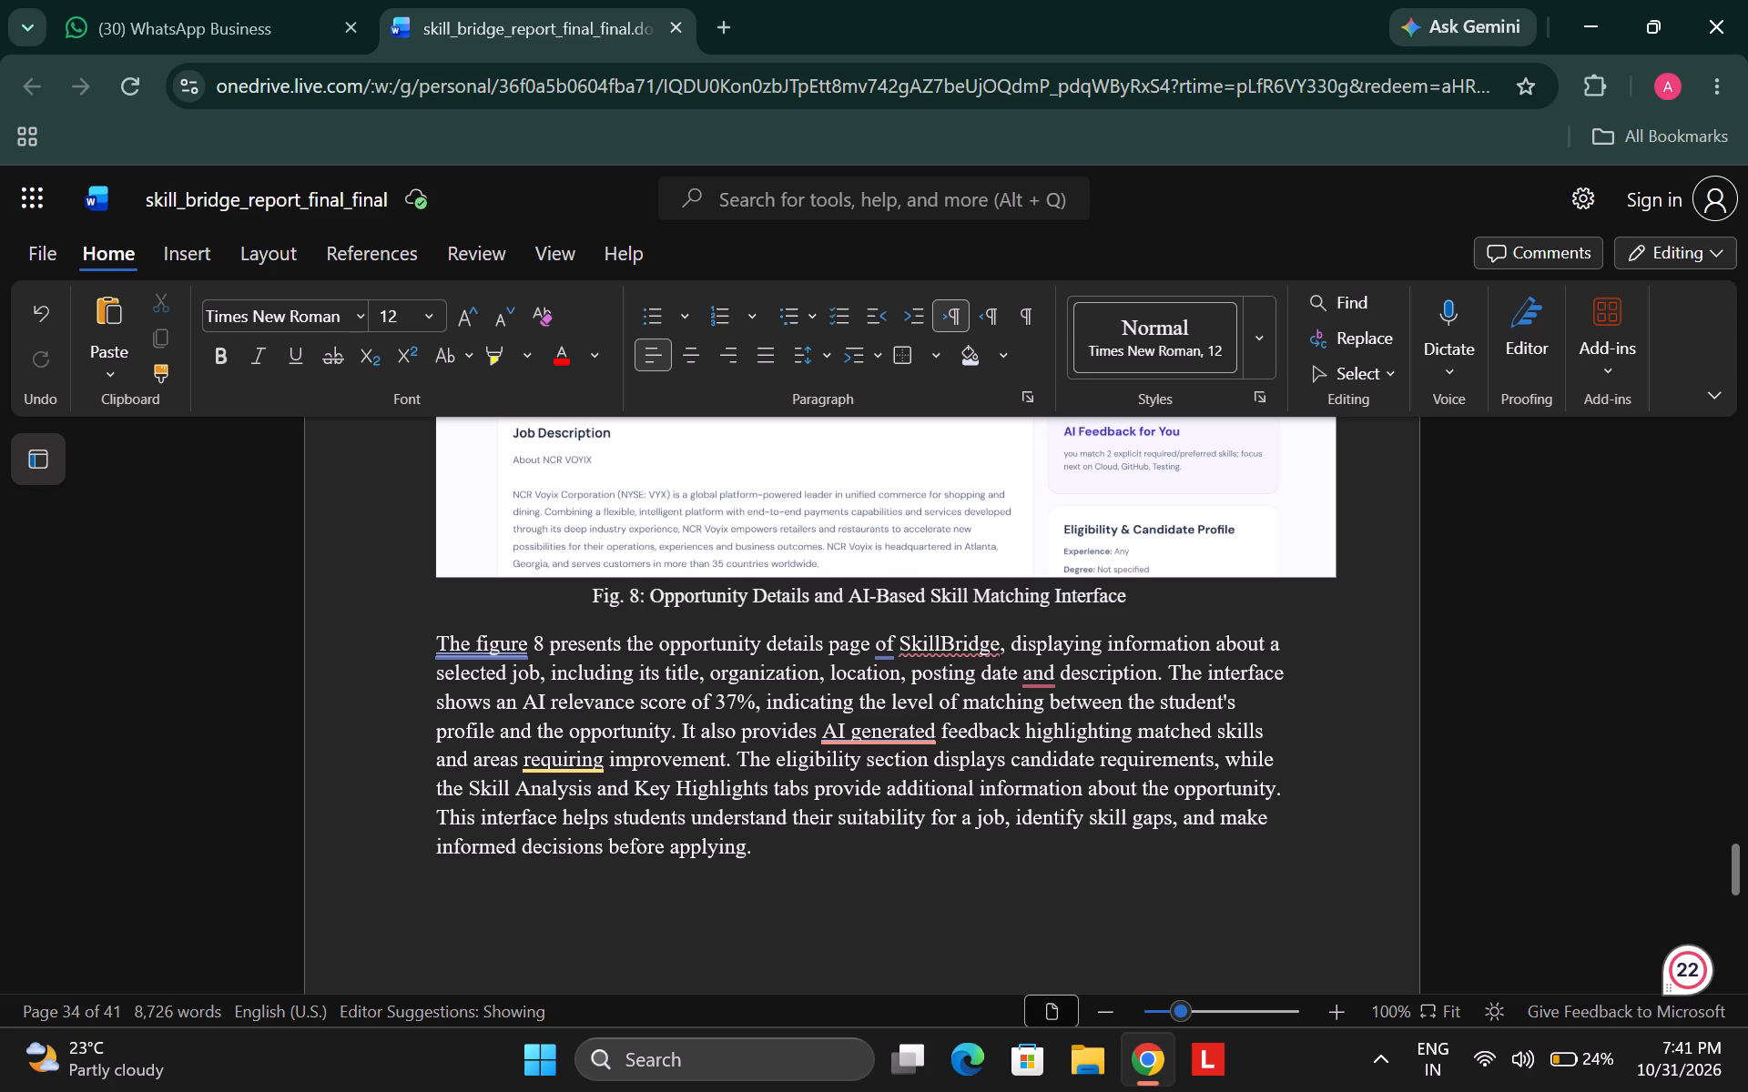
scroll(822, 853, down, 1)
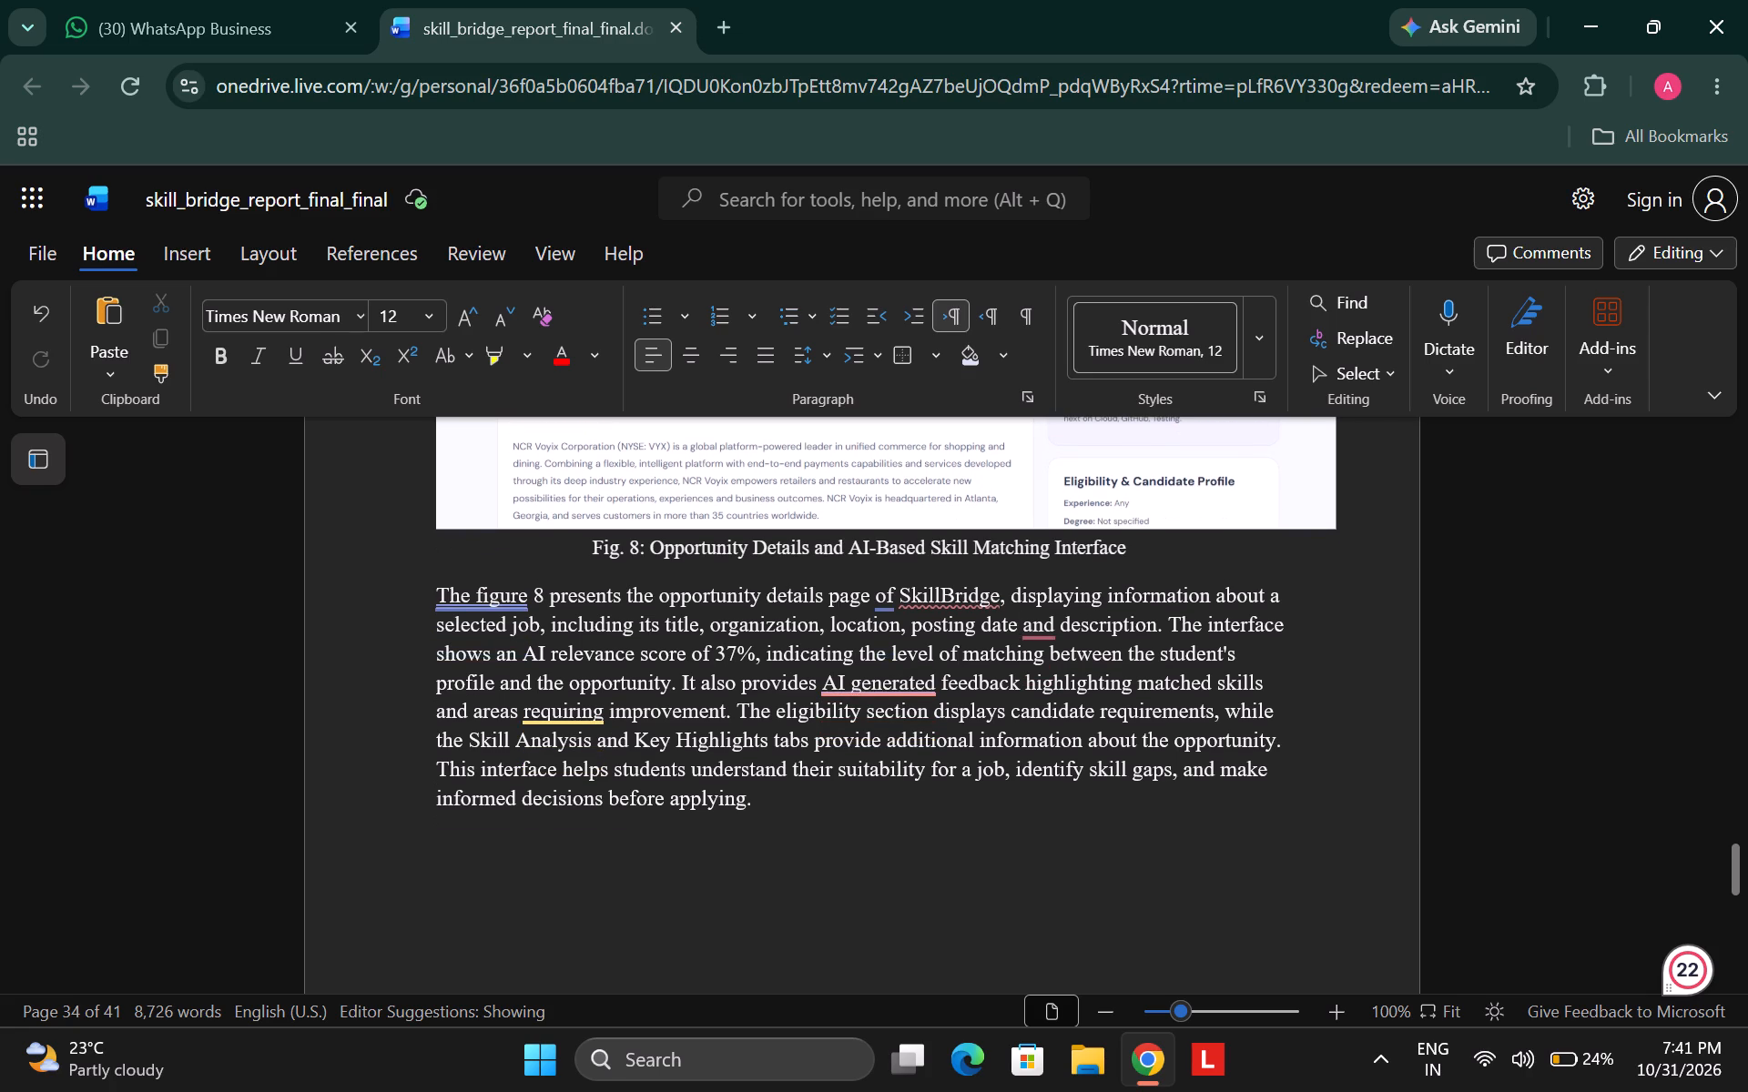
click(1182, 778)
key(BackSpace)
key(BackSpace)
key(space)
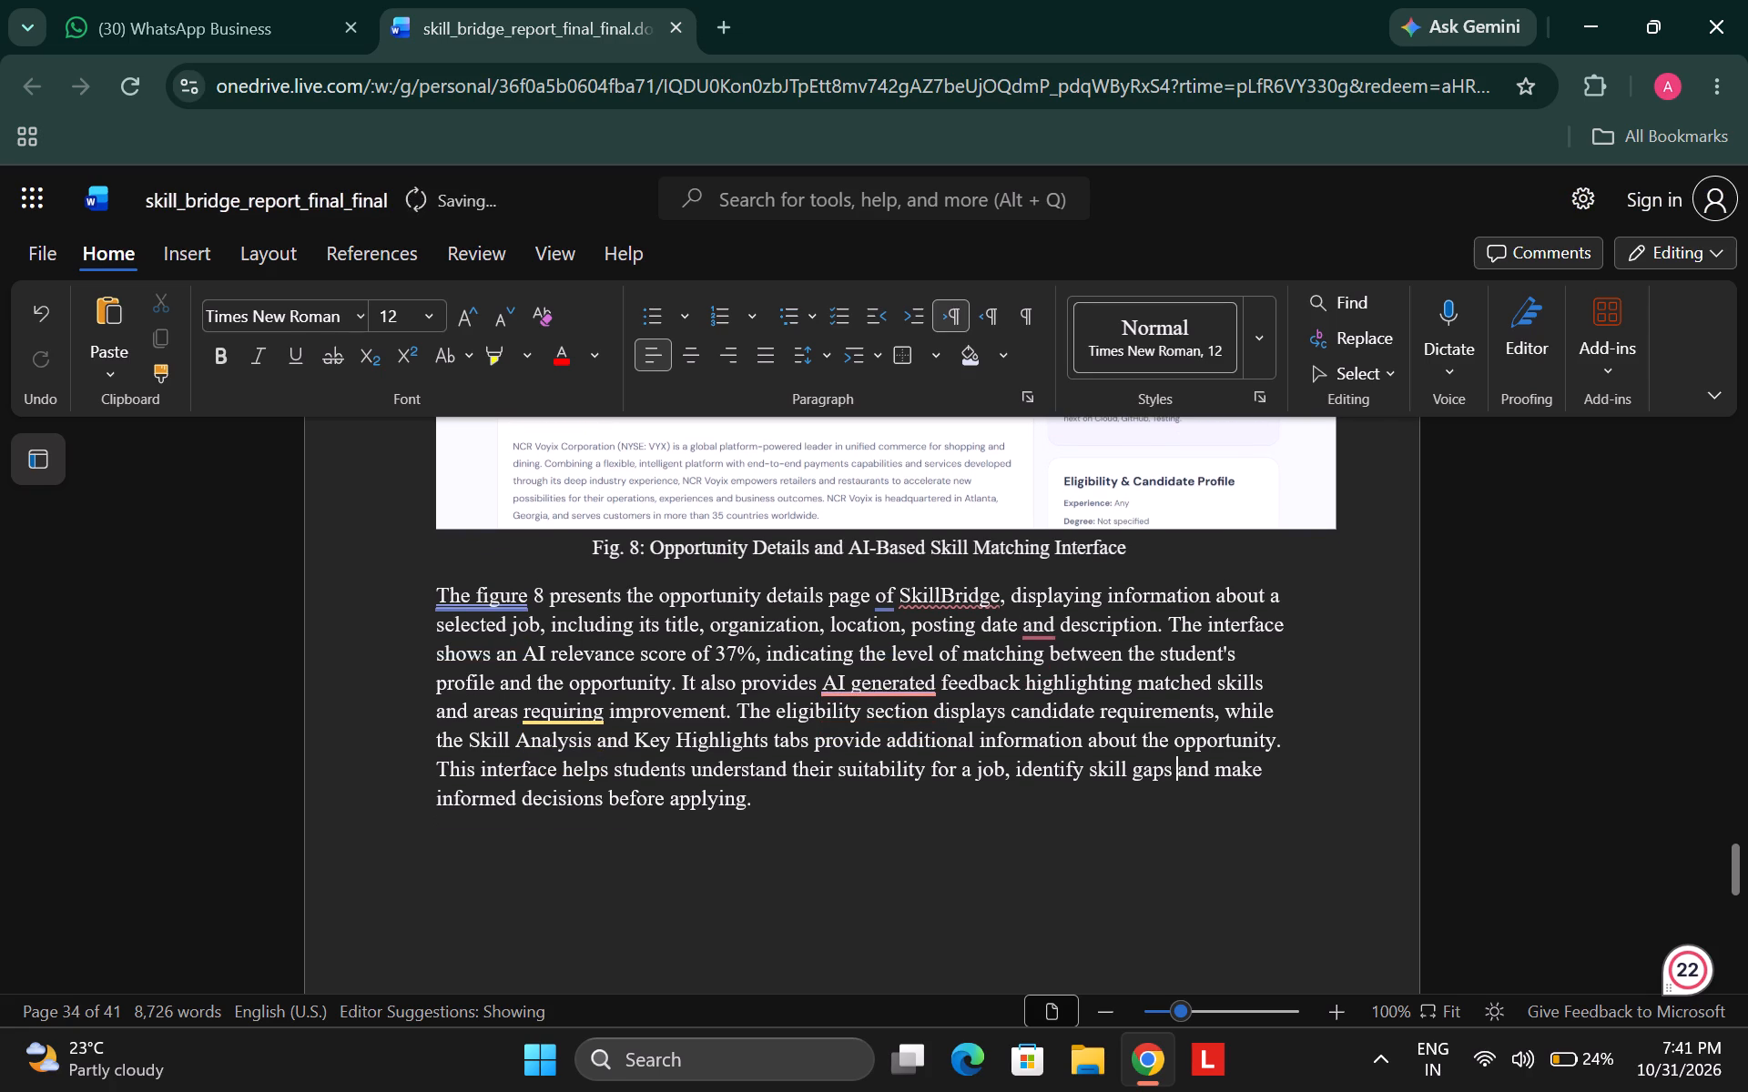
Replace the comma and space after "Quick Practice" with a period in the paragraph below Fig. 9.
scroll(922, 793, down, 3)
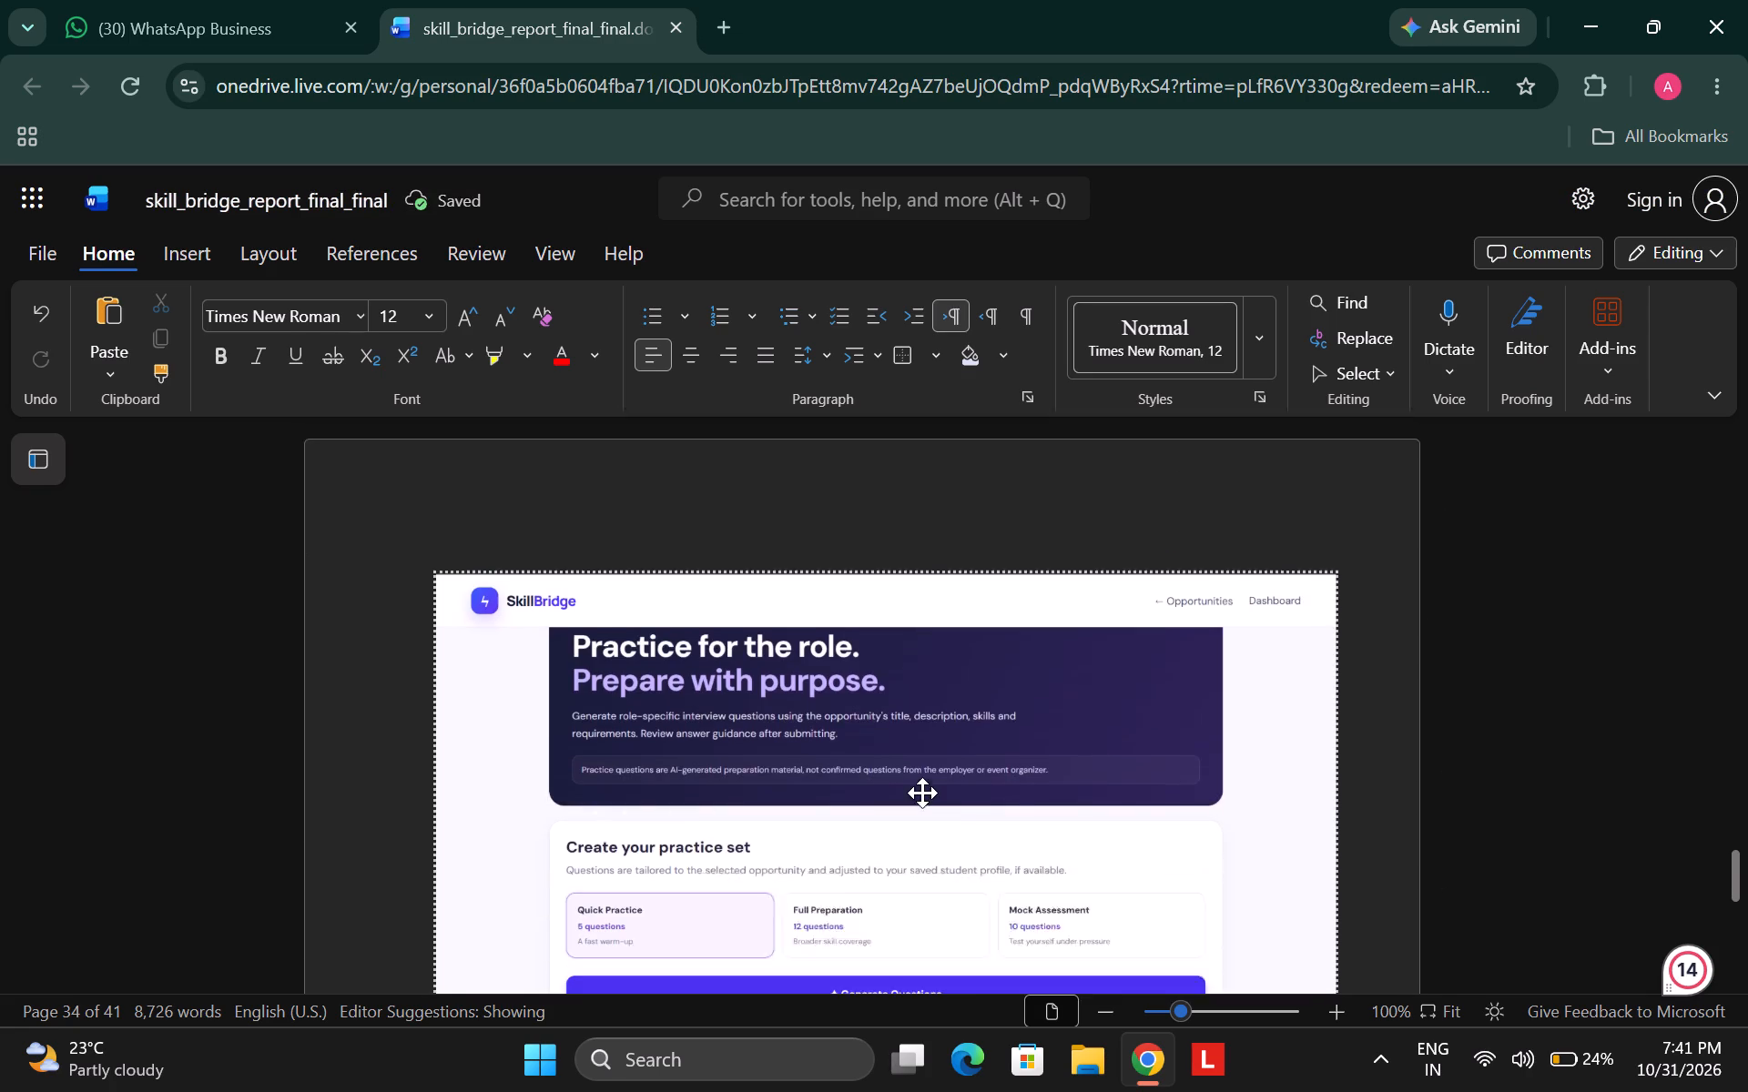
scroll(922, 793, down, 2)
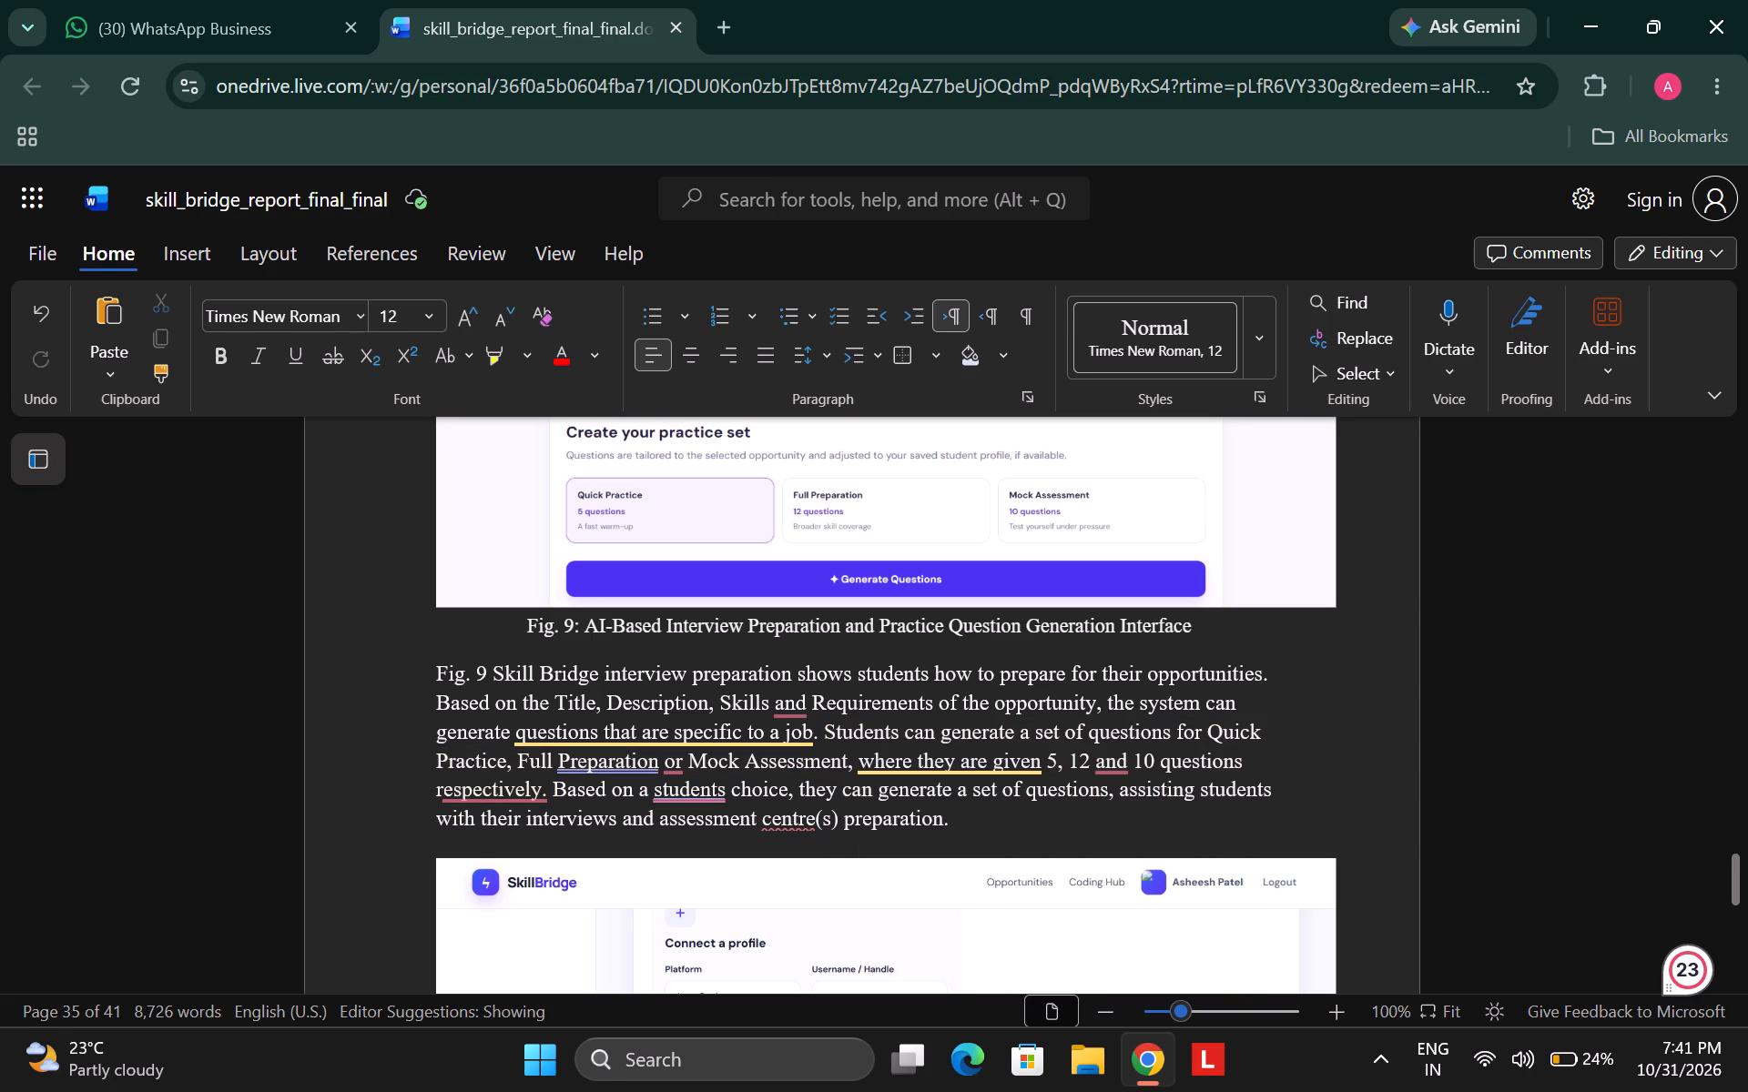
click(510, 760)
key(Right)
key(BackSpace)
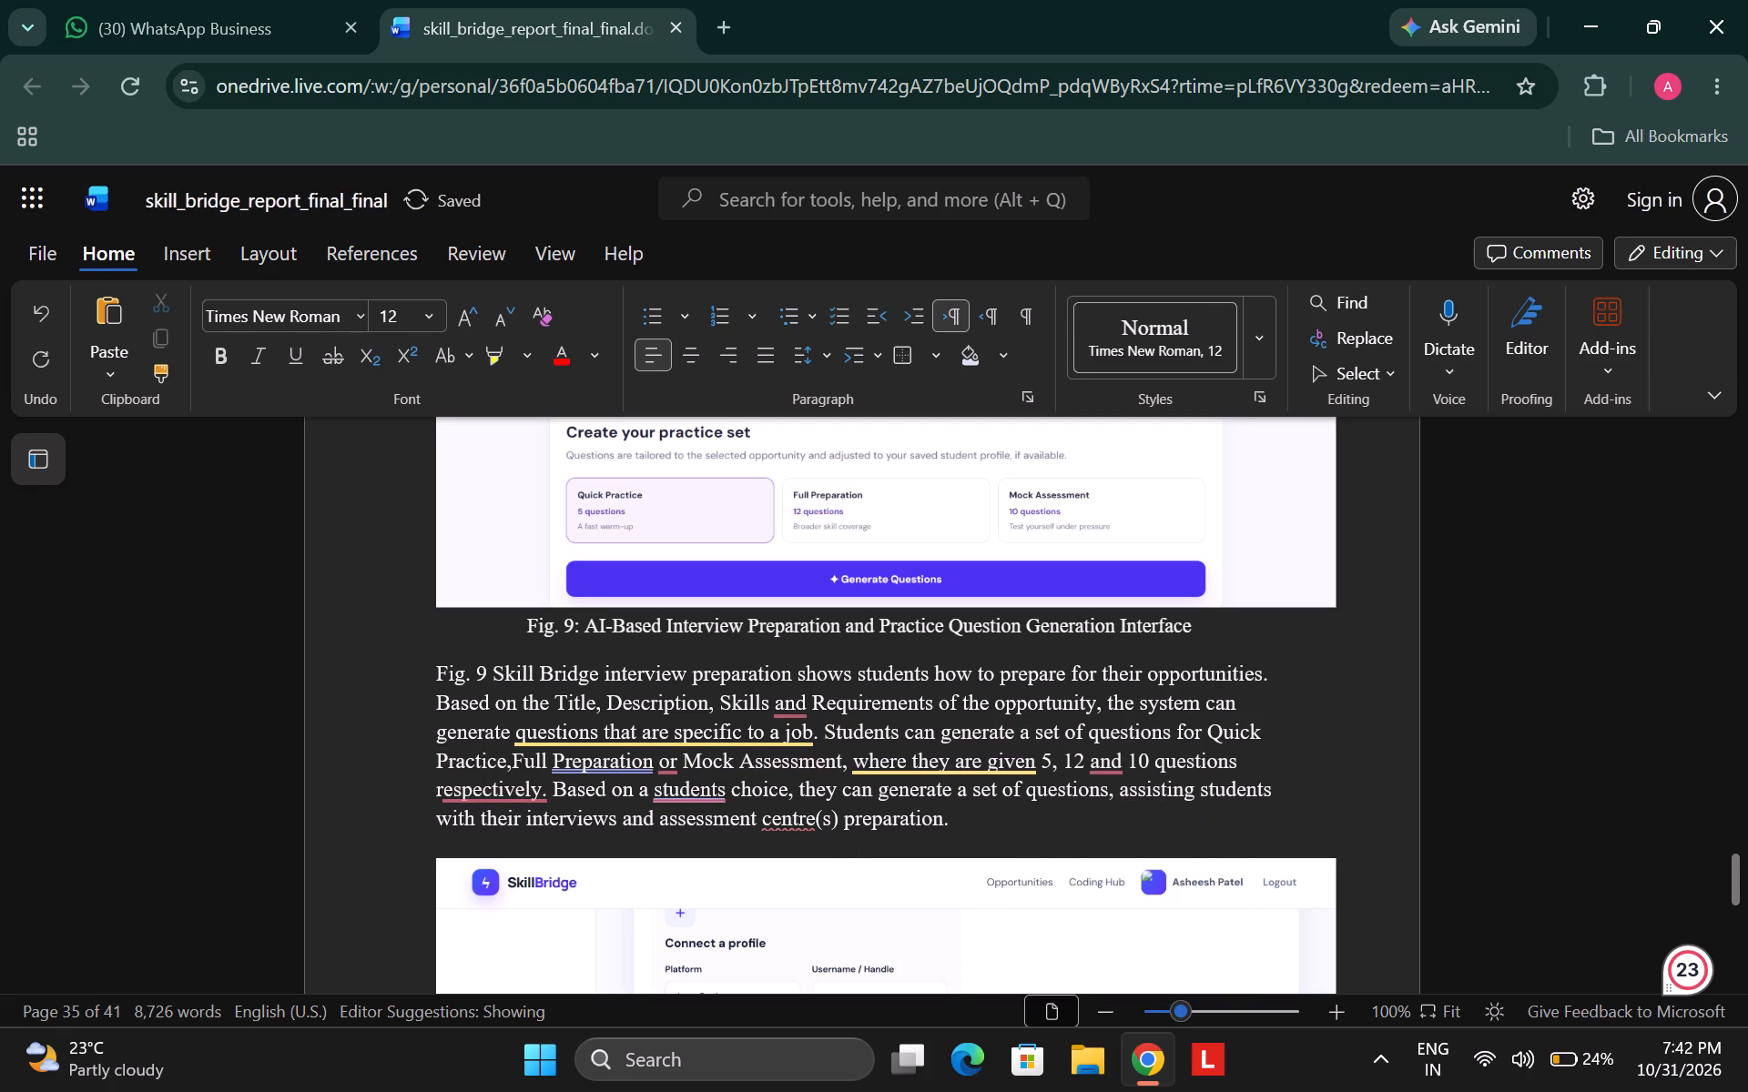
key(BackSpace)
key(period)
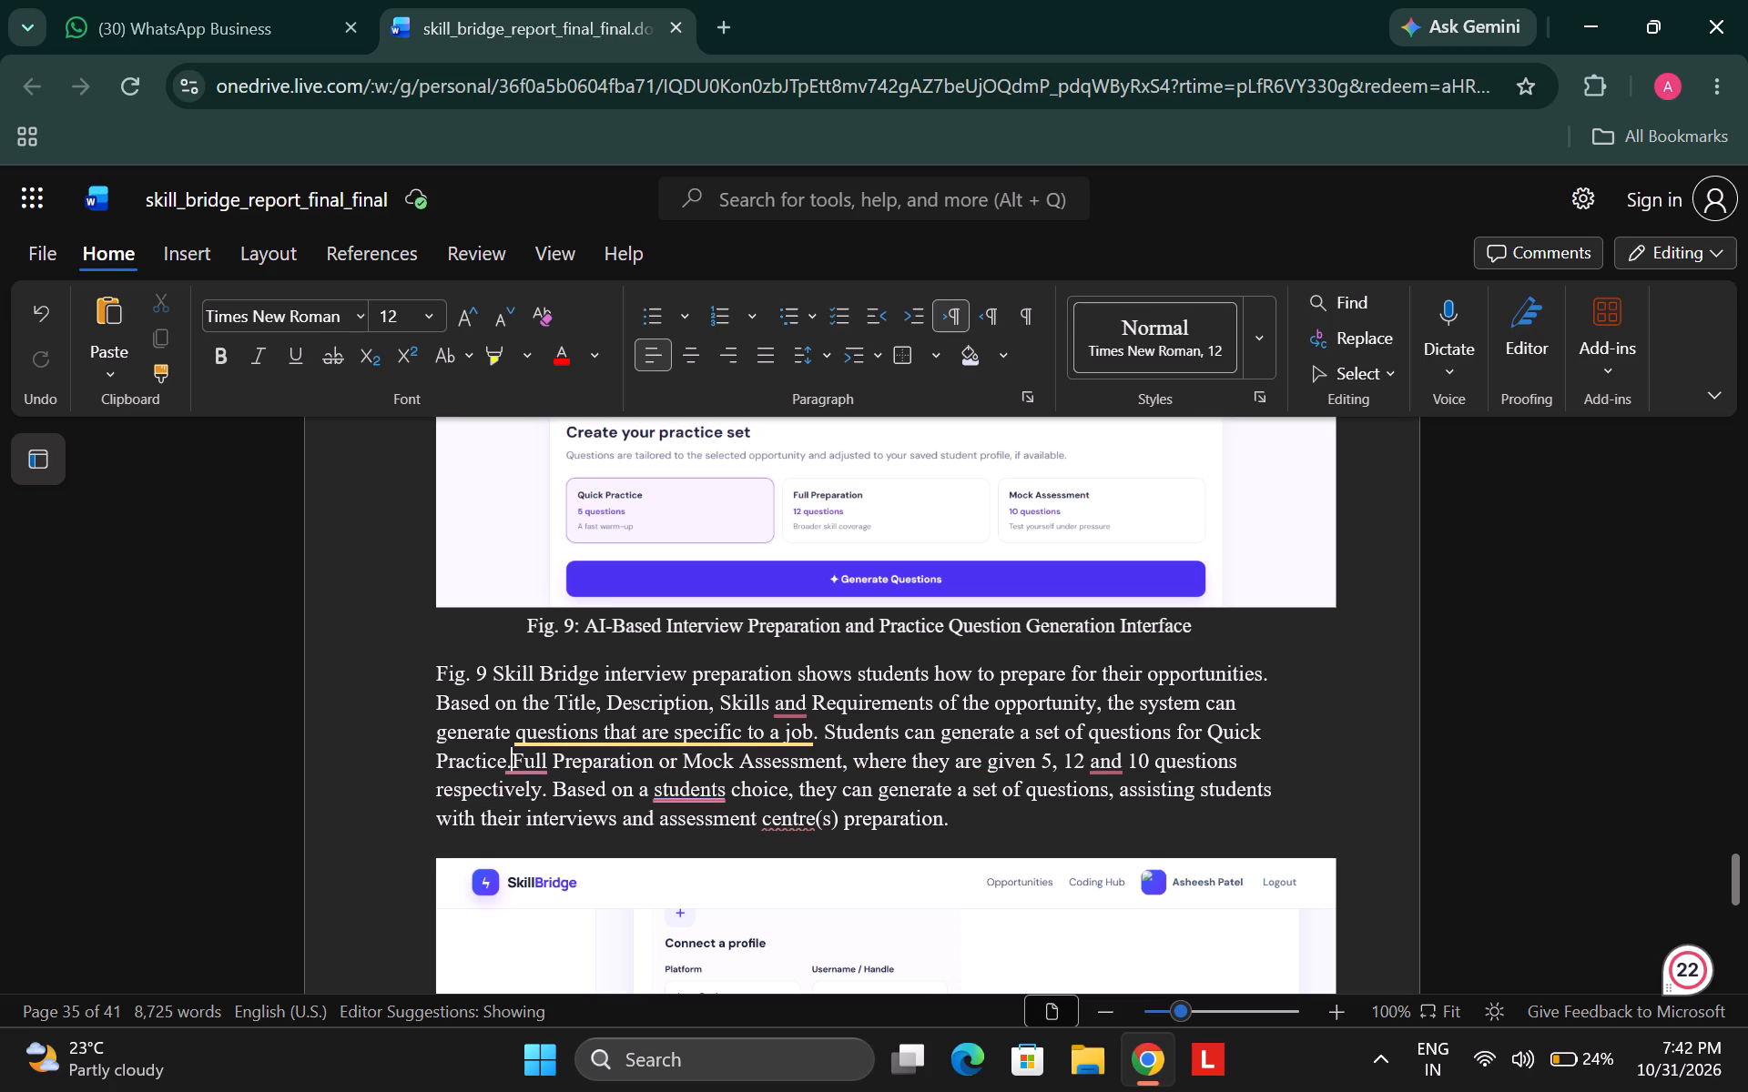
Change "centre(s)" to "centre" in the last sentence of the paragraph below Fig. 9, keeping the space before "preparation".
scroll(1028, 824, down, 2)
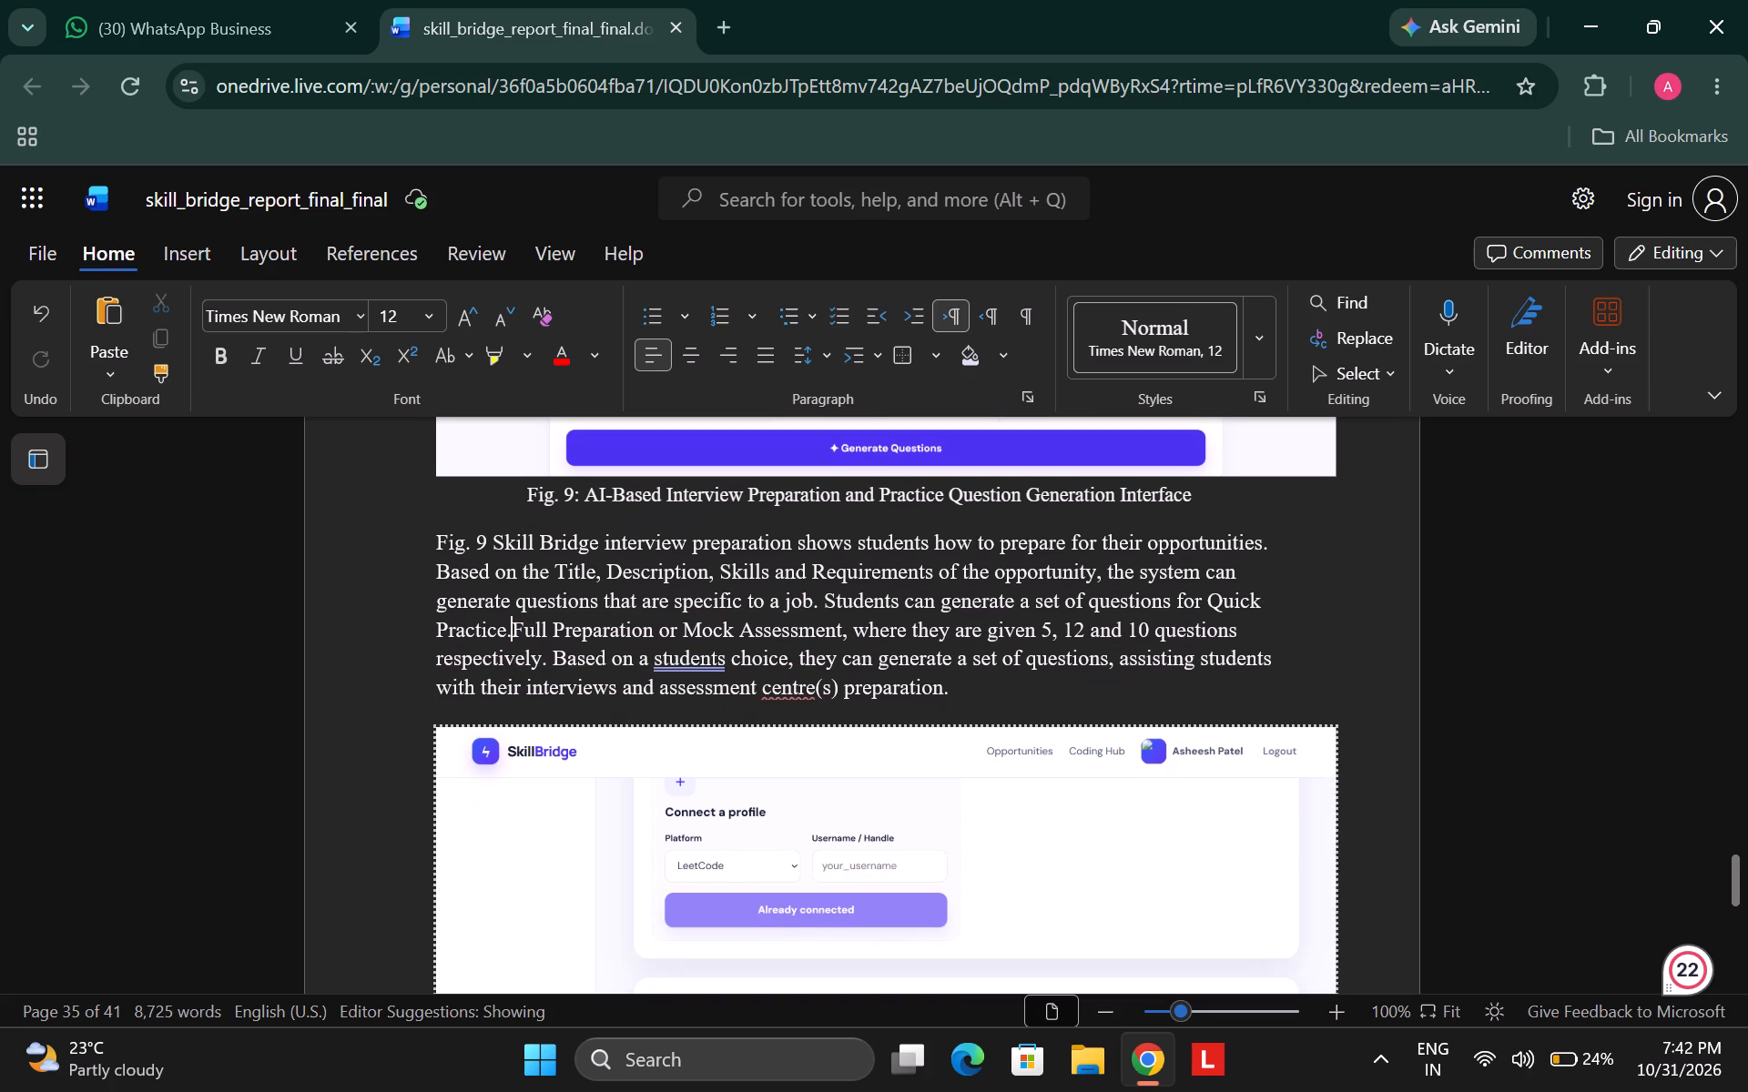
click(841, 696)
key(BackSpace)
key(BackSpace)
key(BackSpace)
key(BackSpace)
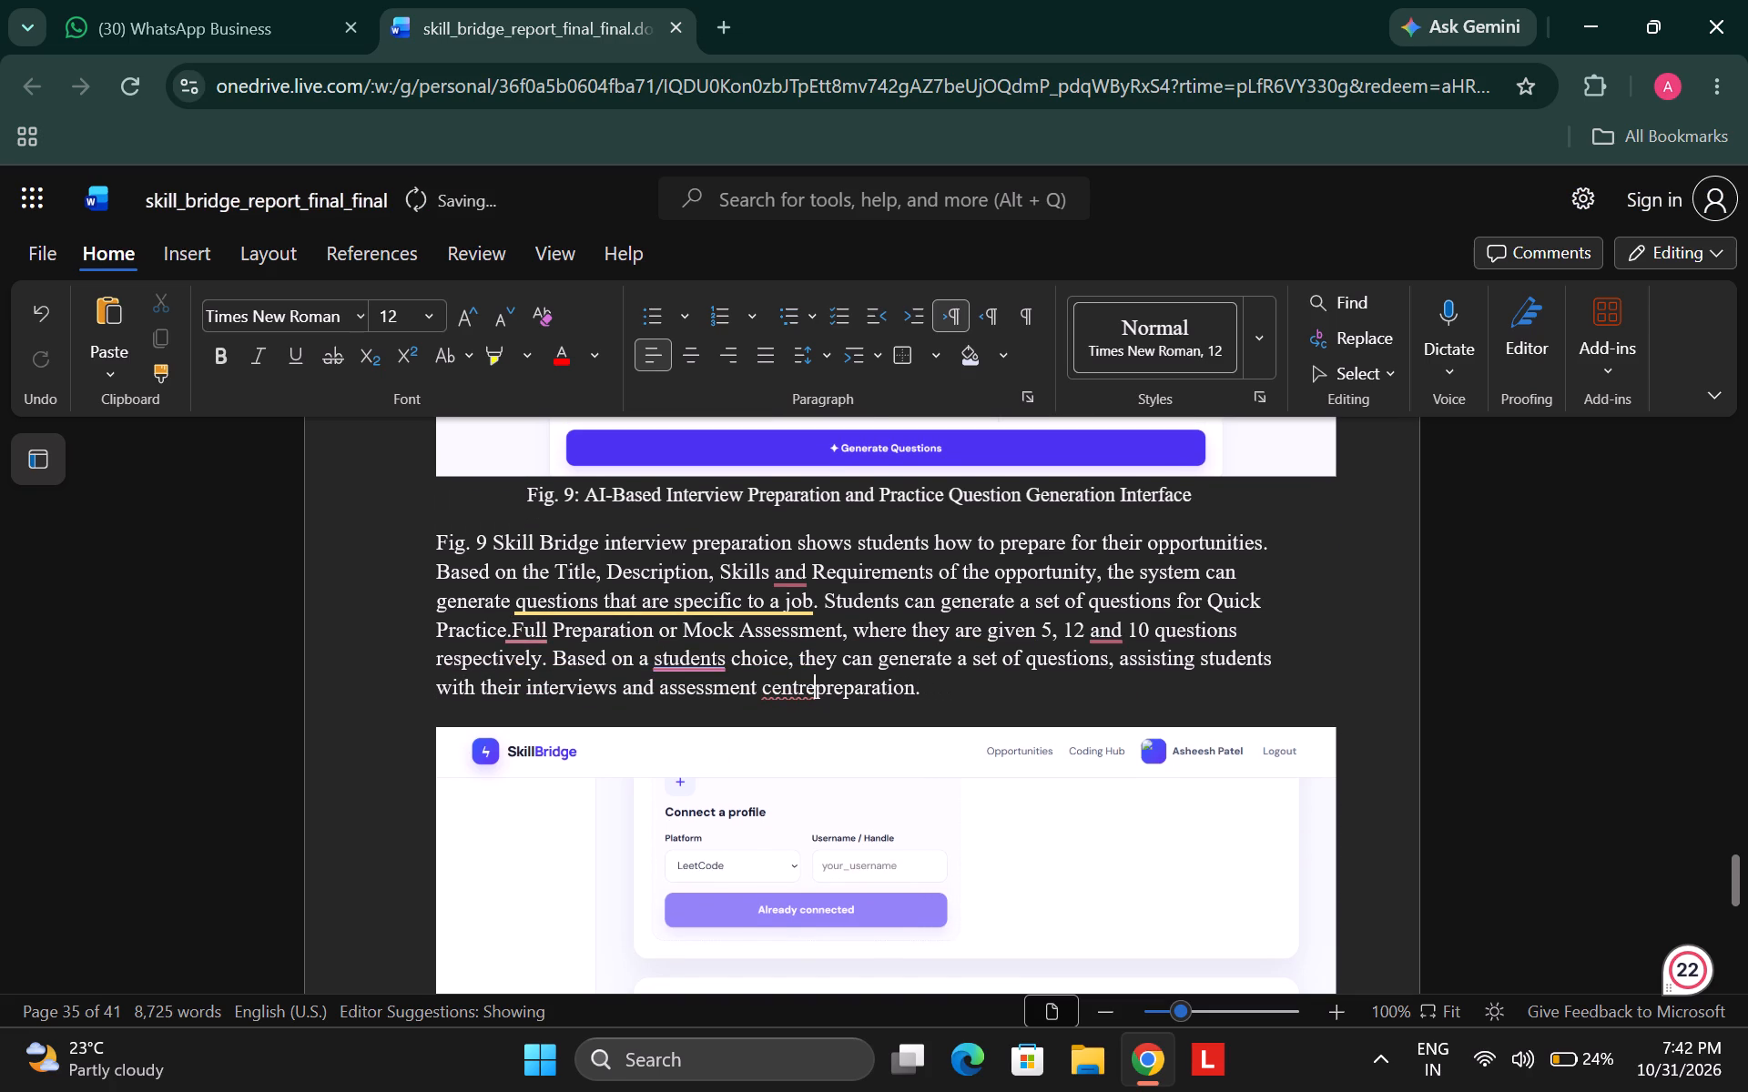
key(space)
Join "count - downs" into "countdowns" in the paragraph describing the Fig. 10 Coding Hub interface.
scroll(930, 702, down, 3)
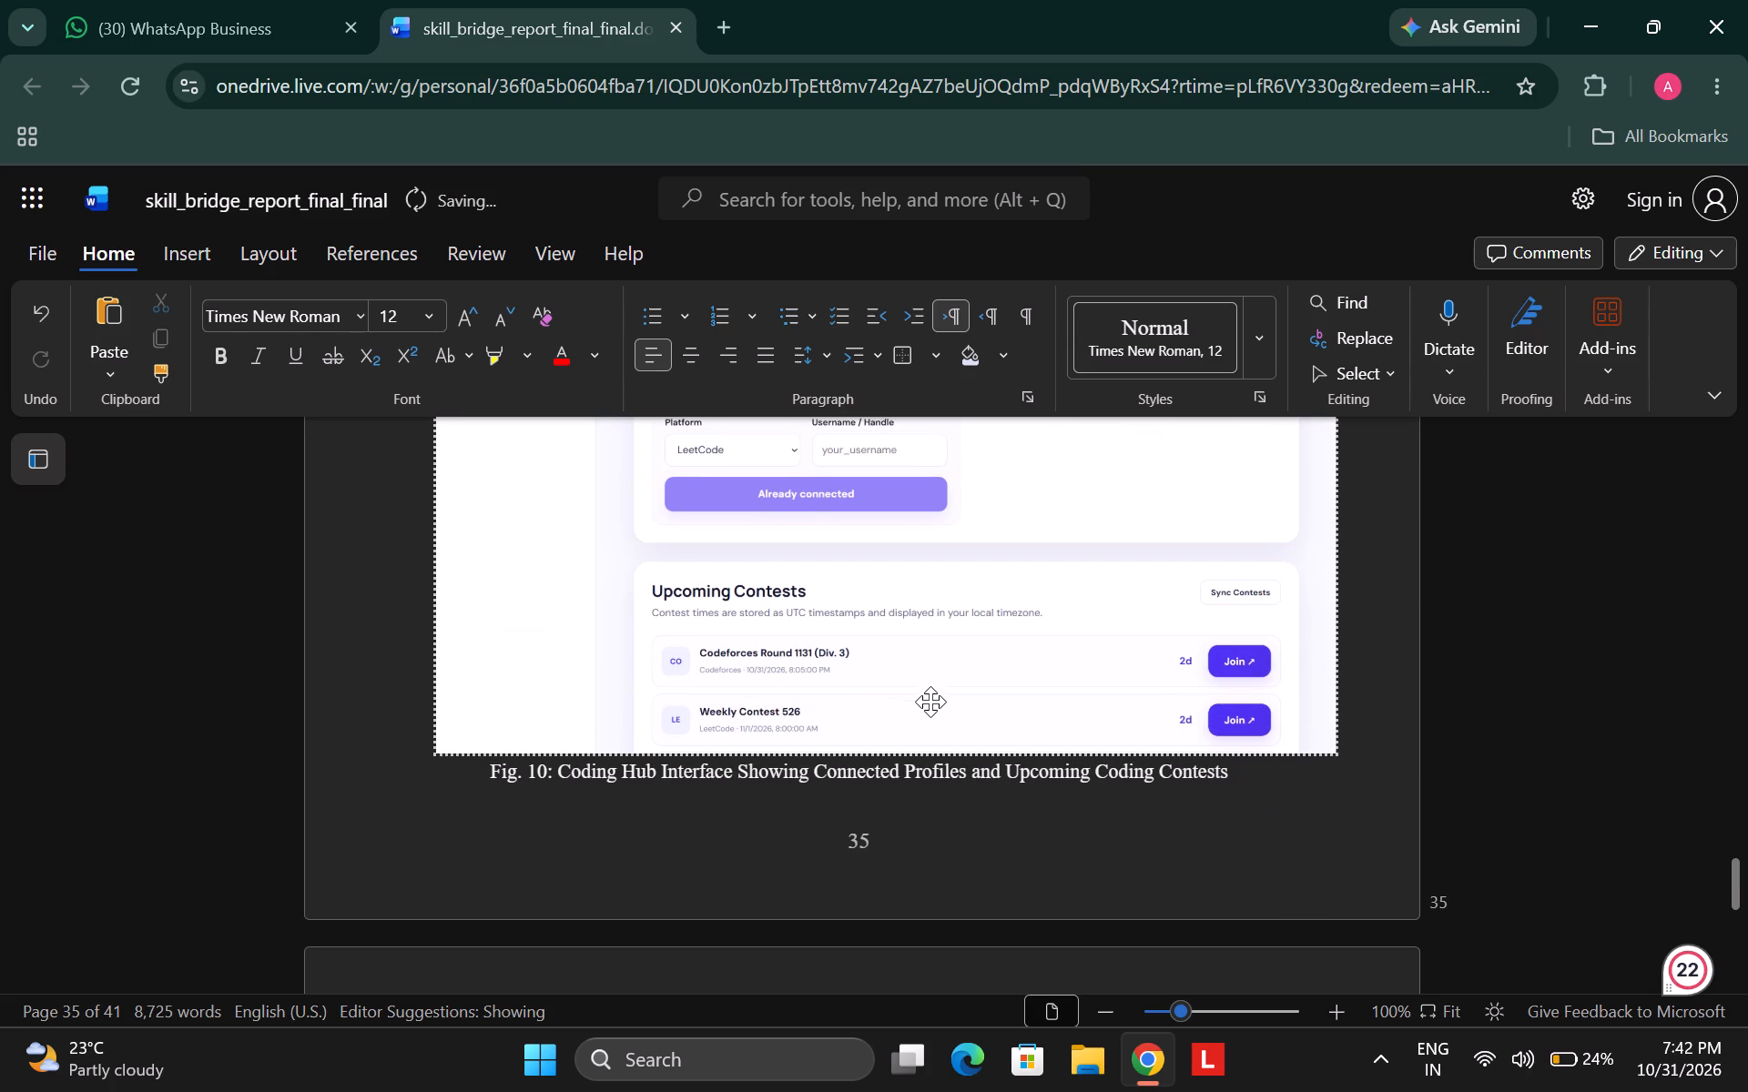
scroll(930, 702, down, 1)
scroll(930, 702, up, 3)
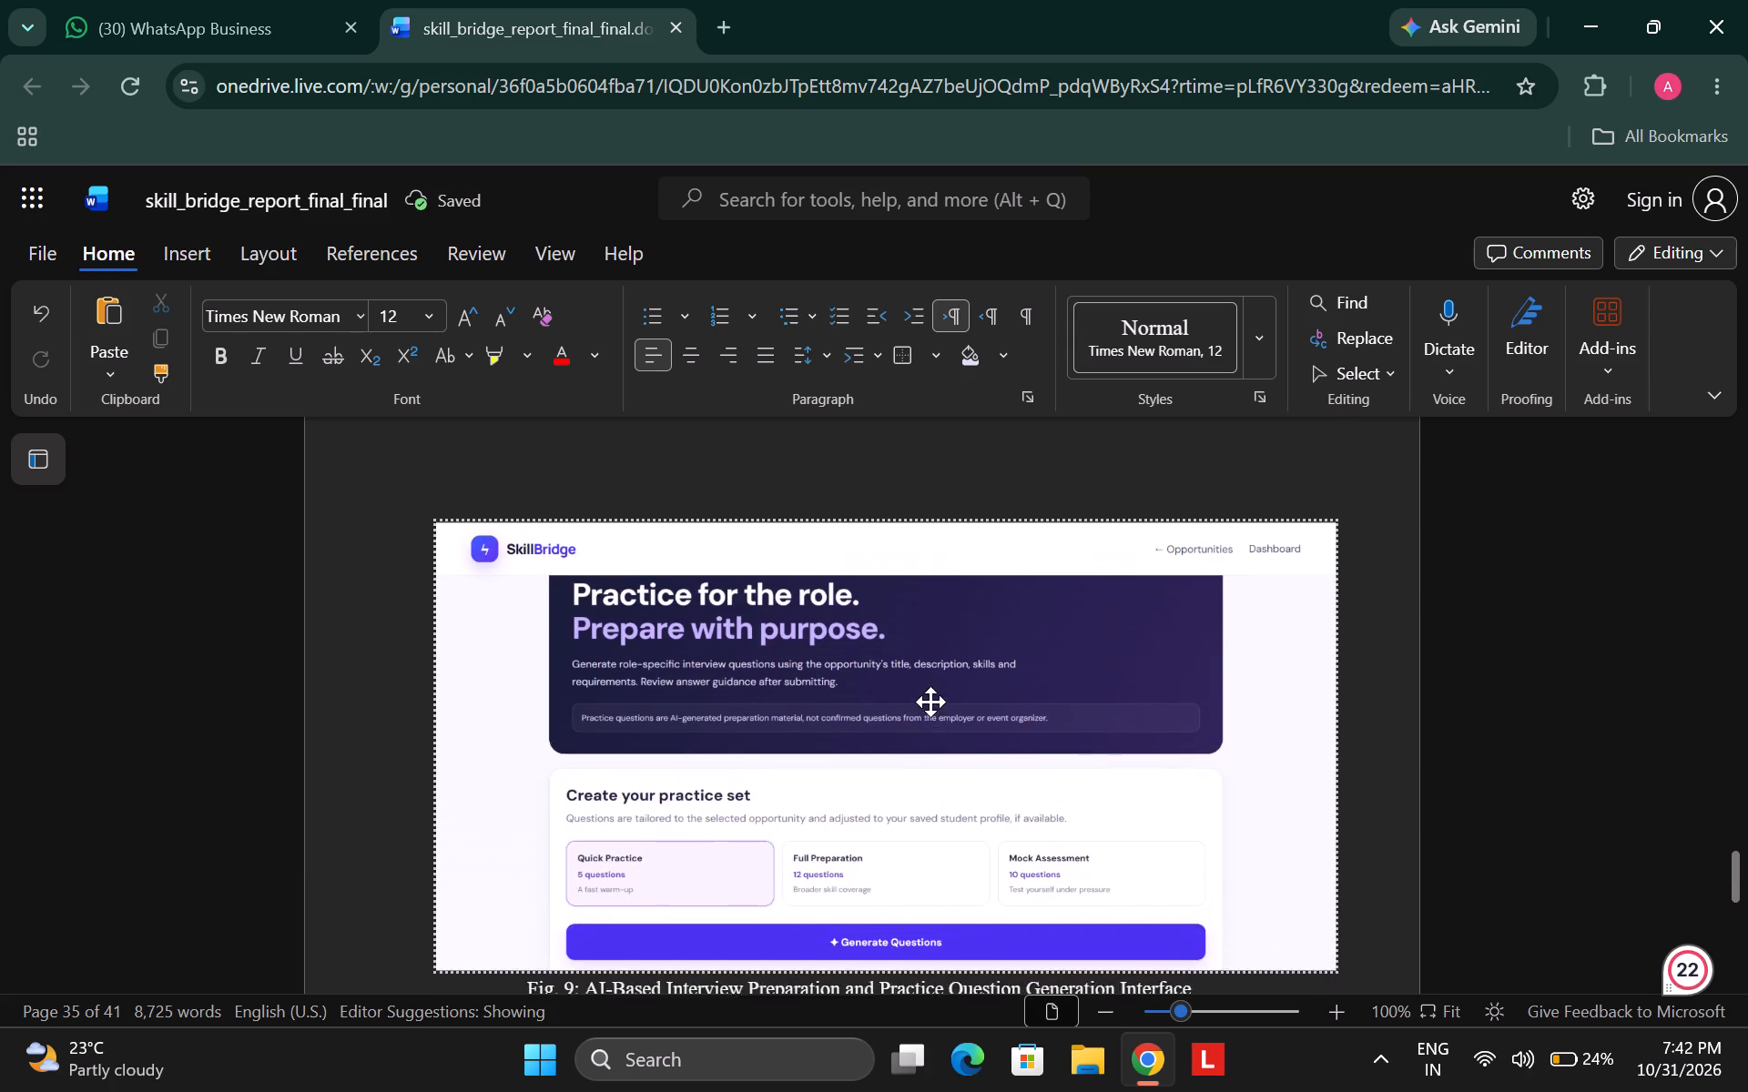
scroll(930, 702, down, 4)
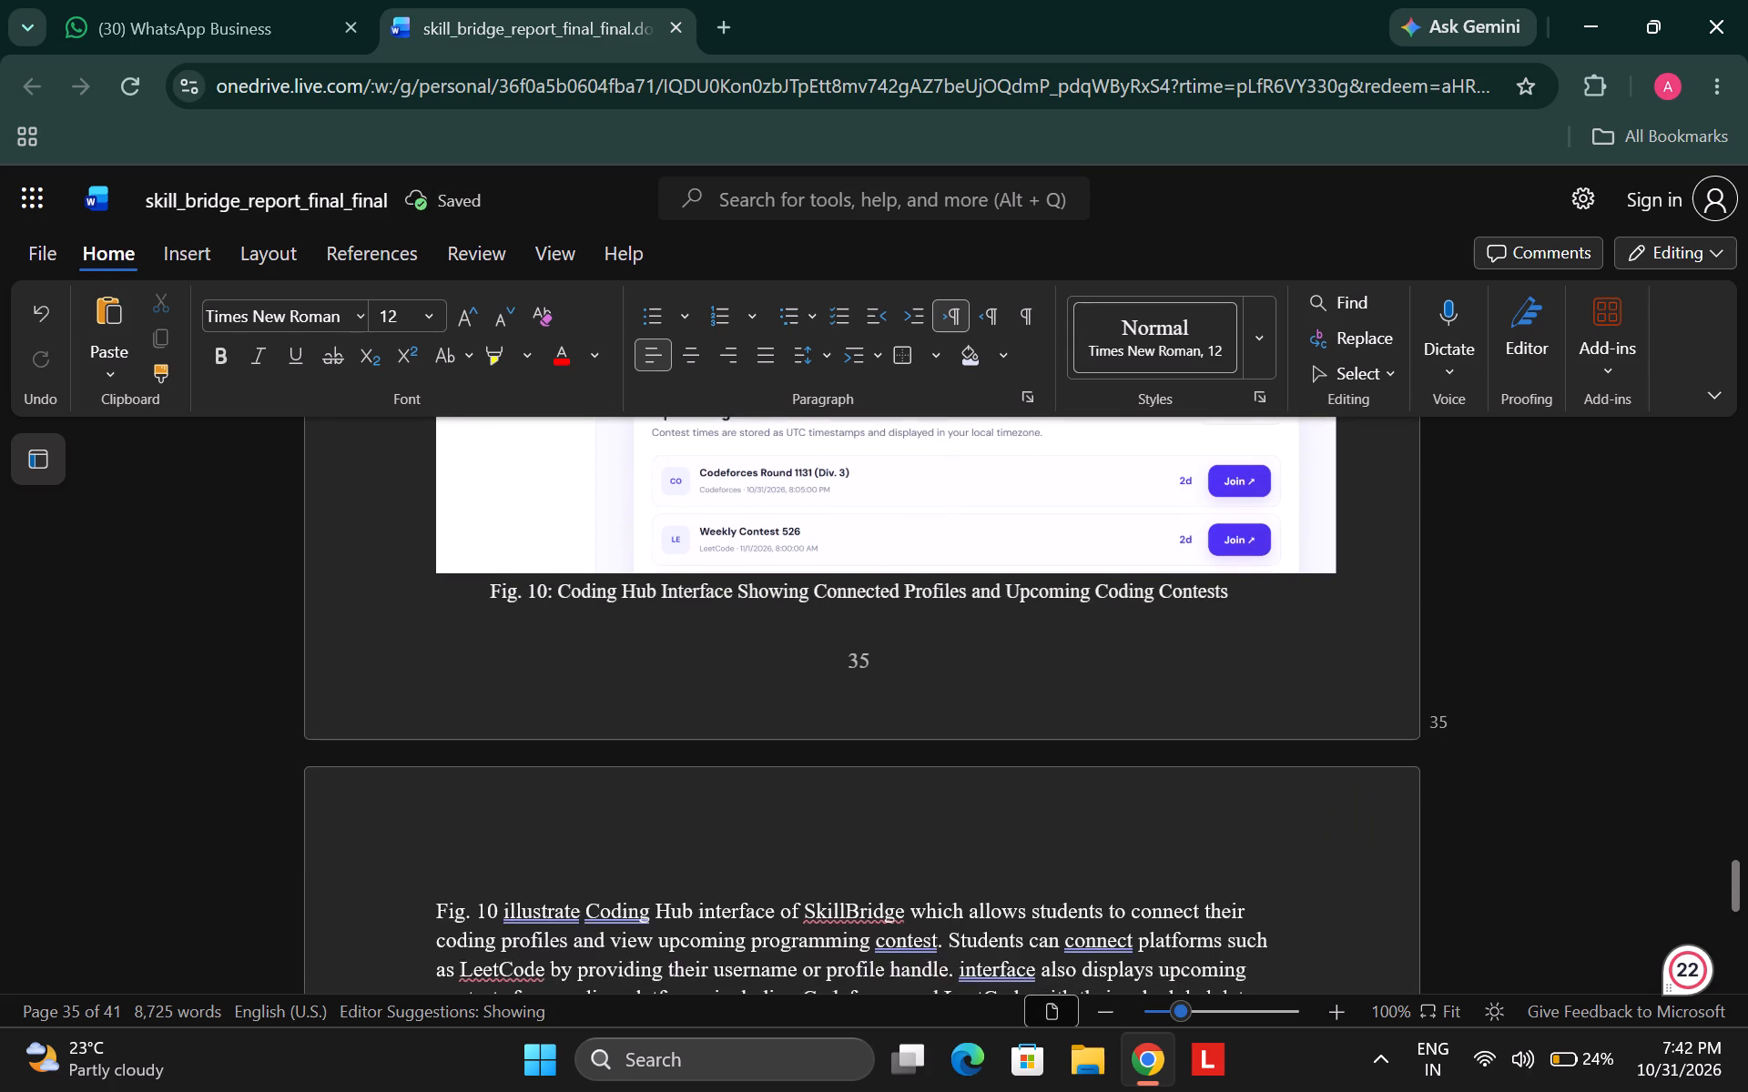
scroll(930, 702, down, 2)
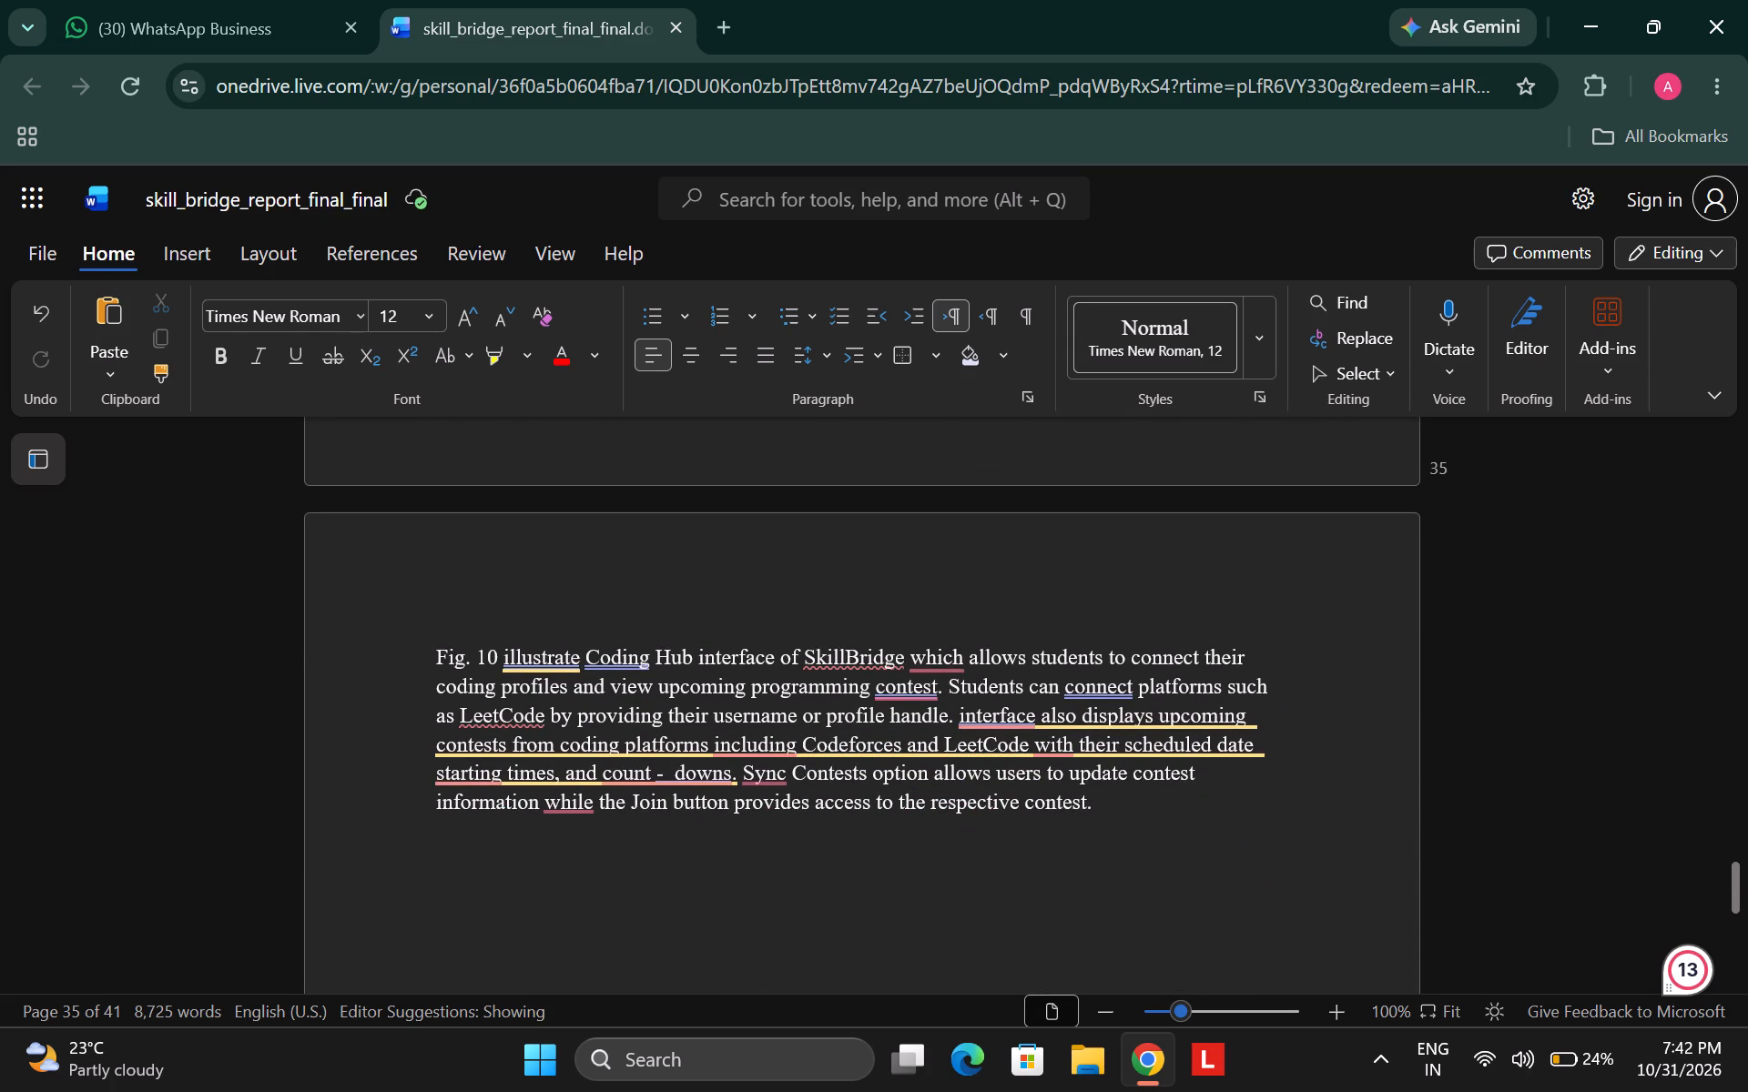
click(675, 772)
key(BackSpace)
key(BackSpace)
key(BackSpace)
key(BackSpace)
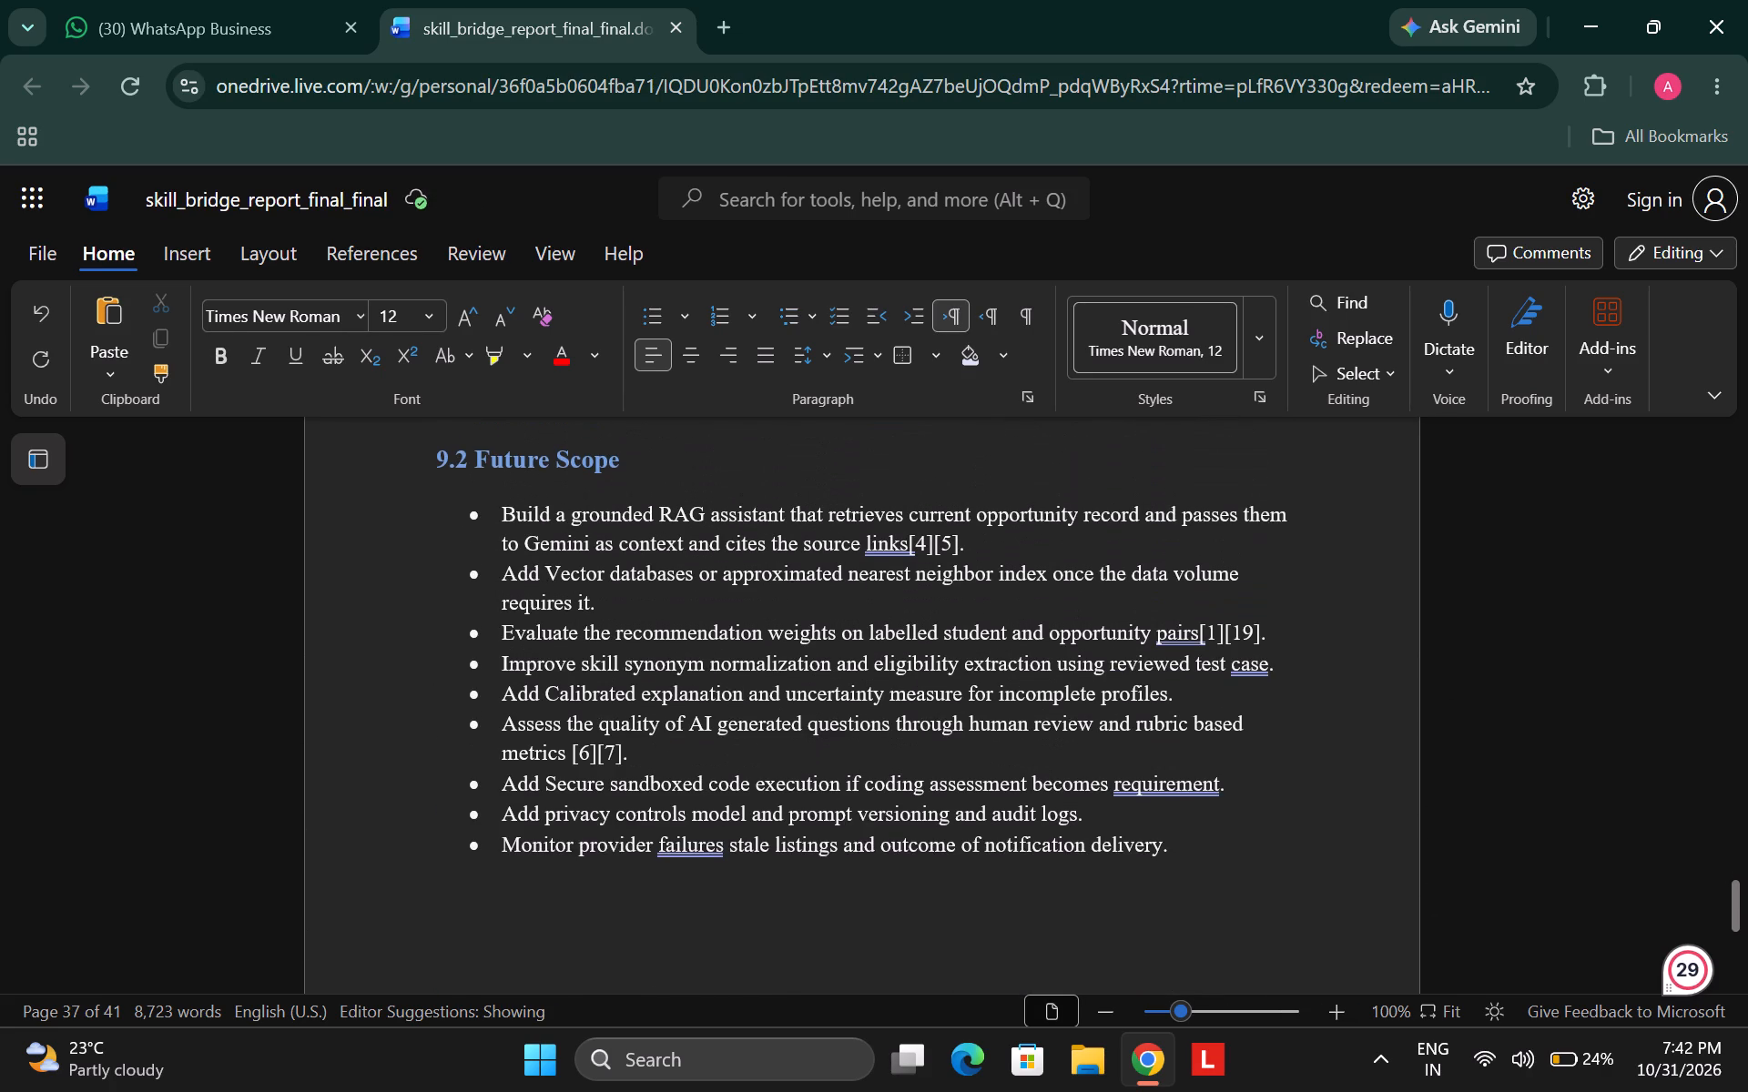
scroll(991, 834, down, 5)
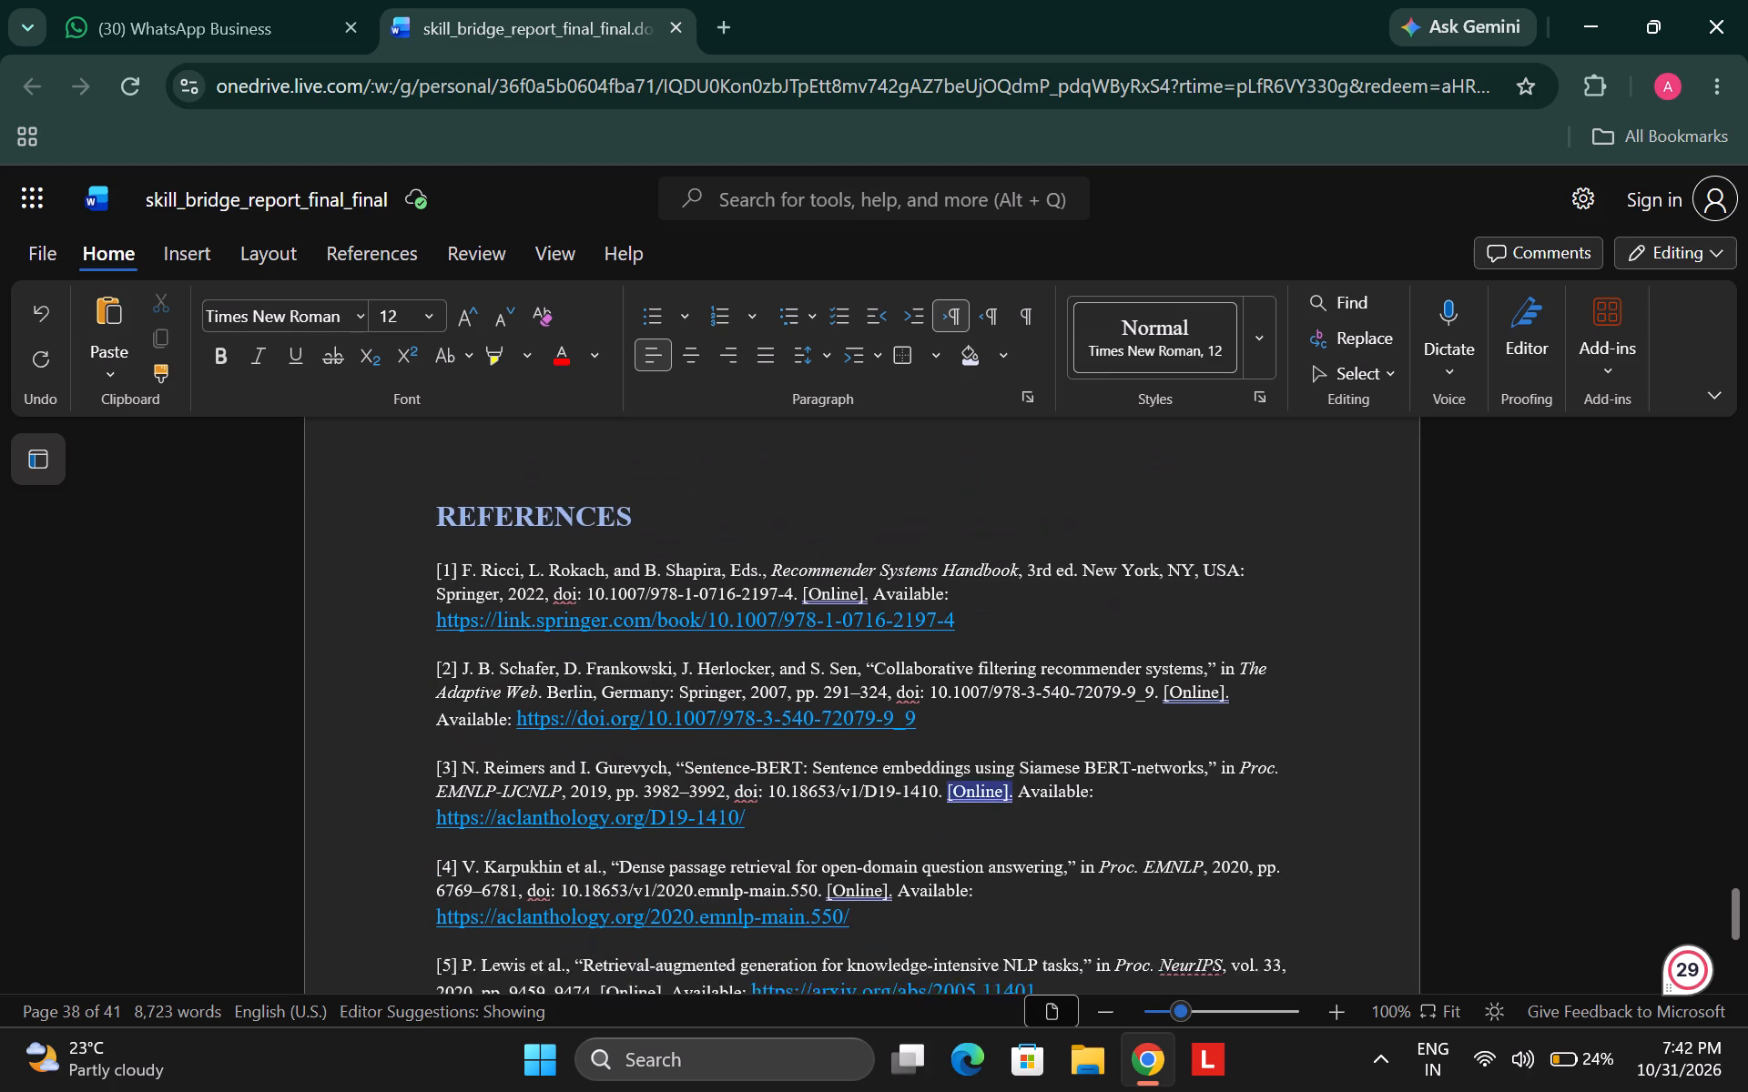
scroll(991, 834, down, 1)
scroll(991, 834, up, 2)
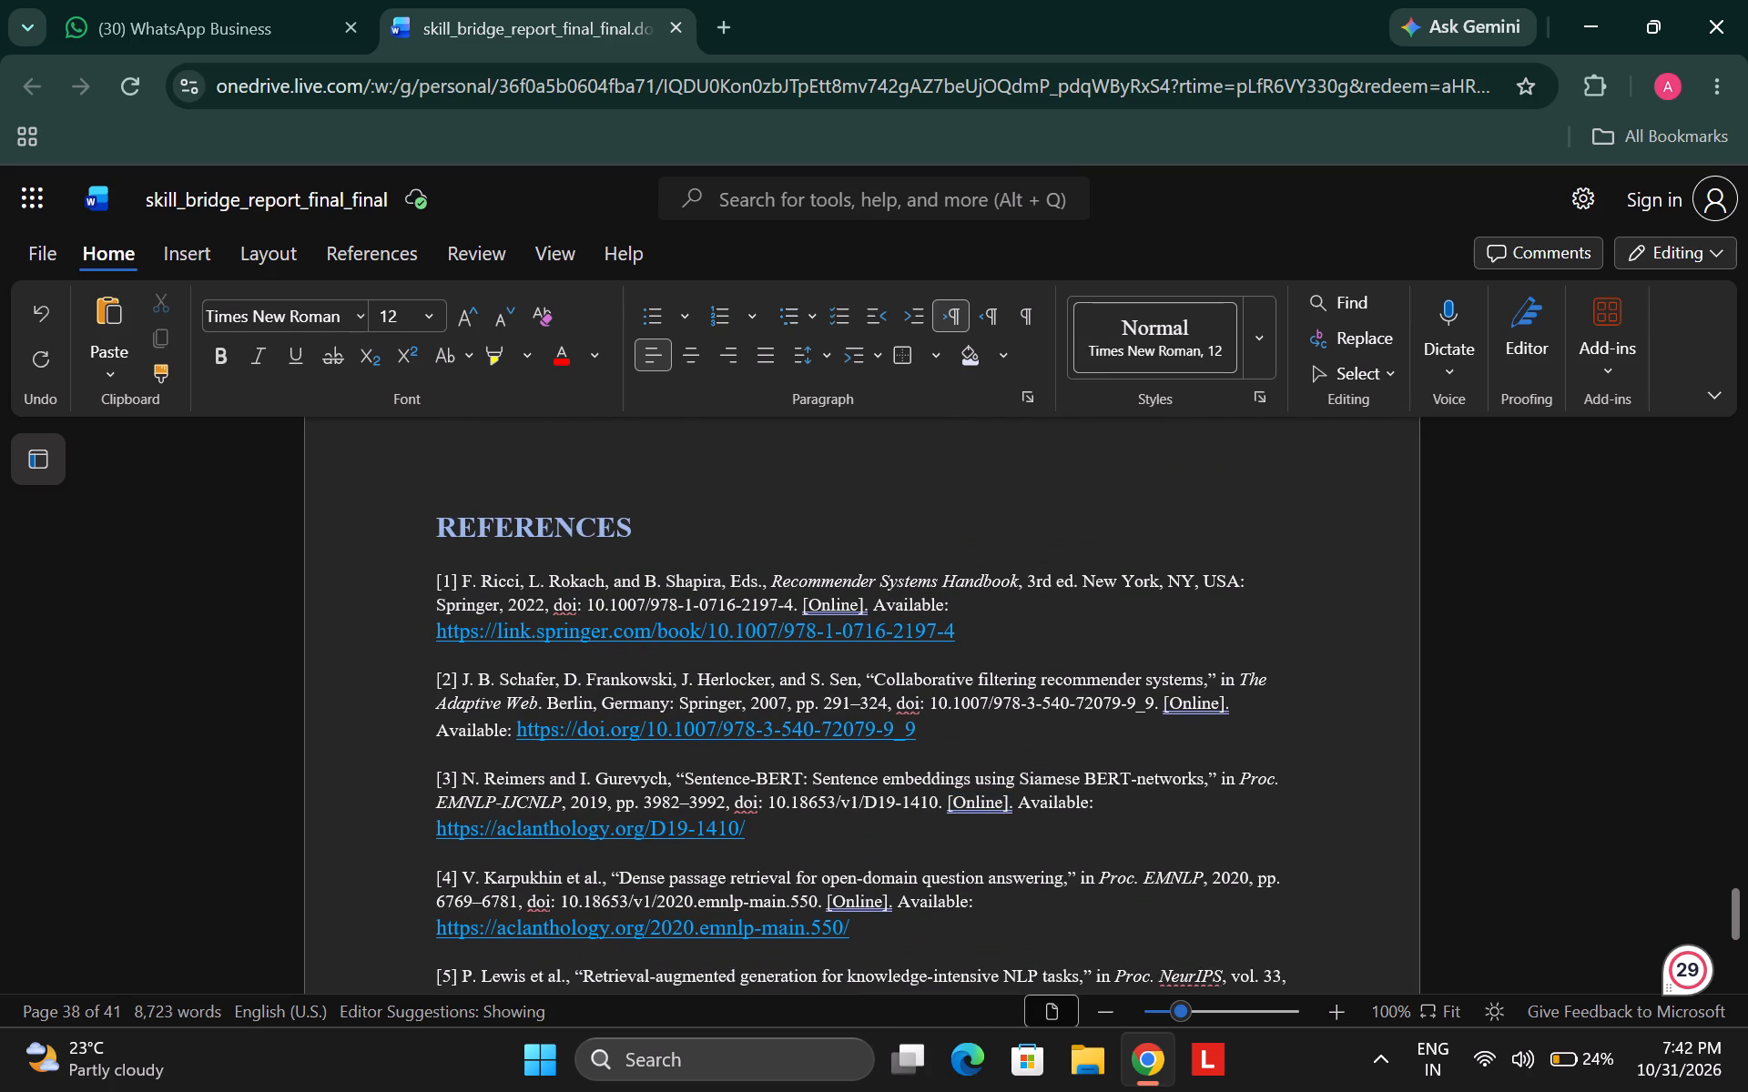
drag(432, 581, 1135, 664)
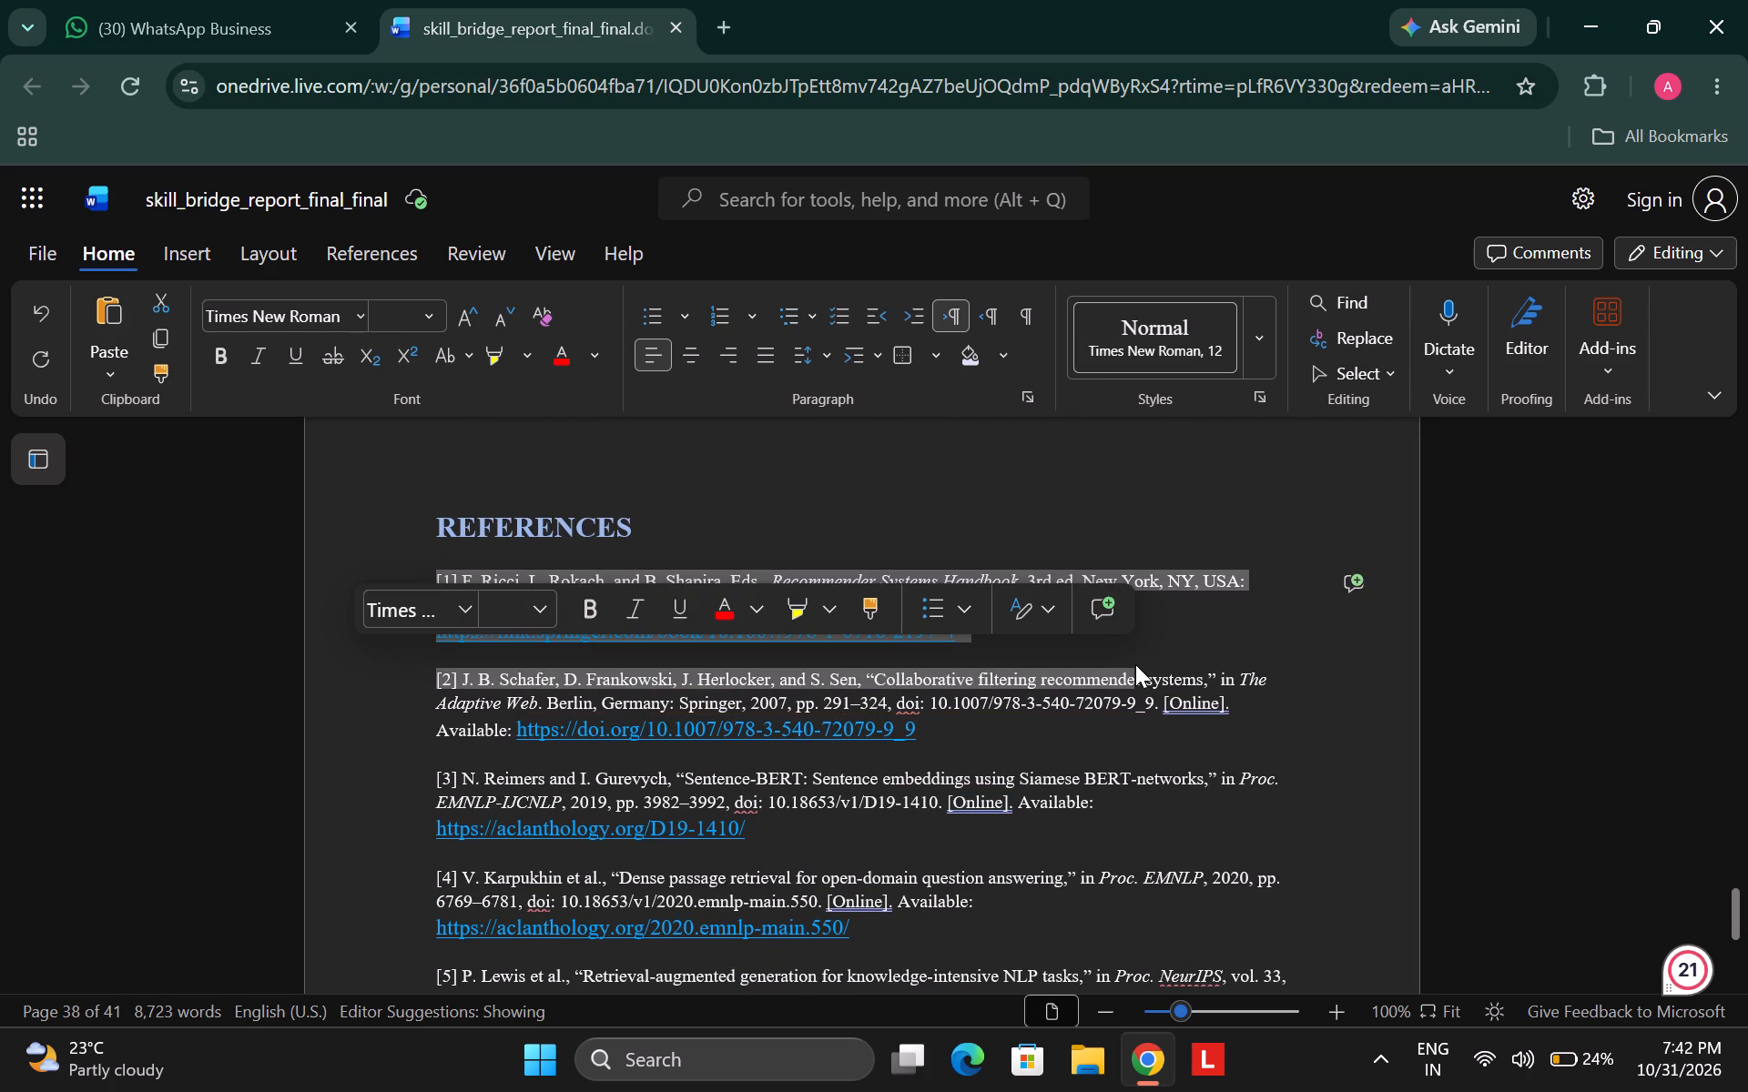
click(1288, 692)
scroll(1288, 692, down, 5)
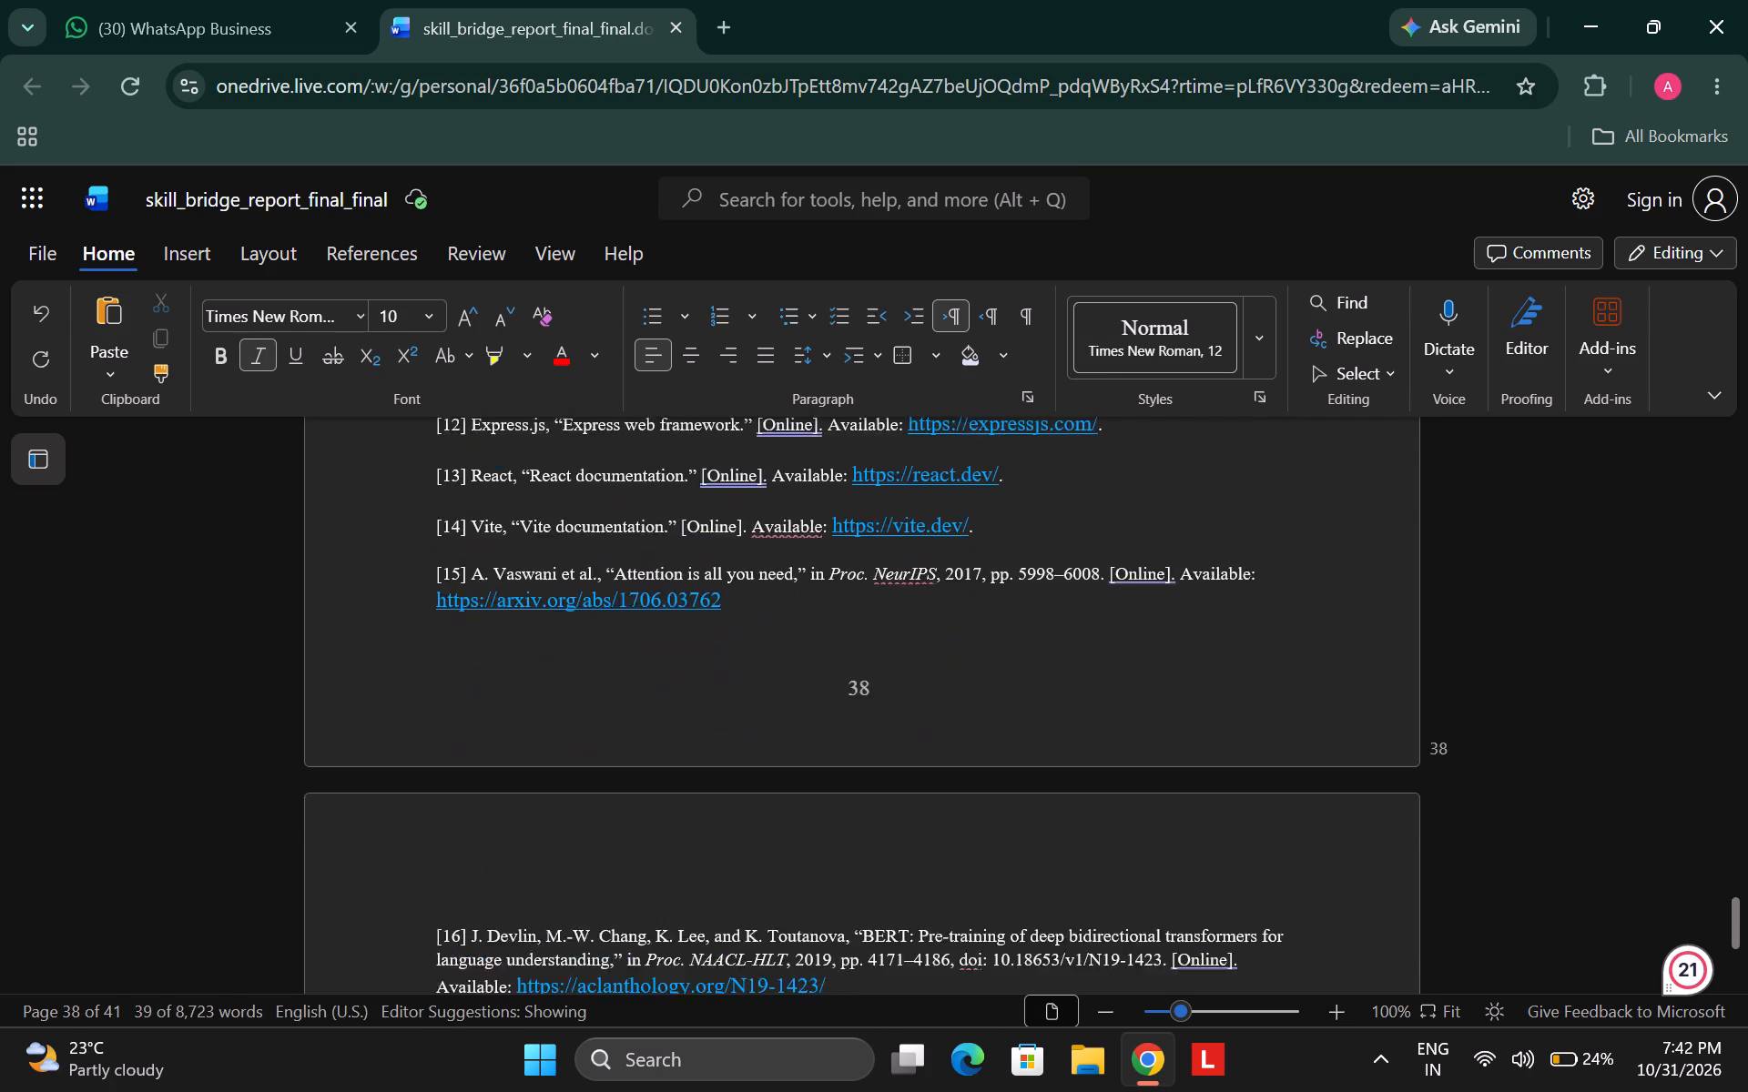
scroll(1288, 692, down, 6)
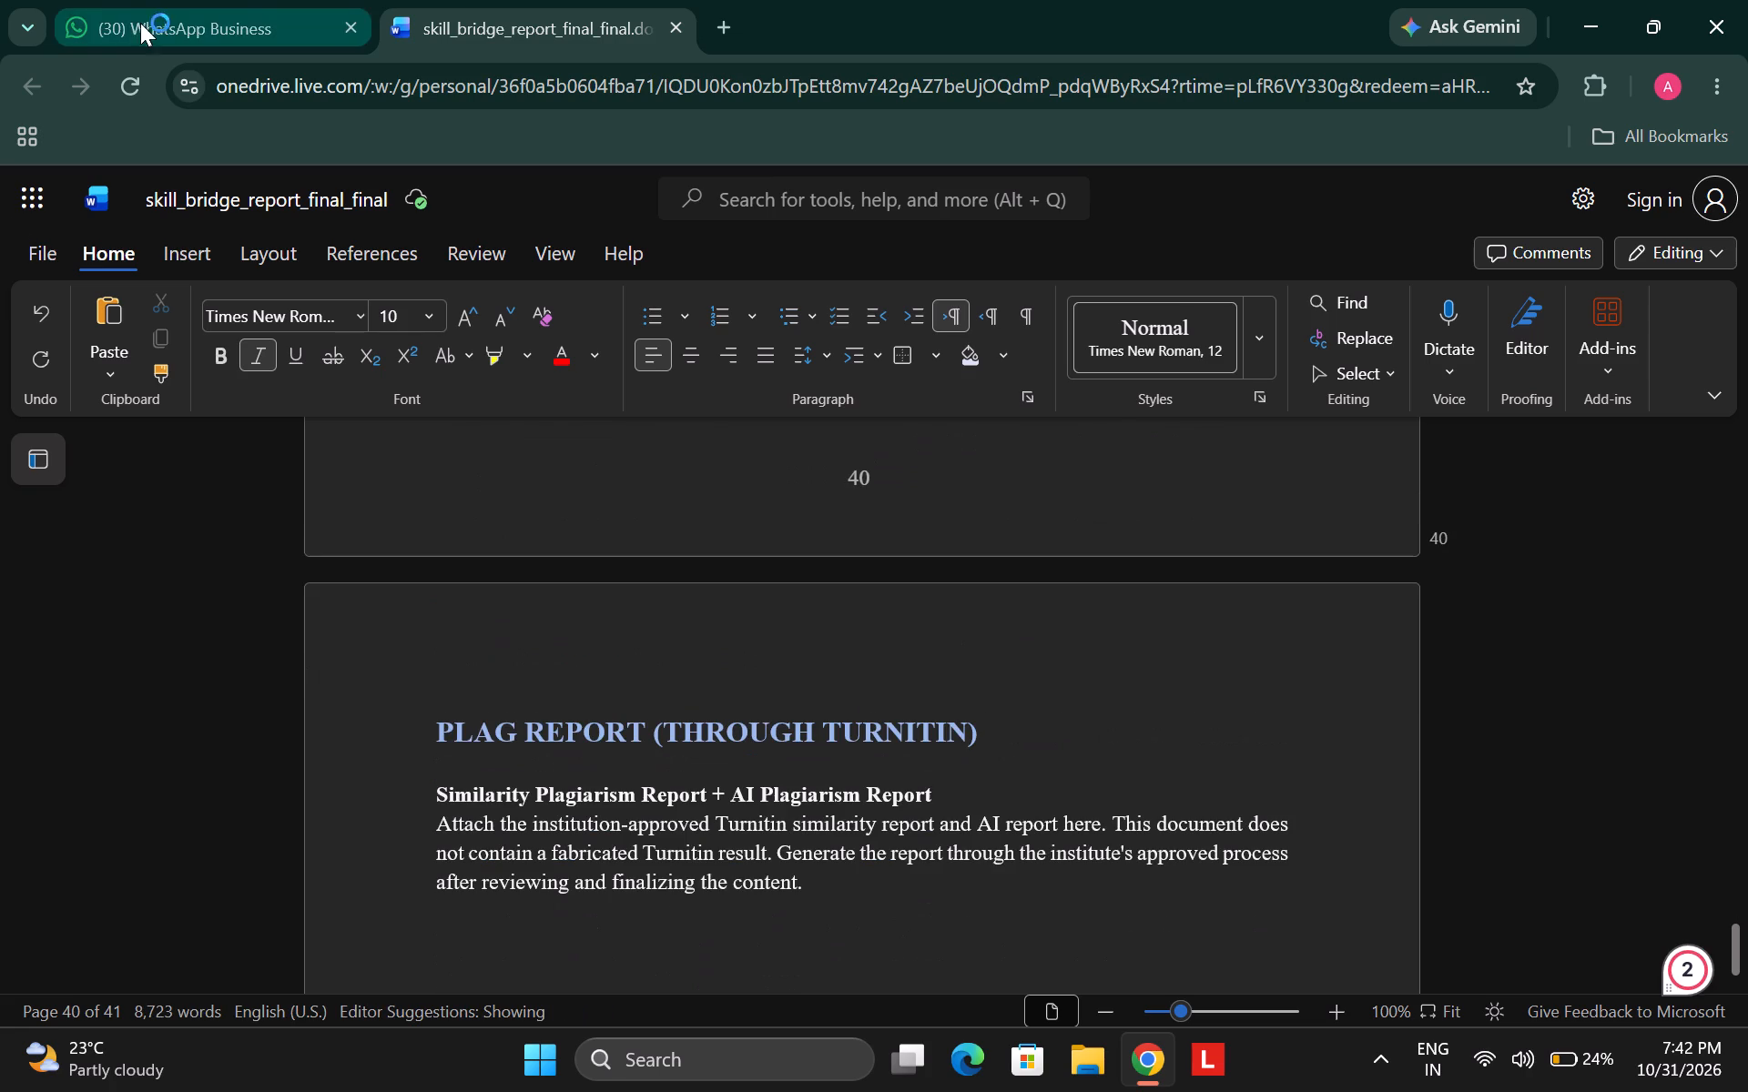
Export the skill_bridge_report_final_final document as a PDF download.
click(31, 256)
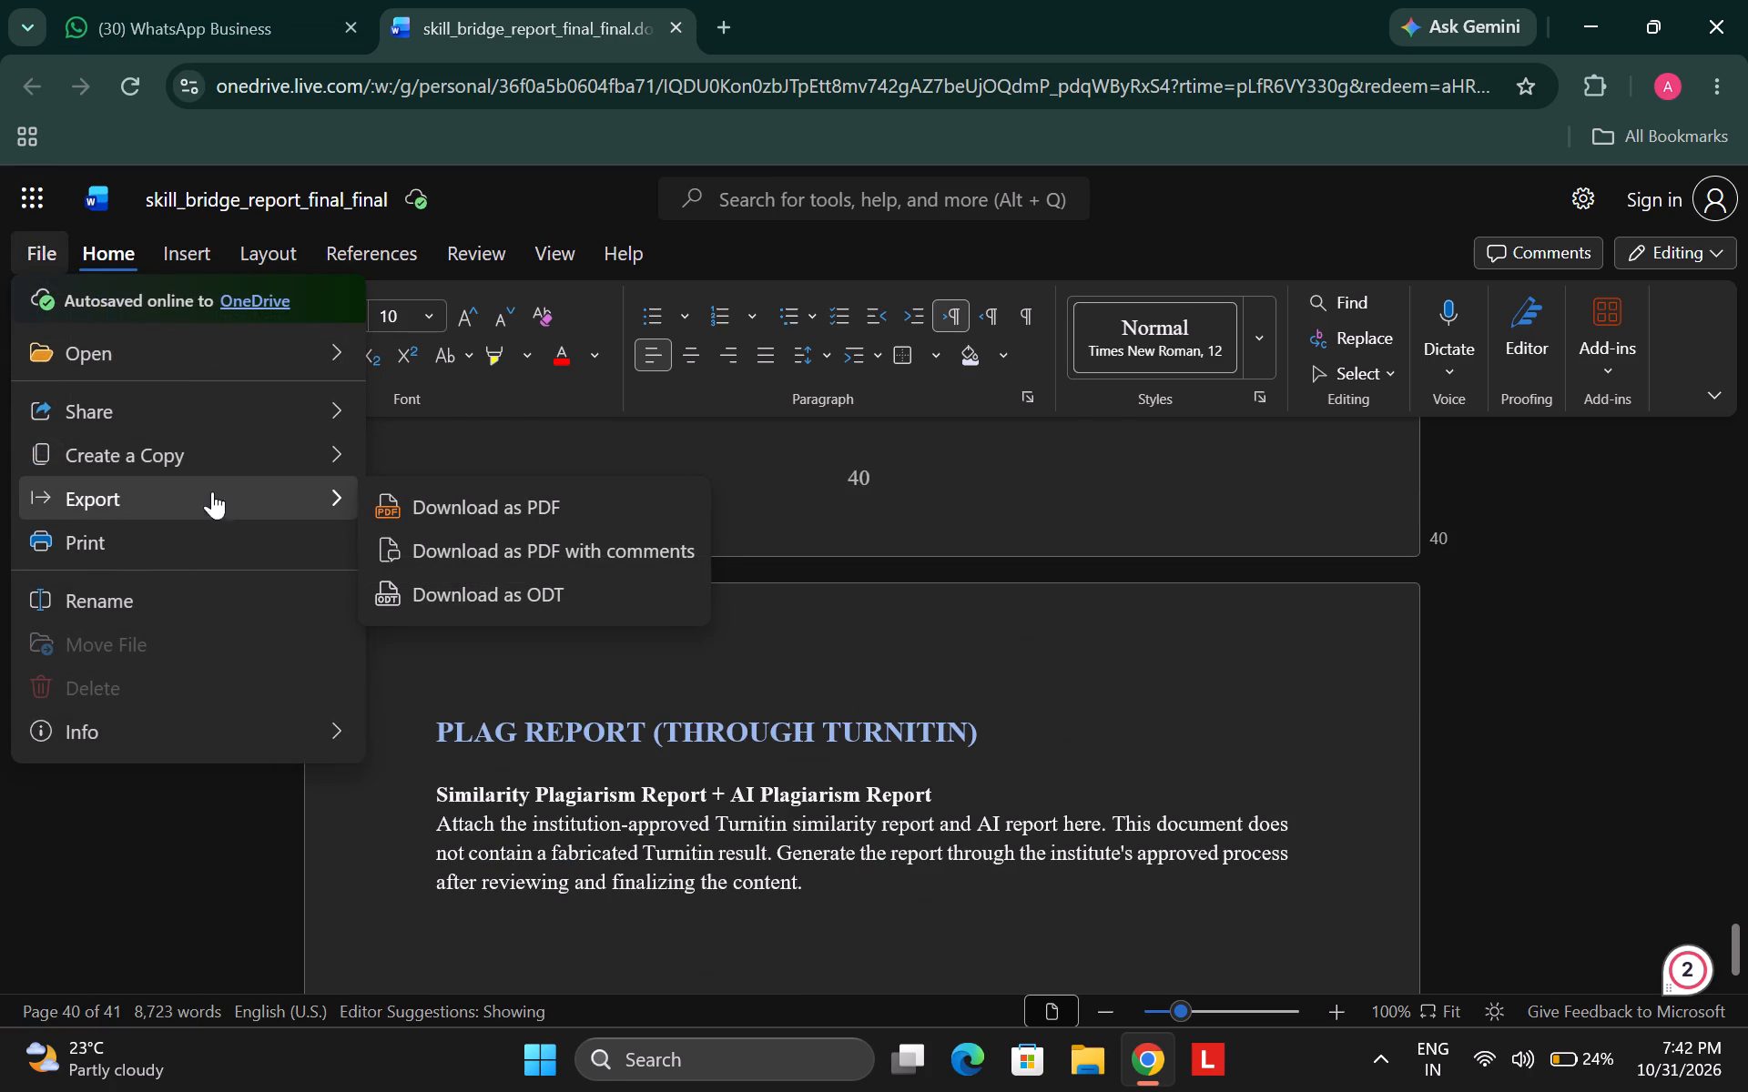
click(467, 484)
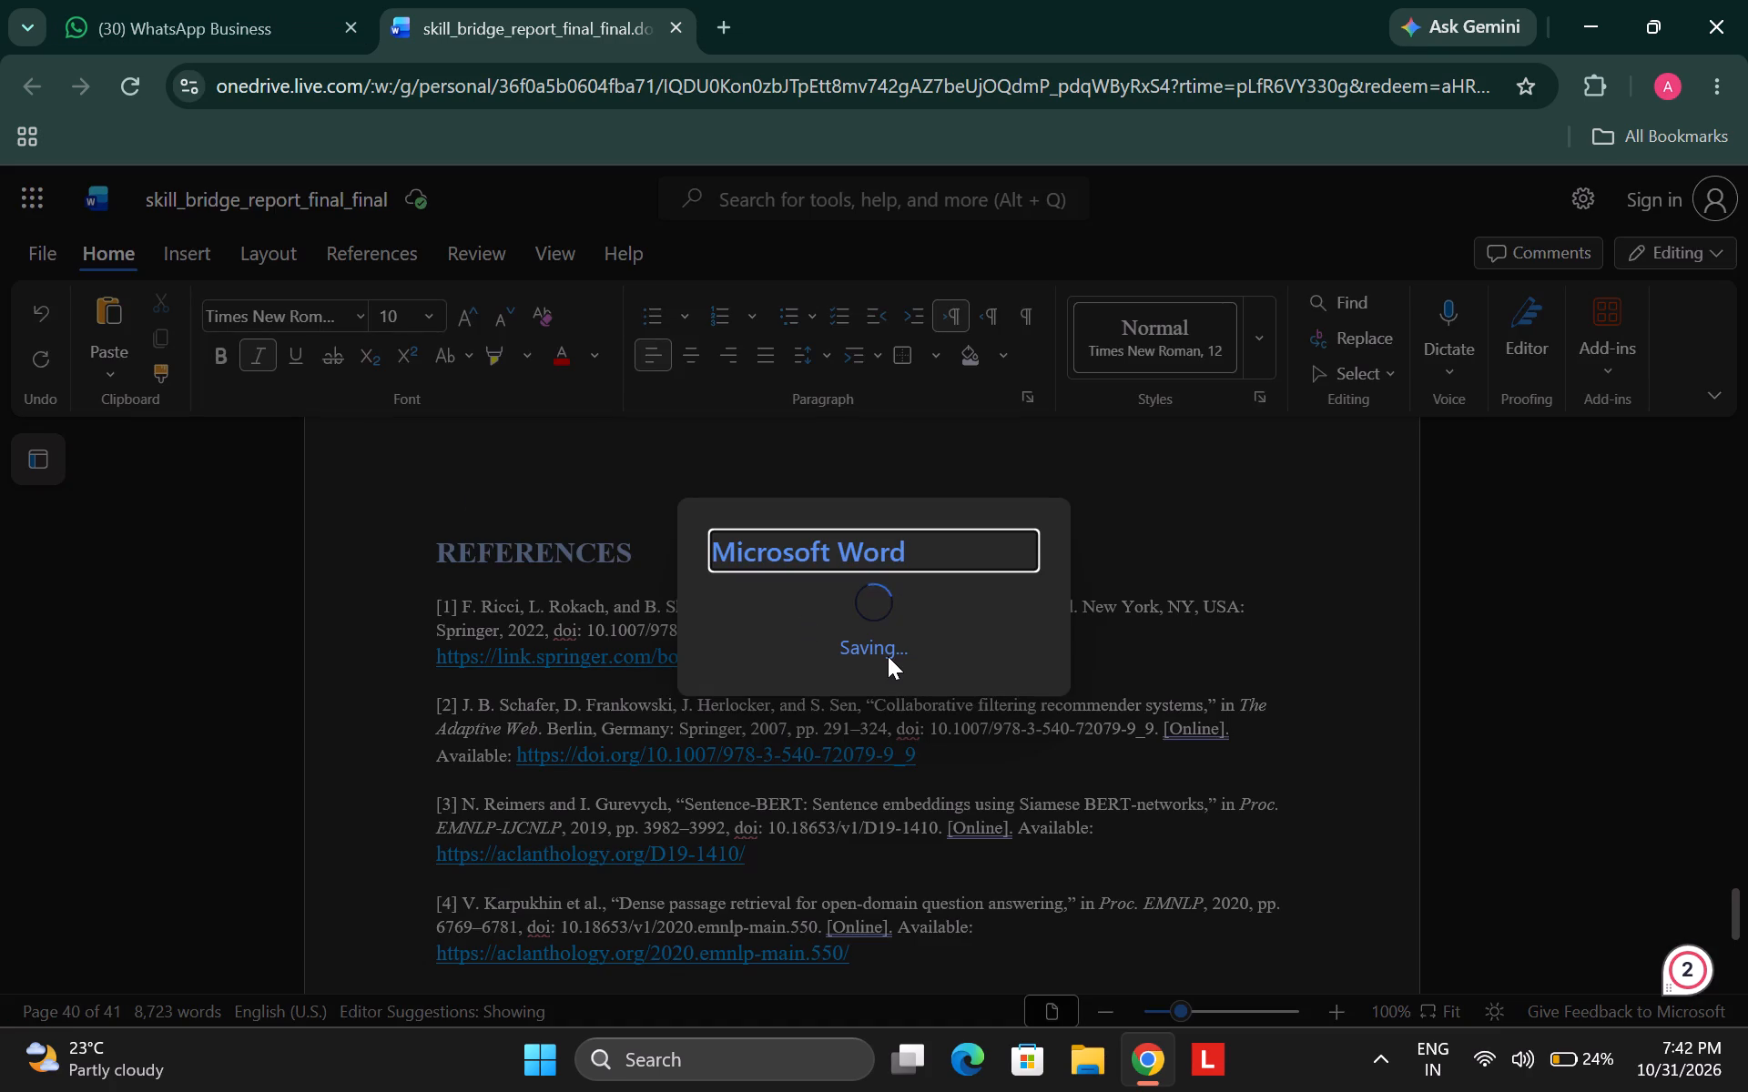